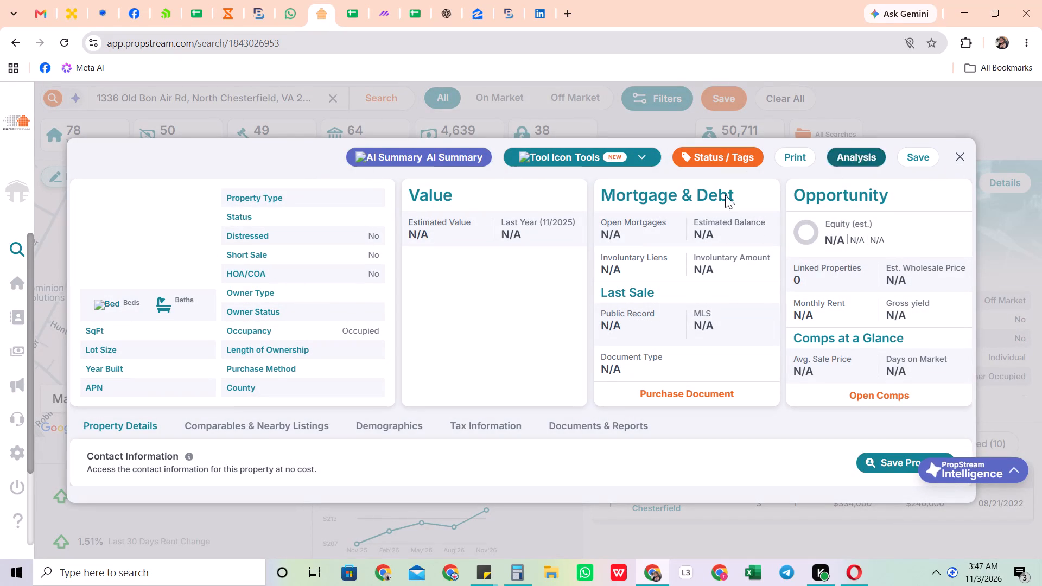
# Close the blank property details record and reopen it for the same property.
pyautogui.scroll(1, 614, 353)
pyautogui.scroll(-2, 614, 354)
pyautogui.scroll(-1, 317, 394)
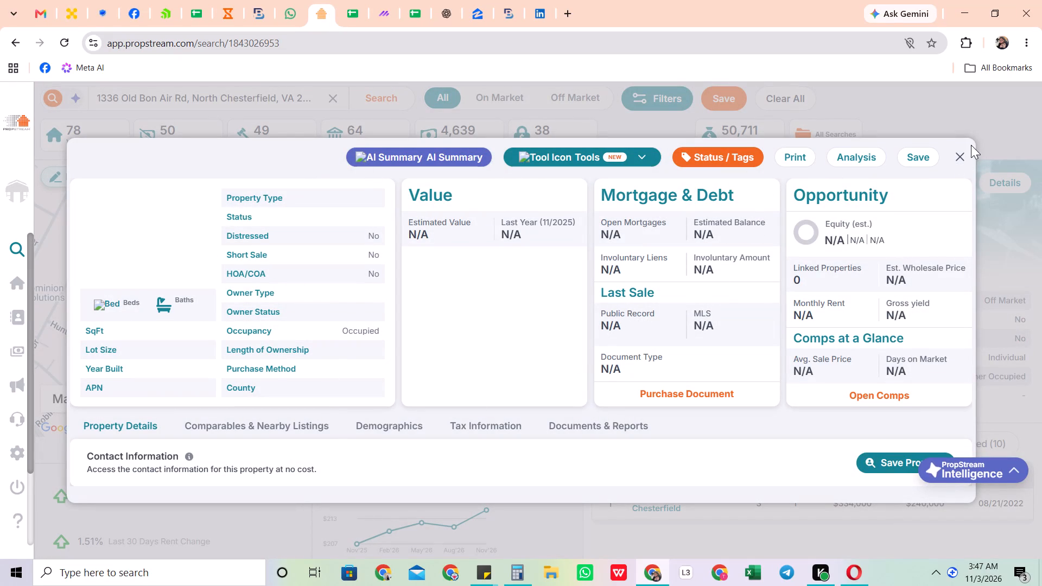
pyautogui.click(961, 156)
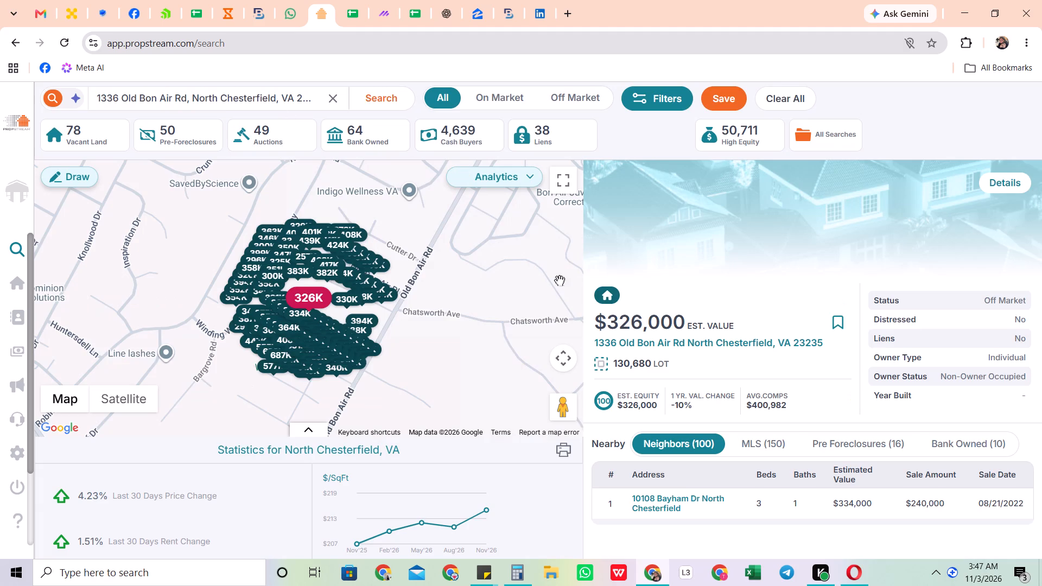
pyautogui.click(621, 344)
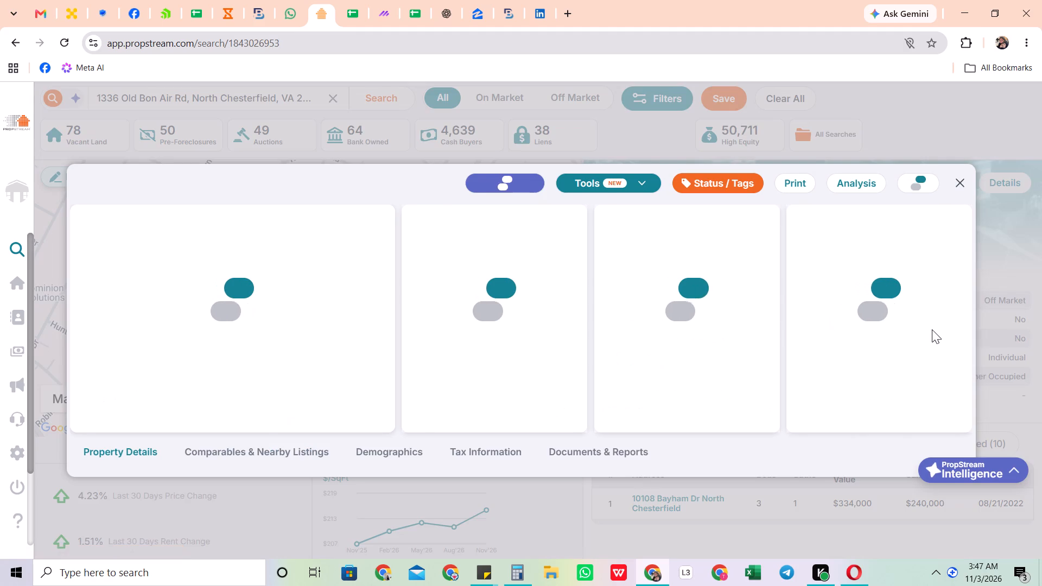
# Copy the owner's mailing address from the record into the Owner Mailing Address cell of row 1358 in the KD Property Master Database spreadsheet.
pyautogui.scroll(-3, 240, 308)
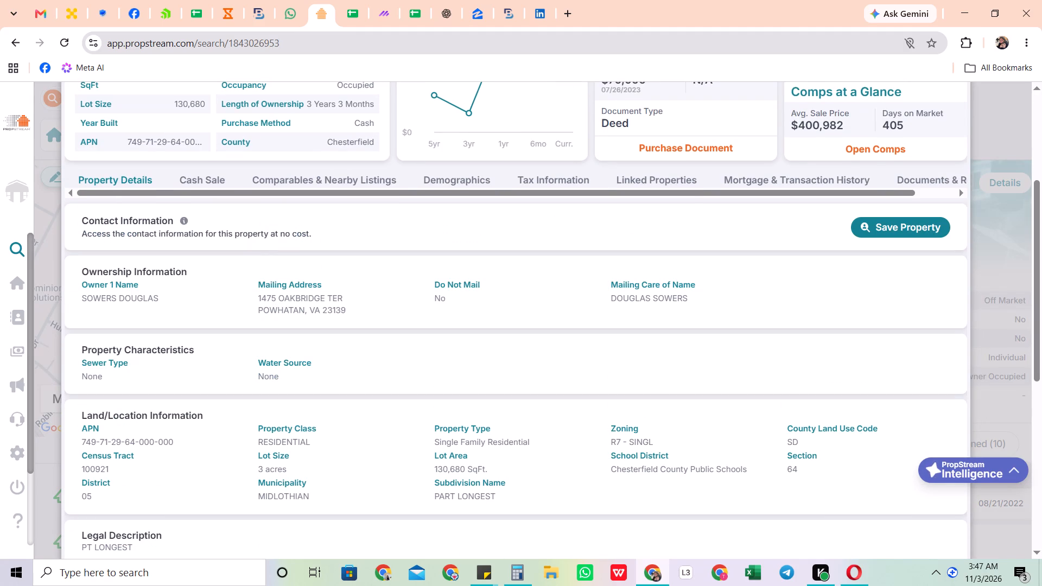
pyautogui.moveTo(257, 300); pyautogui.dragTo(366, 319)
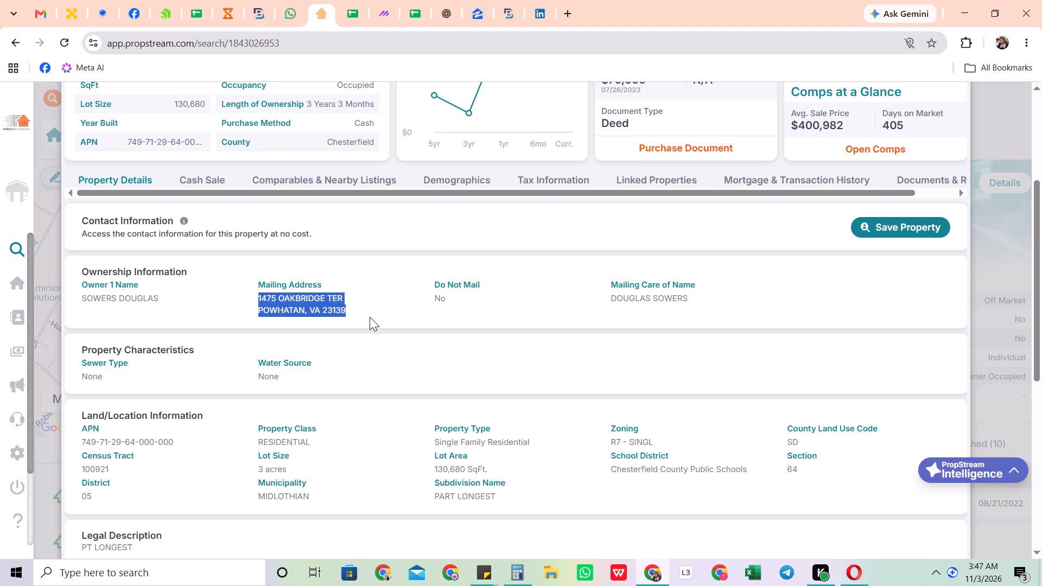
pyautogui.hotkey('ctrl', 'c')
pyautogui.click(352, 18)
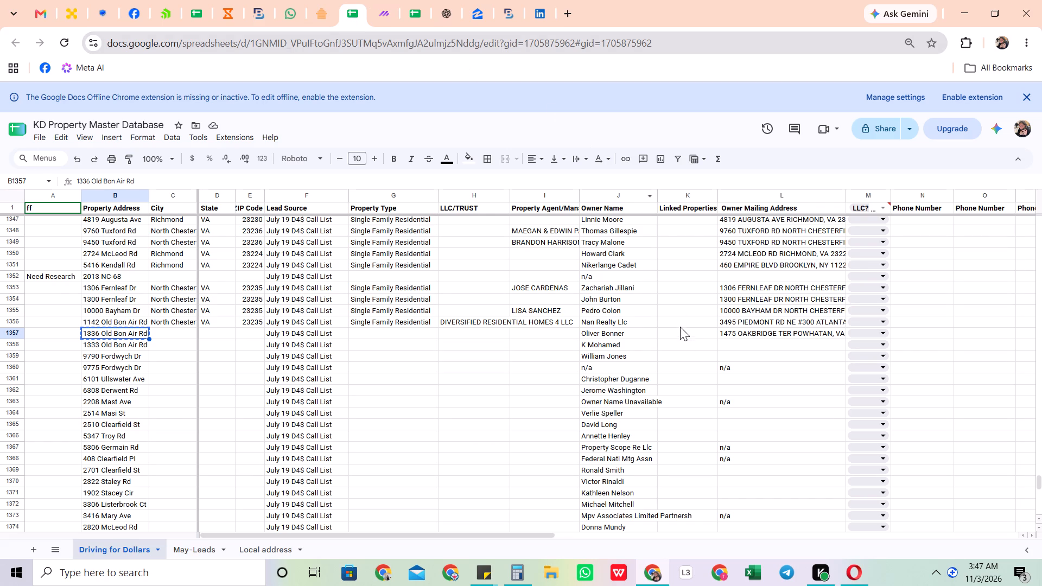
pyautogui.click(729, 344)
pyautogui.hotkey('ctrl', 'v')
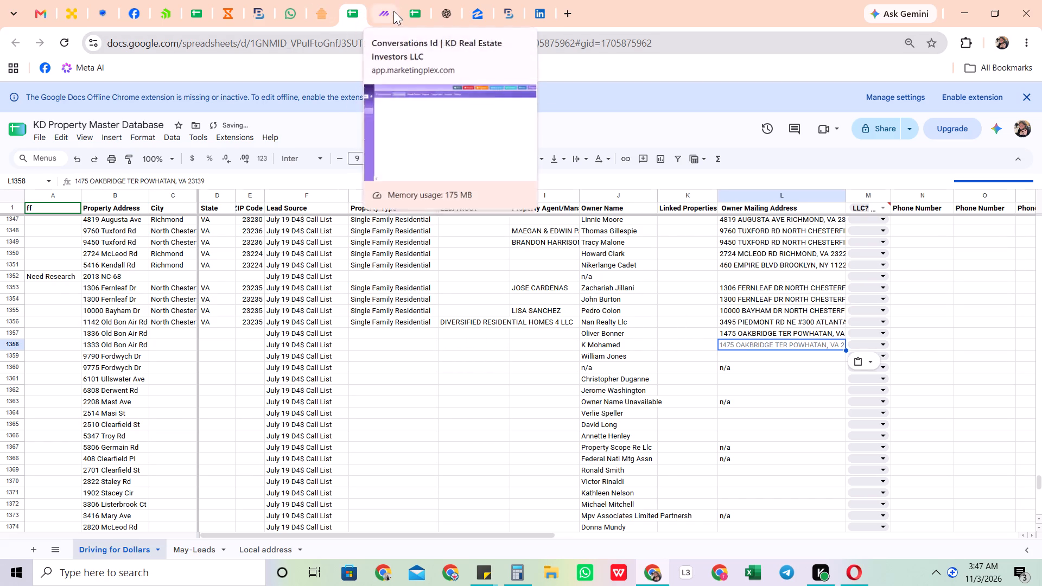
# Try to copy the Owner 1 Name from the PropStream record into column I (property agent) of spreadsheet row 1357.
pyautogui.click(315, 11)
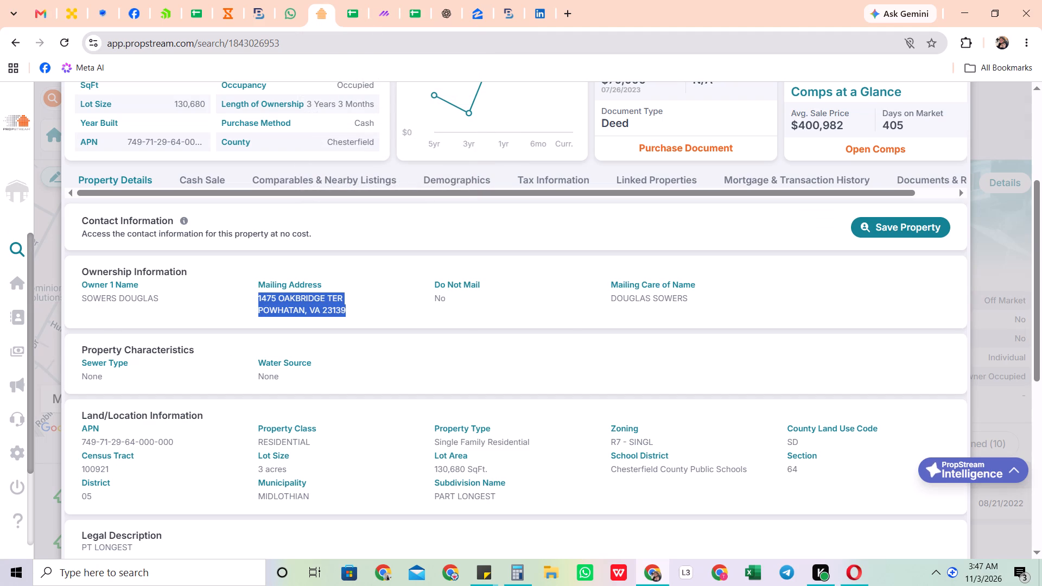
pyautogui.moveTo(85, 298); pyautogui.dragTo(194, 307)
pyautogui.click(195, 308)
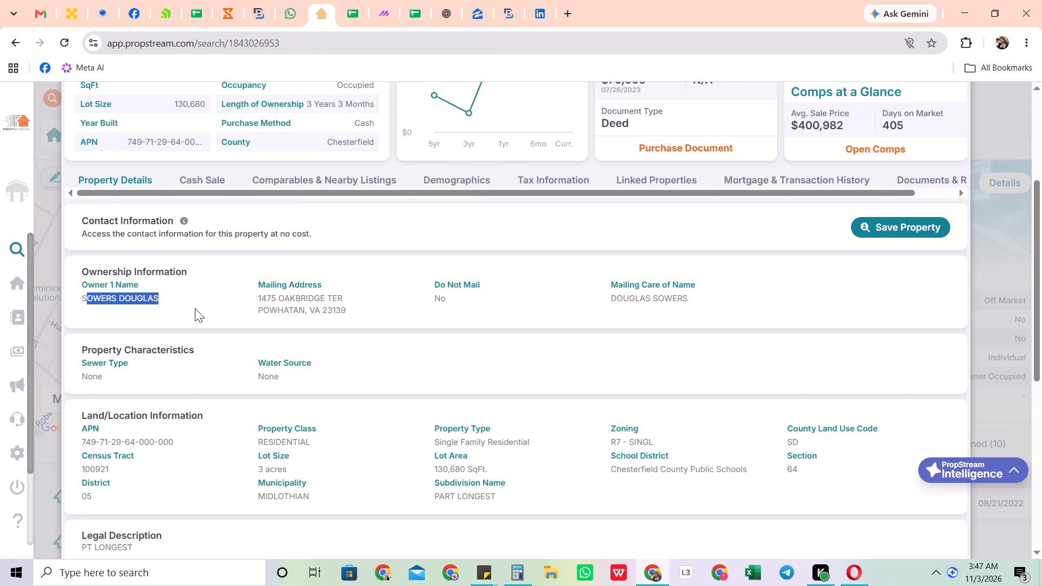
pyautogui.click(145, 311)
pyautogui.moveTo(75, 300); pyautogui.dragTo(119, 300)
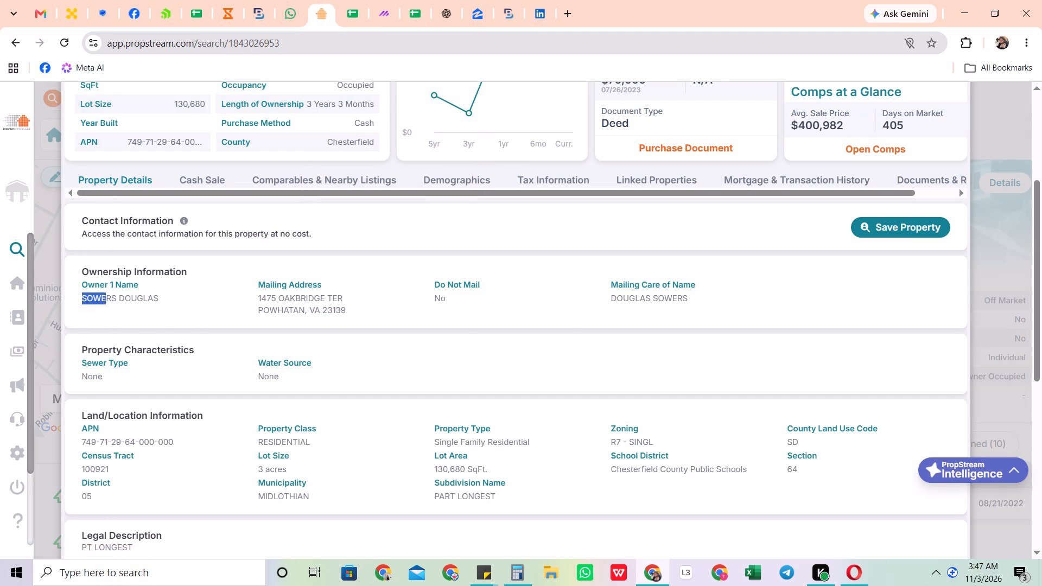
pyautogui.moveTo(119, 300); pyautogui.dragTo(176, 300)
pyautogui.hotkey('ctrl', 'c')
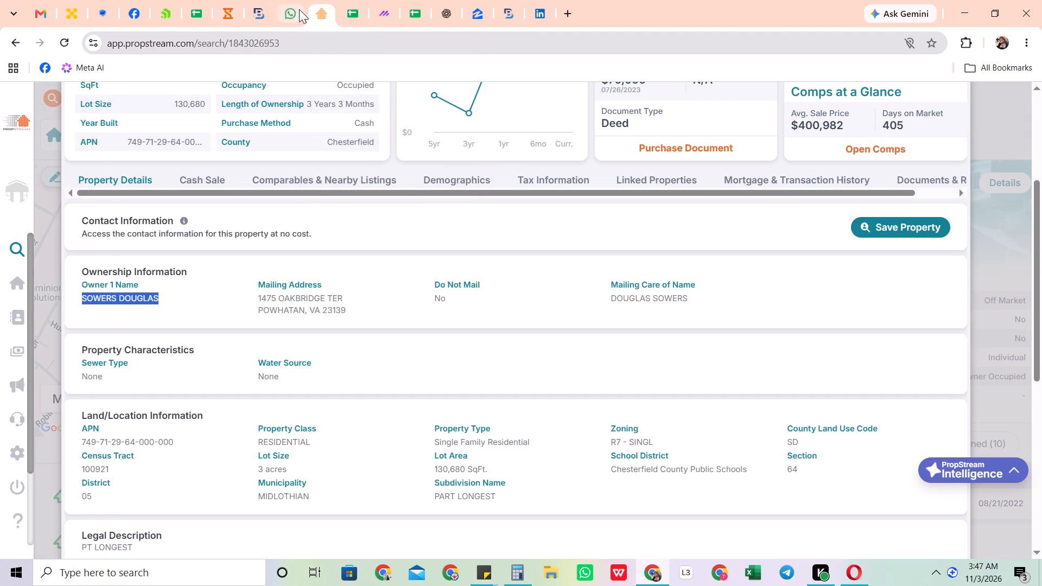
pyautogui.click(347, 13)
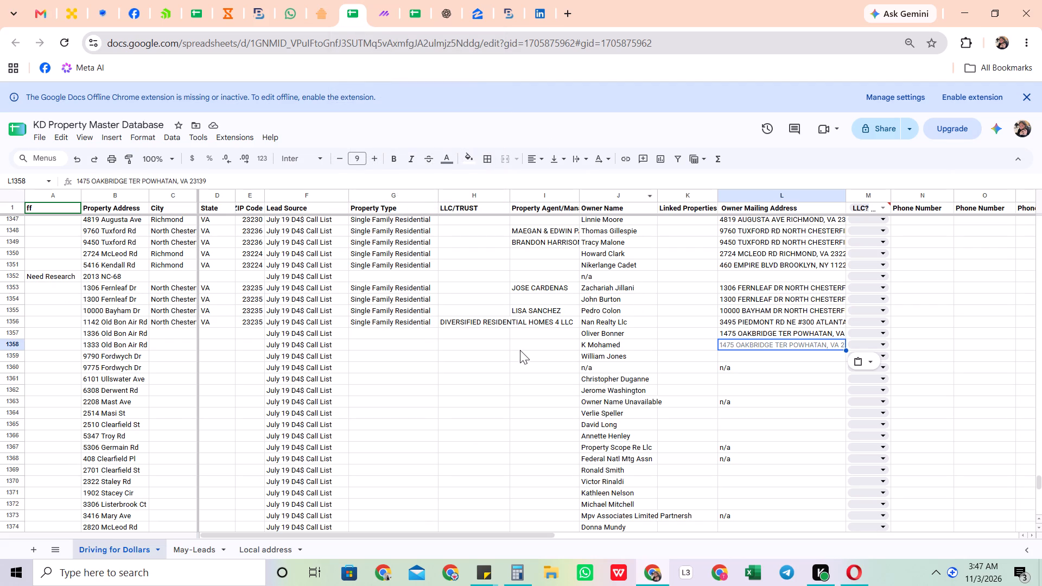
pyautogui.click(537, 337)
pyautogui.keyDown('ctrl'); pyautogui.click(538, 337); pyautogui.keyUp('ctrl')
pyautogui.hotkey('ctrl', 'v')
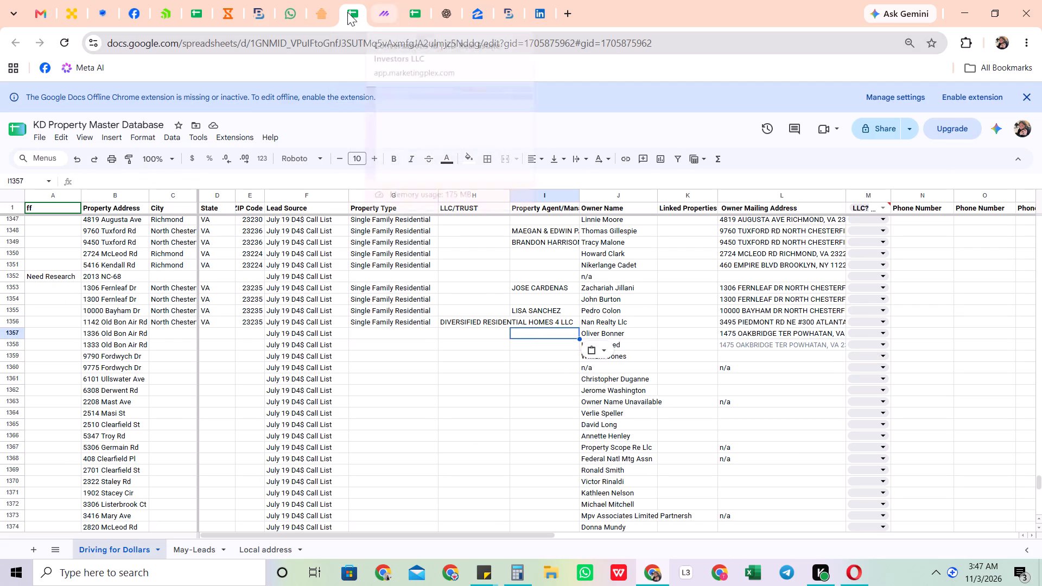
# Copy the property type Single Family Residential from the PropStream record into the Property Type cell of spreadsheet row 1357.
pyautogui.click(322, 15)
pyautogui.scroll(3, 335, 275)
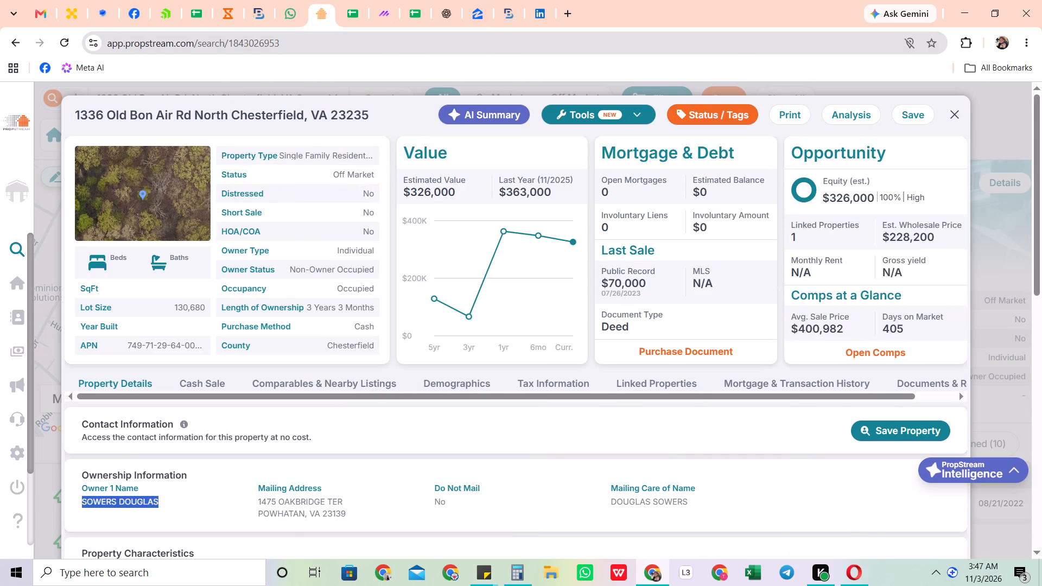
pyautogui.doubleClick(281, 155)
pyautogui.click(281, 155)
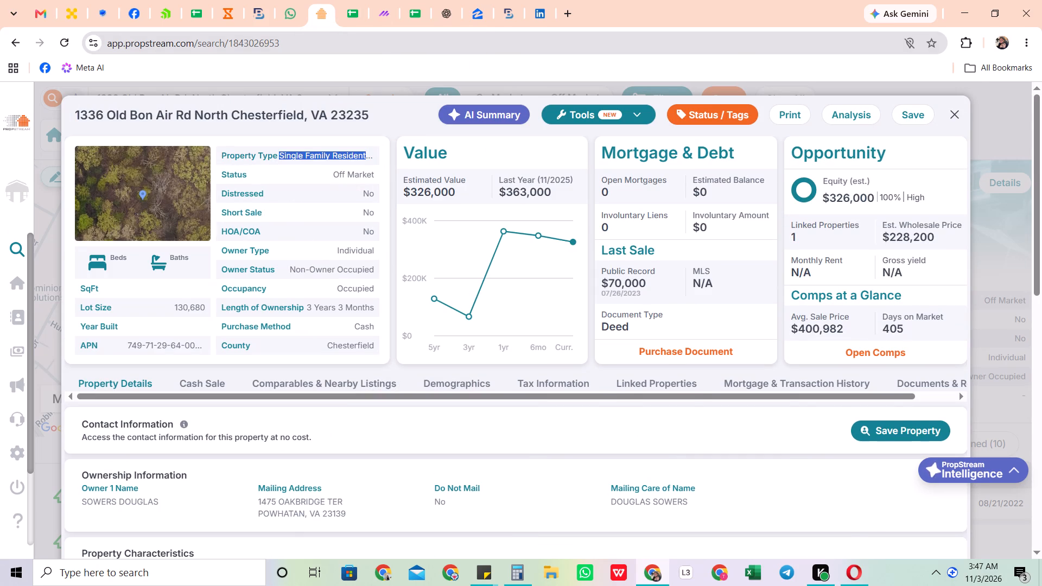
pyautogui.hotkey('ctrl', 'c')
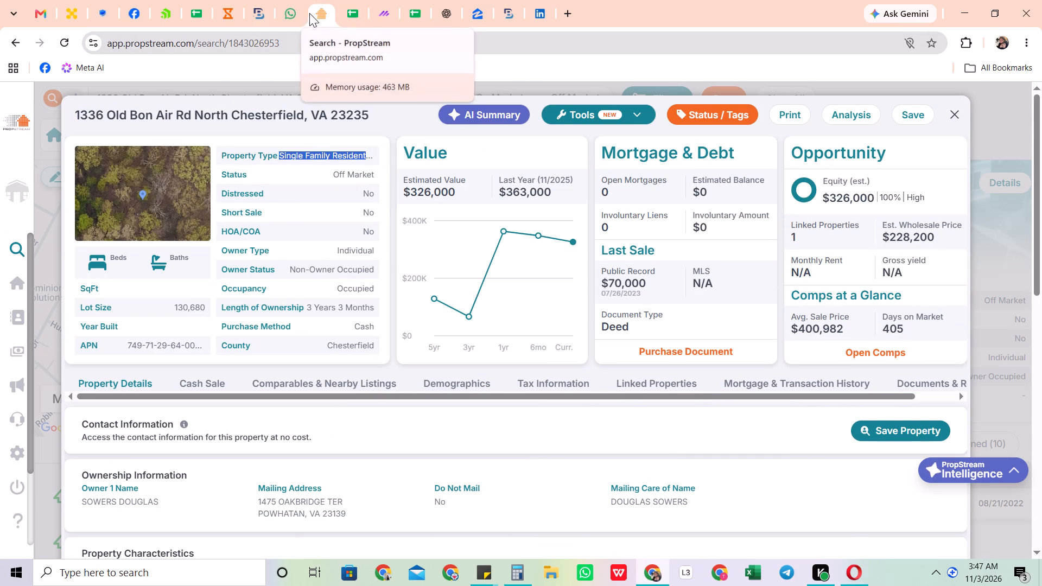
pyautogui.click(345, 12)
pyautogui.click(370, 336)
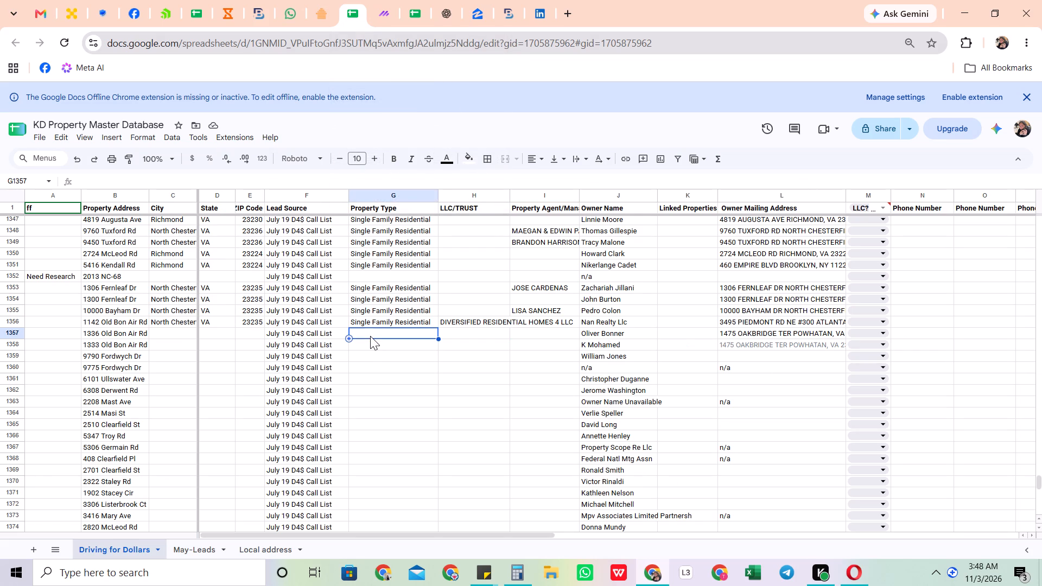
pyautogui.hotkey('ctrl', 'v')
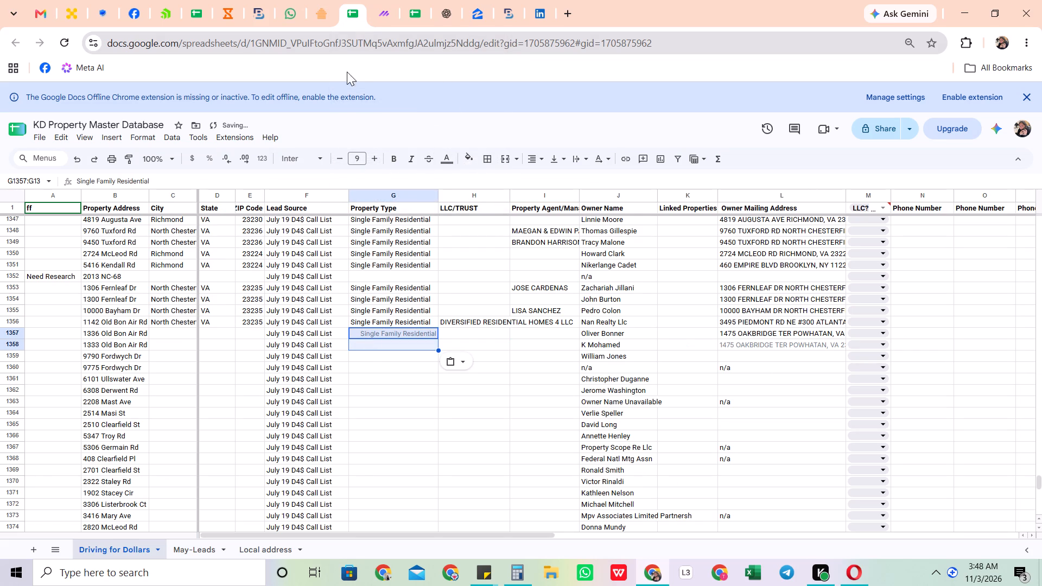
# Copy the ZIP code 23235 from the PropStream record's heading into the ZIP Code cell of spreadsheet row 1357.
pyautogui.click(317, 13)
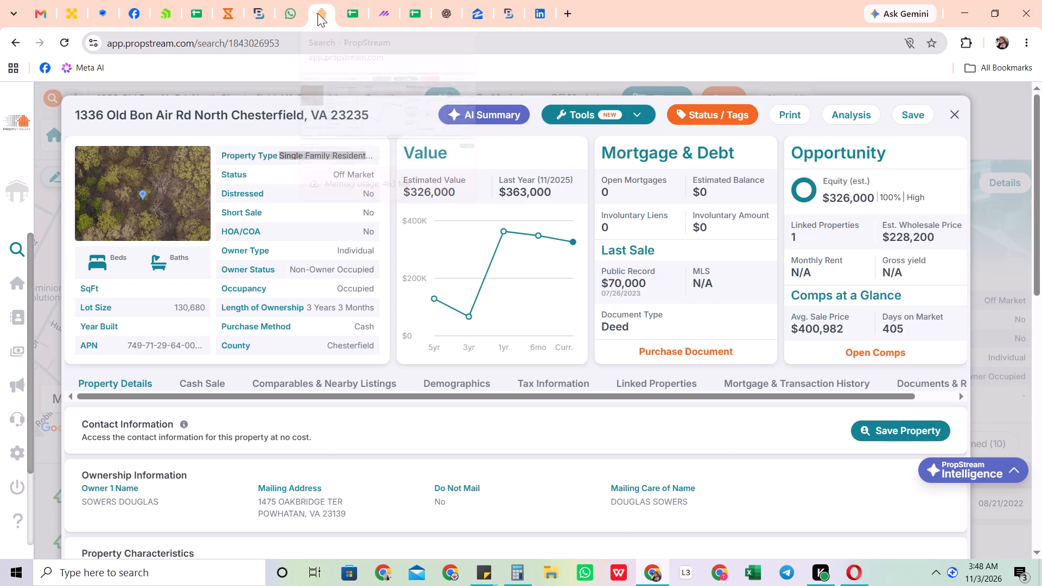
pyautogui.moveTo(331, 115); pyautogui.dragTo(345, 115)
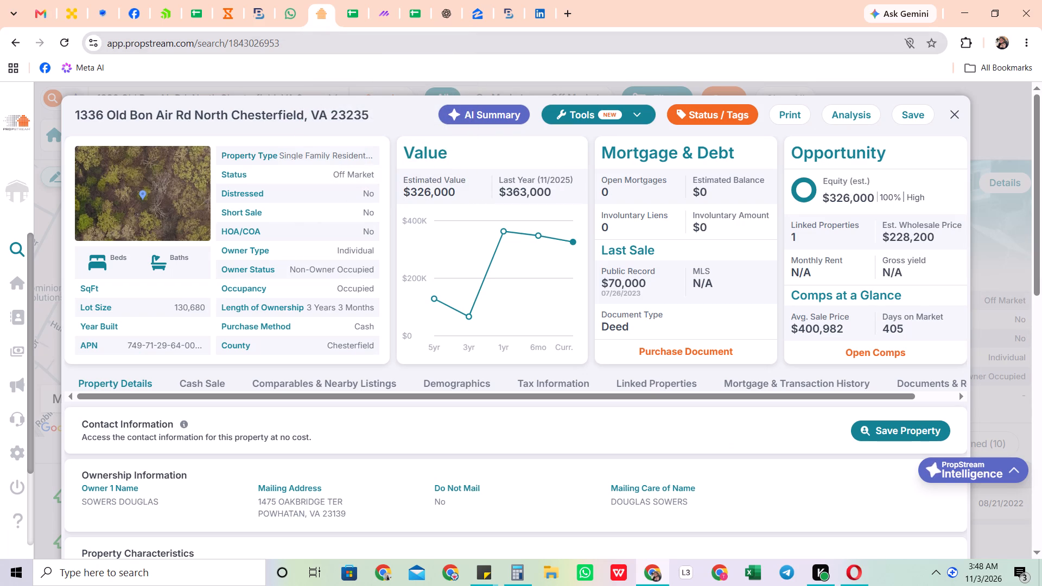
pyautogui.moveTo(345, 115); pyautogui.dragTo(387, 115)
pyautogui.keyDown('ctrl'); pyautogui.moveTo(384, 110); pyautogui.dragTo(344, 90); pyautogui.keyUp('ctrl')
pyautogui.hotkey('ctrl', 'c')
pyautogui.click(338, 16)
pyautogui.click(246, 330)
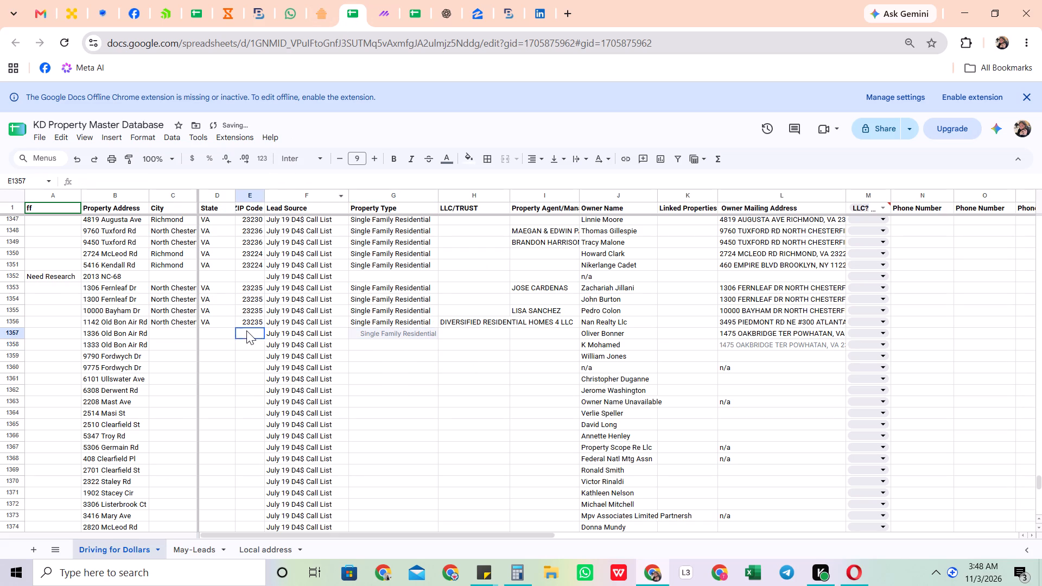
pyautogui.hotkey('ctrl', 'v')
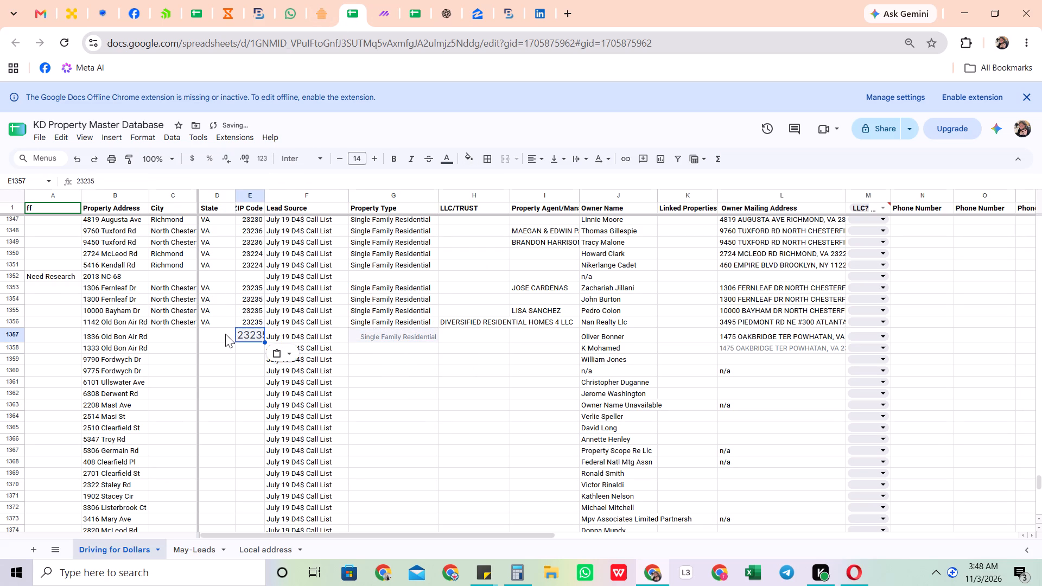
# Fill in row 1357's State as VA and its City as North Chesterfield.
pyautogui.click(223, 334)
pyautogui.hotkey('shift', 'v')
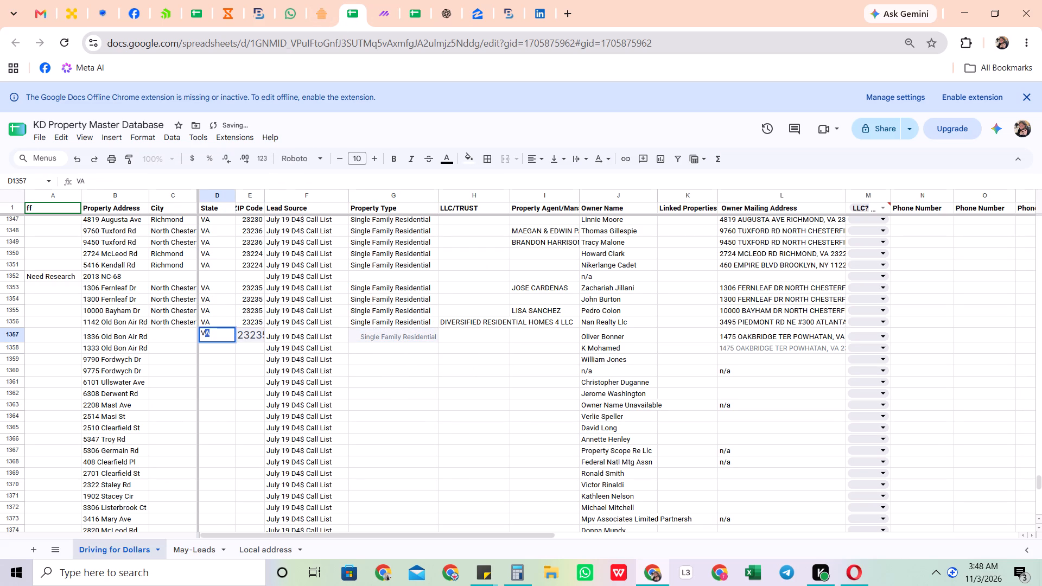
pyautogui.click(177, 335)
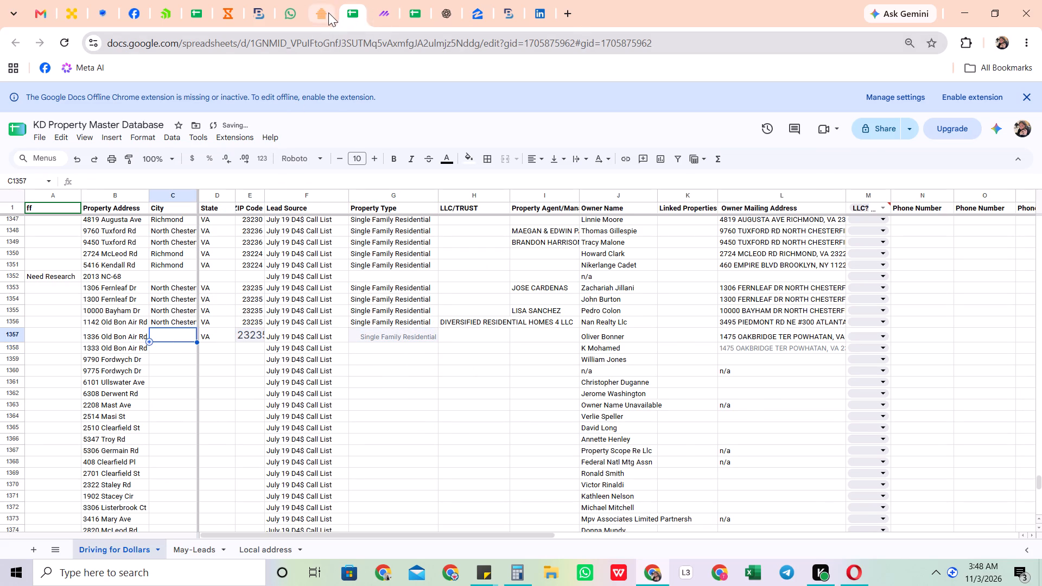
pyautogui.click(328, 12)
pyautogui.click(357, 15)
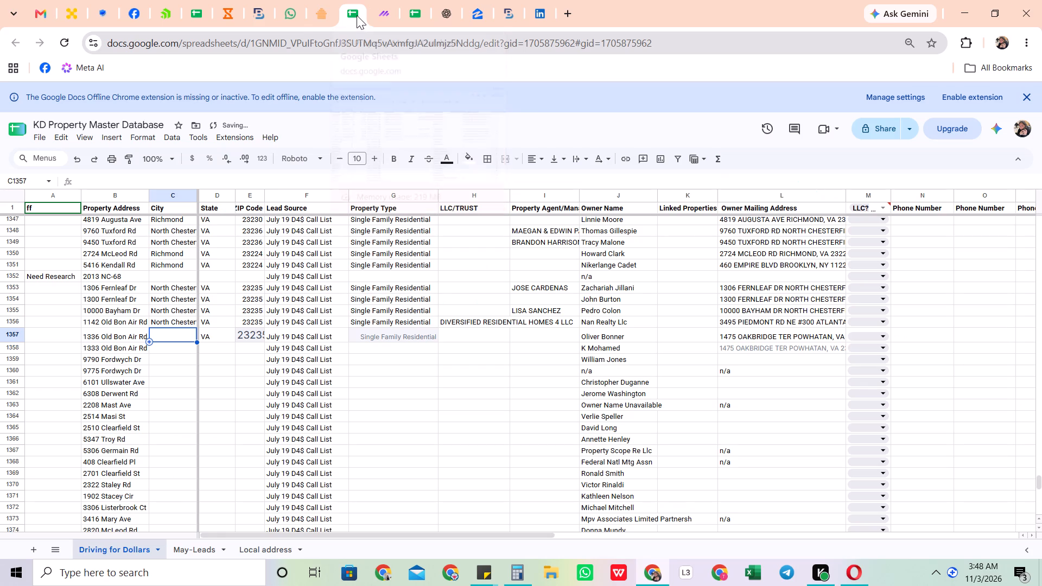
pyautogui.keyDown('shift'); pyautogui.doubleClick(167, 335); pyautogui.keyUp('shift')
pyautogui.hotkey('shift', 'n')
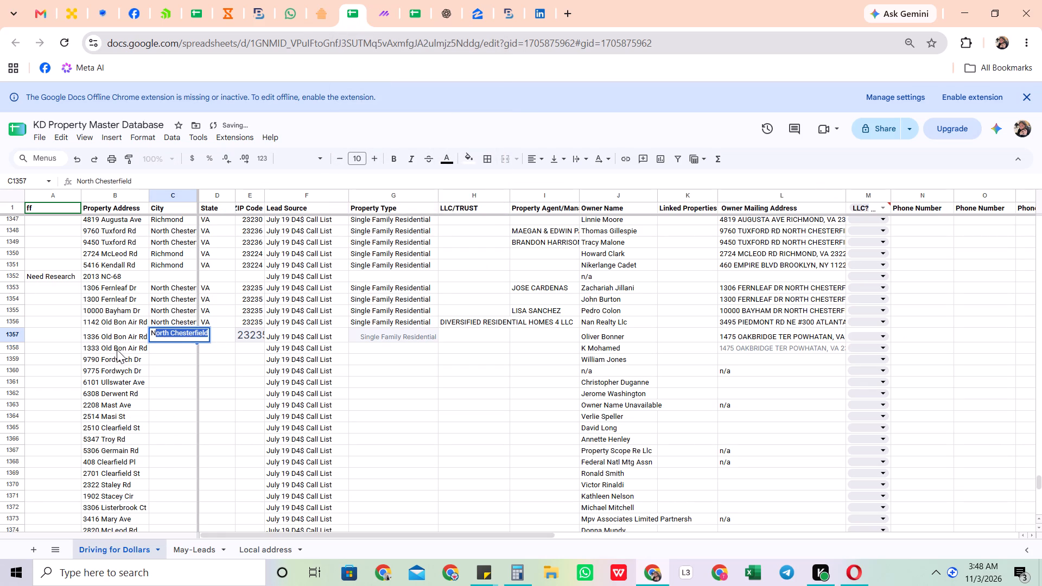
# Copy the property address from row 1358 and search PropStream for it in place of the previous address.
pyautogui.click(118, 349)
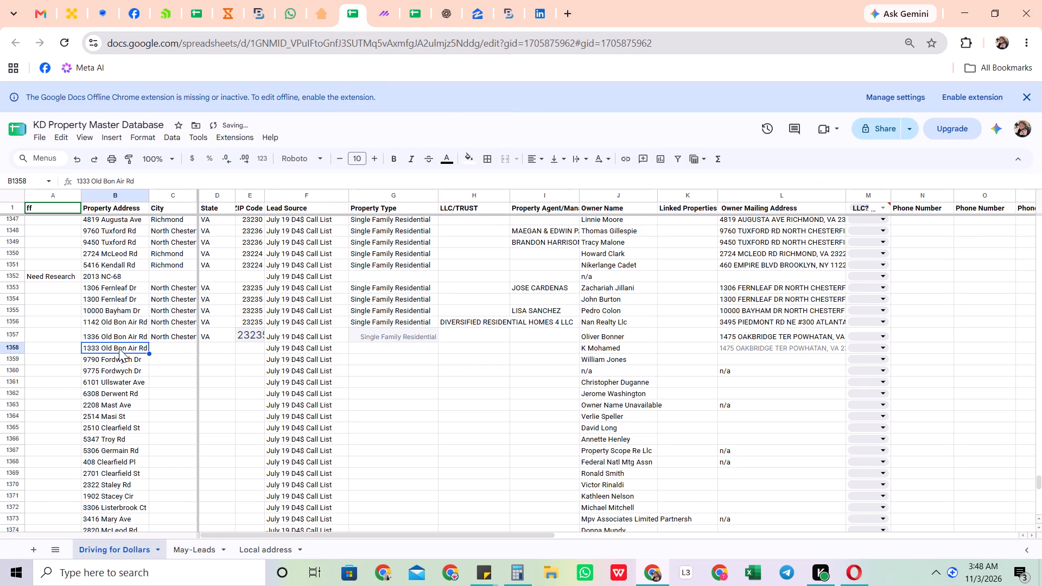
pyautogui.hotkey('ctrl', 'c')
pyautogui.click(328, 16)
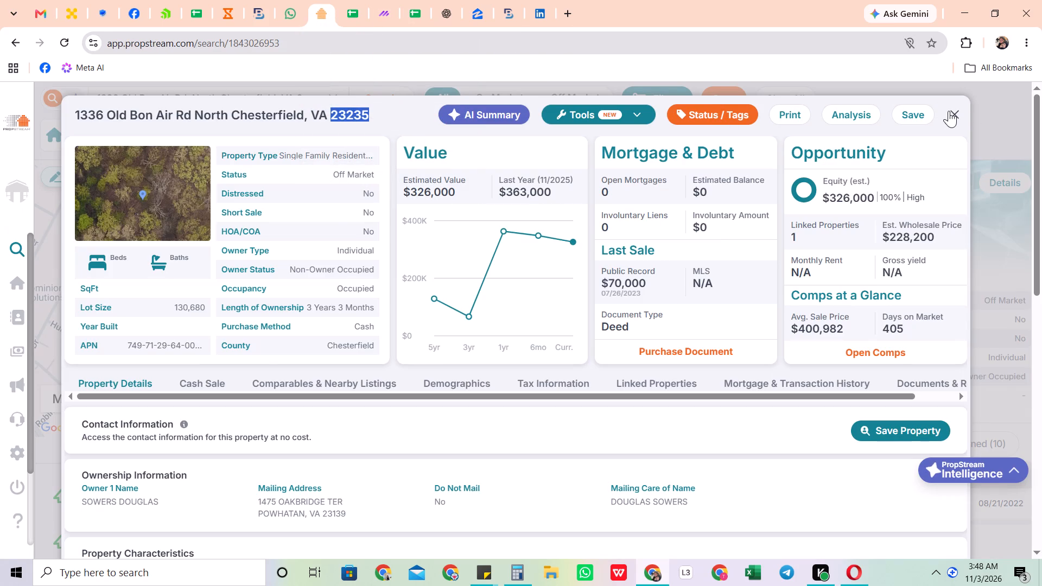
pyautogui.click(951, 112)
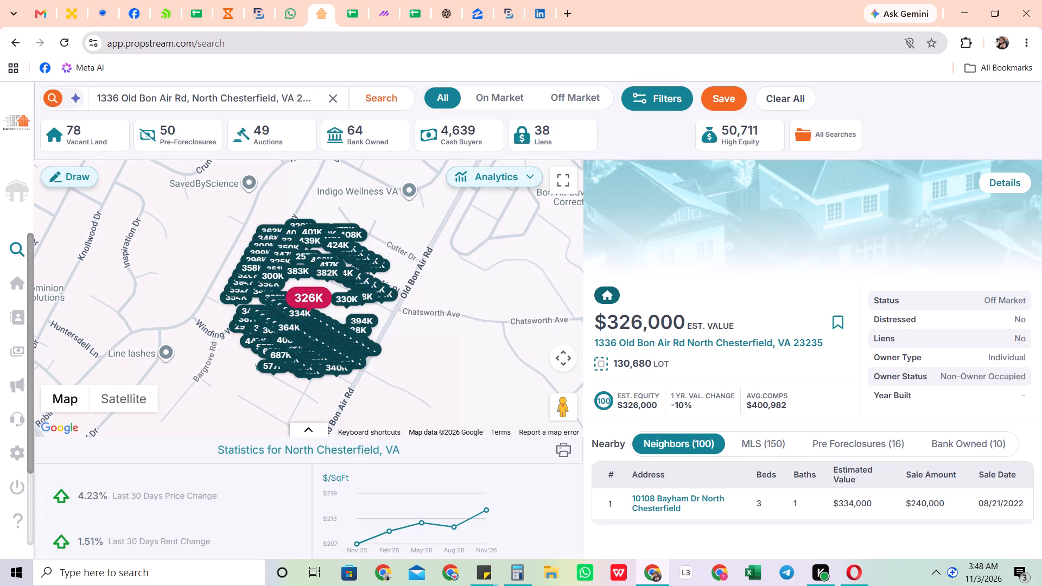
pyautogui.click(331, 97)
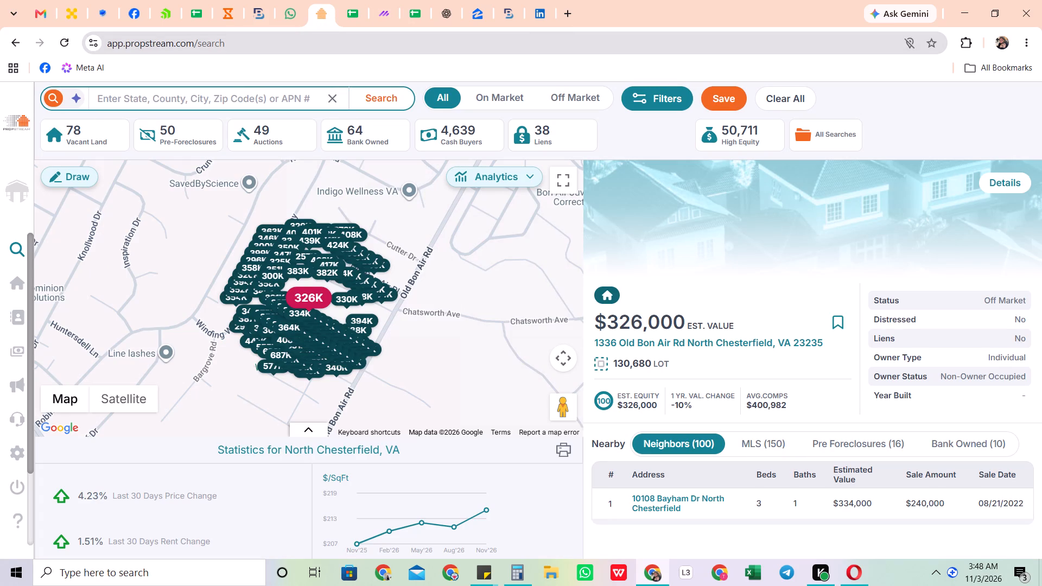
pyautogui.hotkey('ctrl', 'v')
pyautogui.click(282, 96)
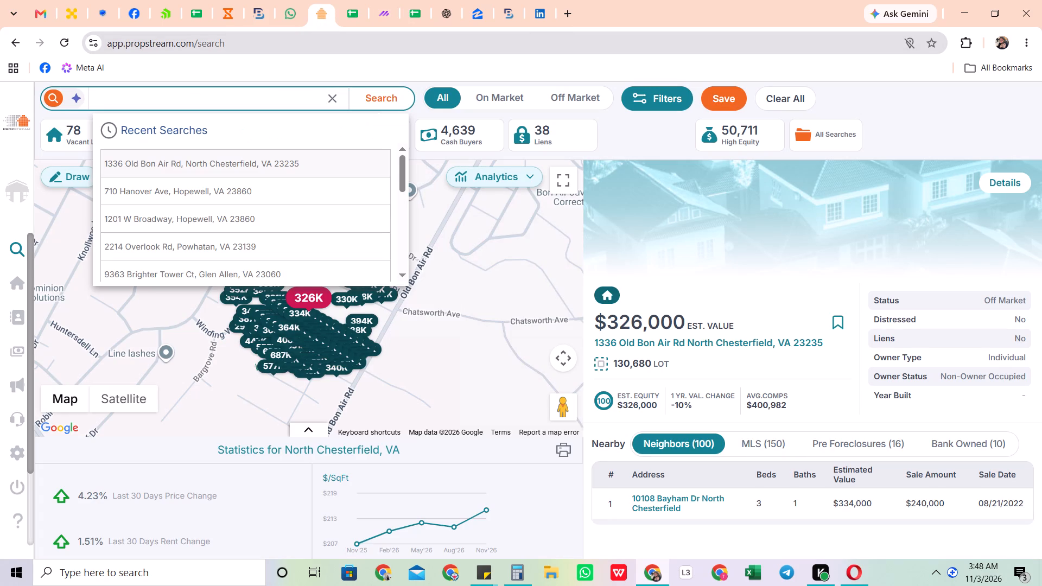
pyautogui.hotkey('ctrl', 'v')
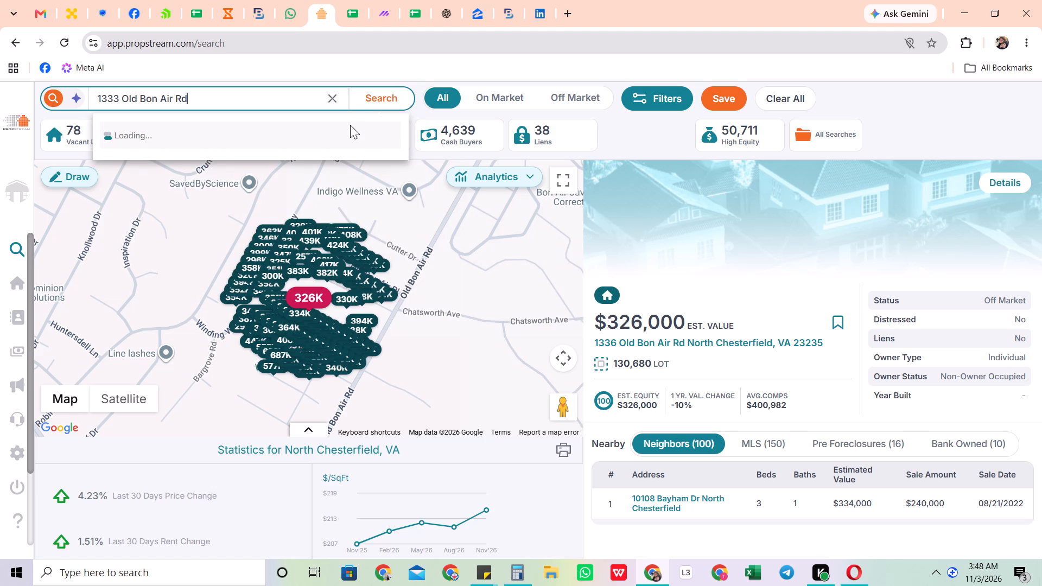
pyautogui.click(331, 141)
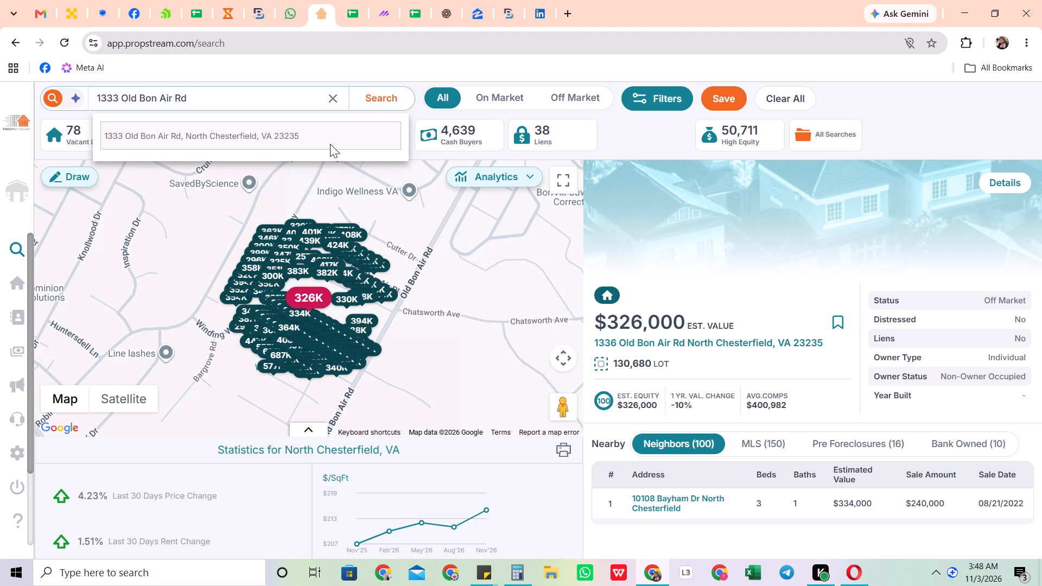
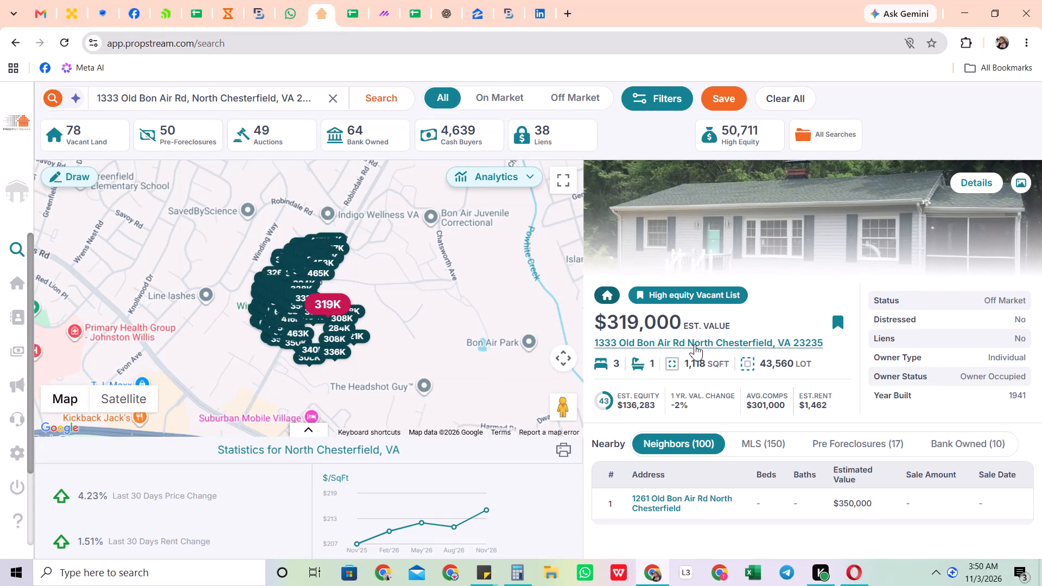
# Open the full PropStream property details for the row 1358 address, checking the spreadsheet row while the record loads.
pyautogui.click(654, 340)
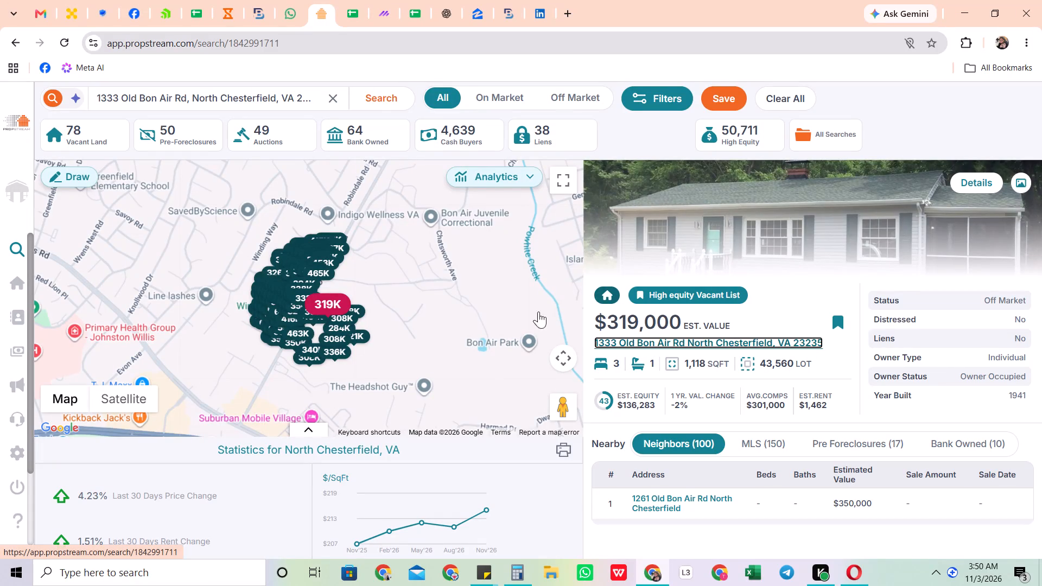
pyautogui.click(351, 12)
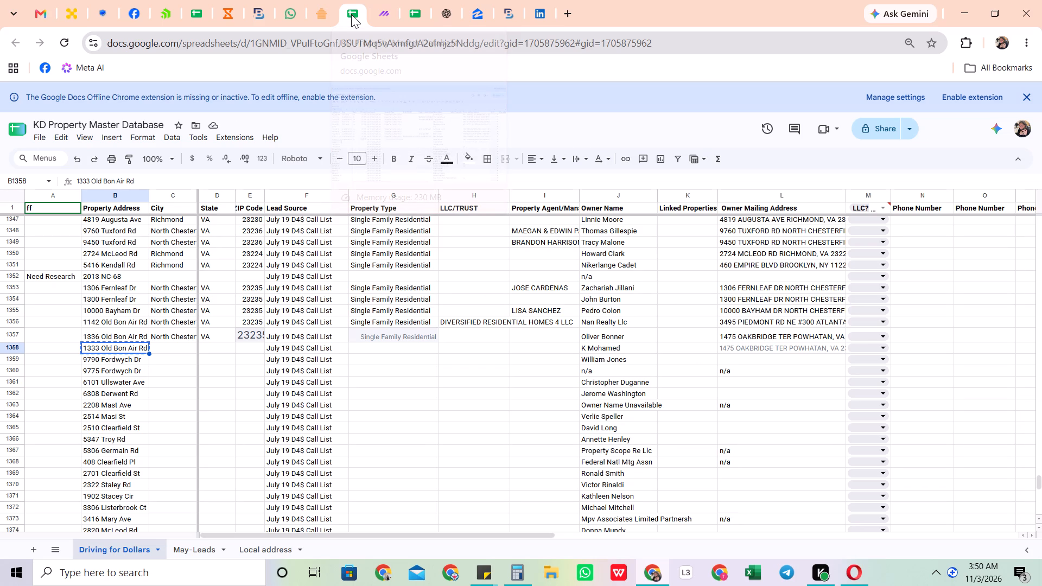
pyautogui.click(326, 14)
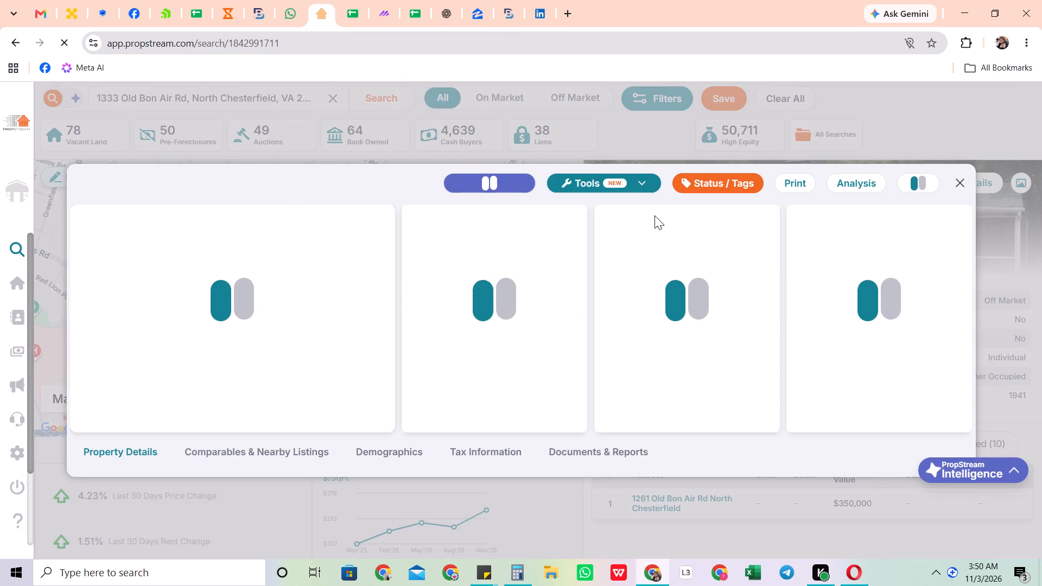
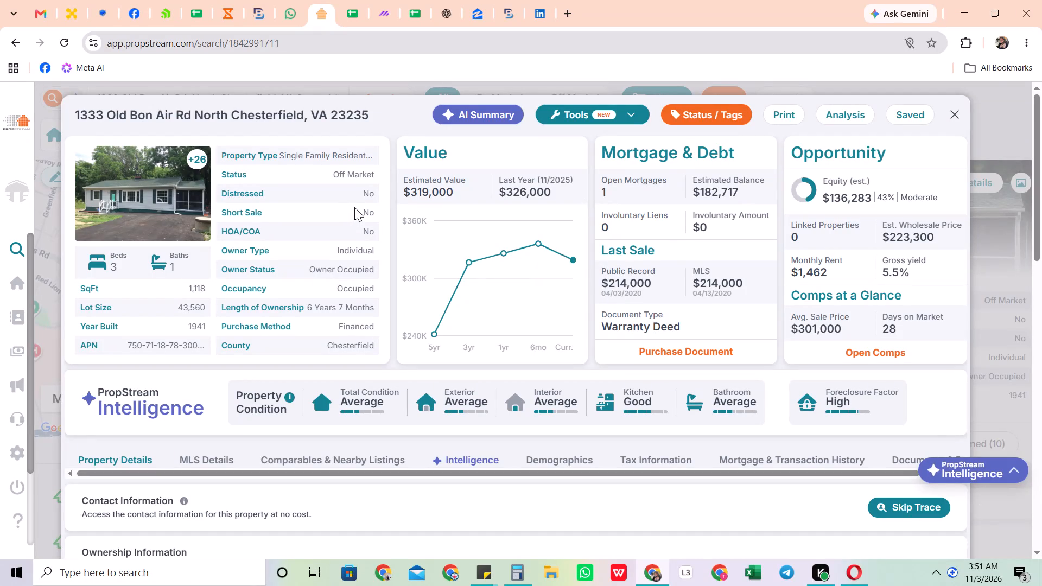
# Copy the owner's mailing address from the Ownership Information of the open property record.
pyautogui.scroll(-2, 407, 372)
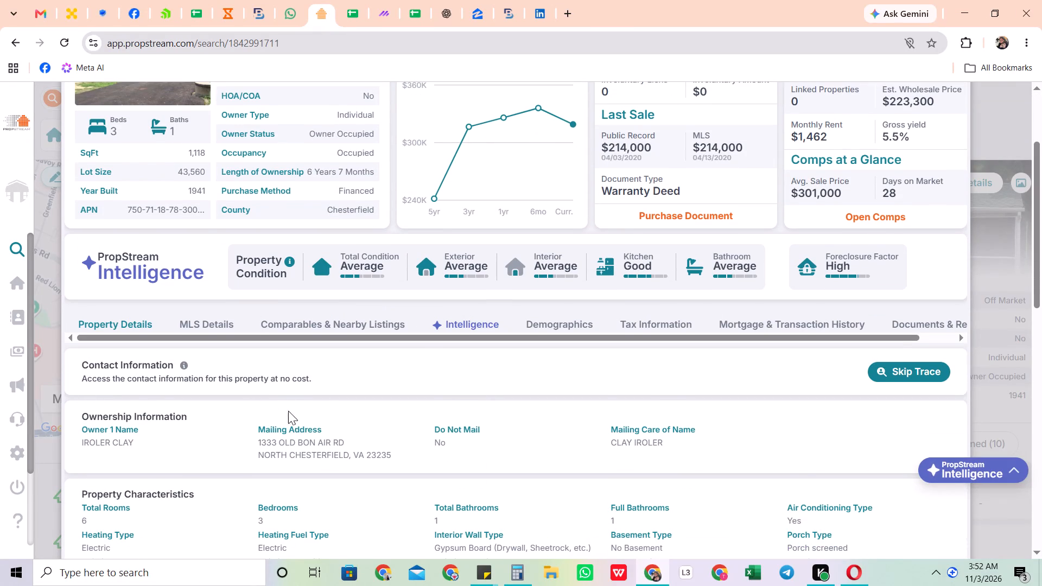
pyautogui.moveTo(257, 441); pyautogui.dragTo(402, 455)
pyautogui.hotkey('ctrl', 'c')
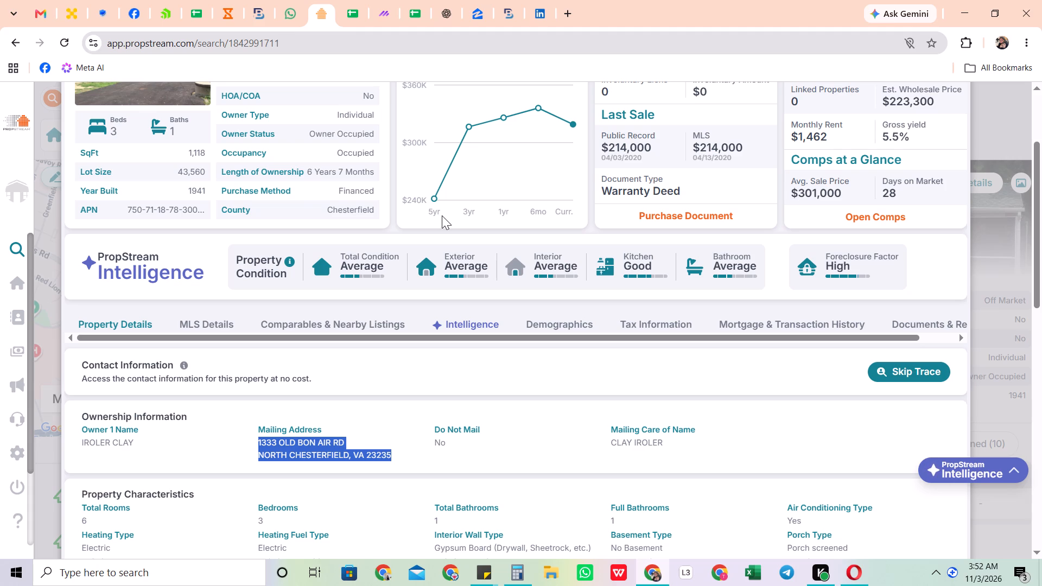
pyautogui.moveTo(442, 215); pyautogui.dragTo(468, 221)
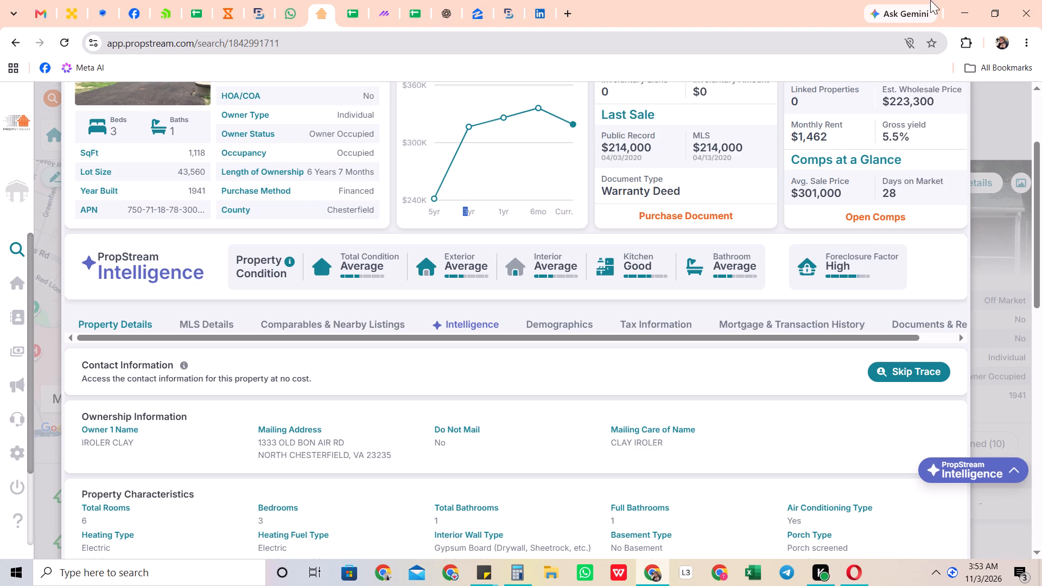
# Copy the Owner 1 Name from the property record's Ownership Information.
pyautogui.scroll(3, 512, 199)
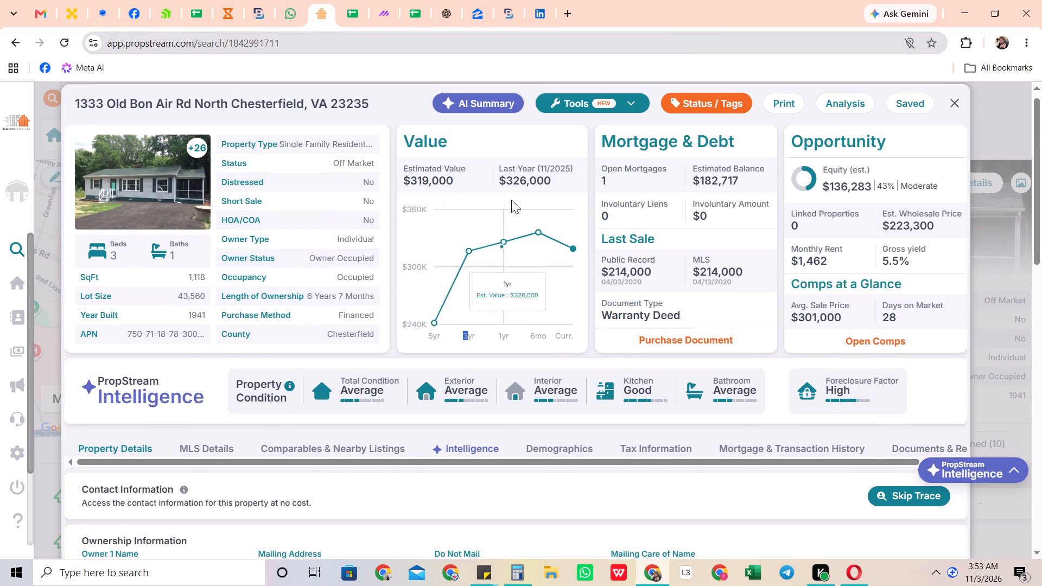
pyautogui.scroll(-3, 479, 386)
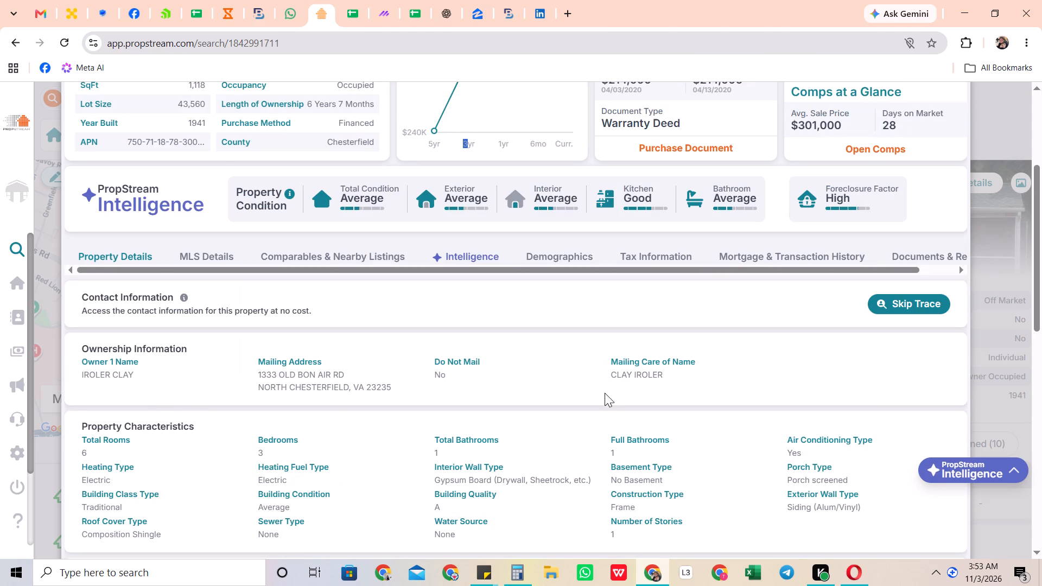
pyautogui.moveTo(78, 374); pyautogui.dragTo(88, 374)
pyautogui.moveTo(88, 374); pyautogui.dragTo(156, 379)
pyautogui.hotkey('ctrl', 'c')
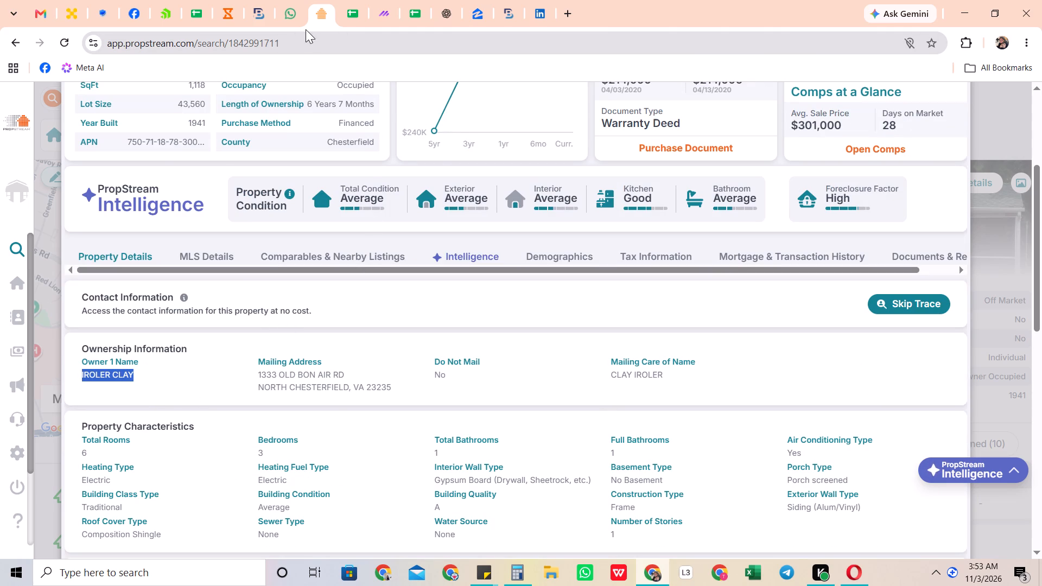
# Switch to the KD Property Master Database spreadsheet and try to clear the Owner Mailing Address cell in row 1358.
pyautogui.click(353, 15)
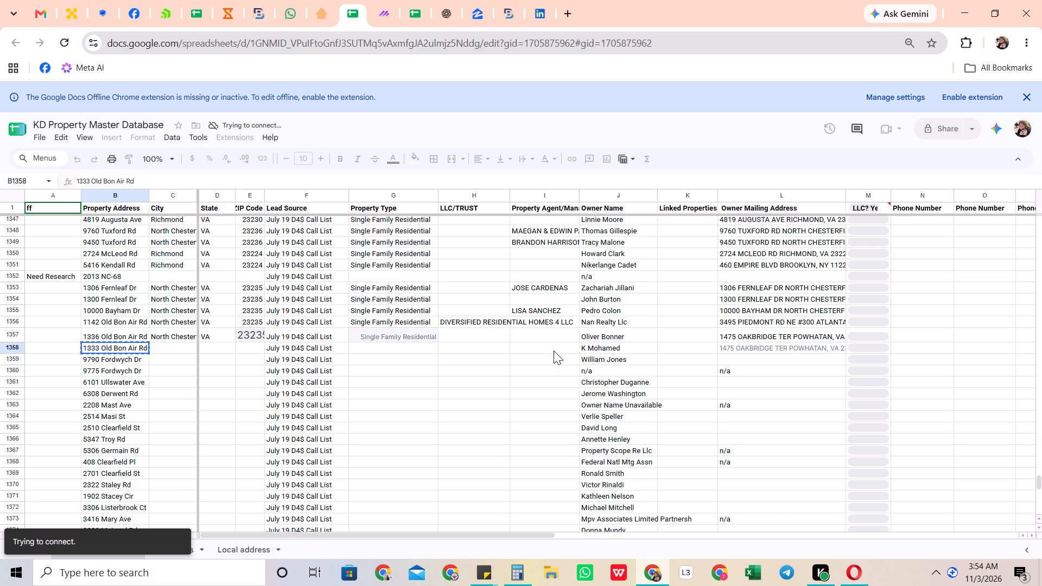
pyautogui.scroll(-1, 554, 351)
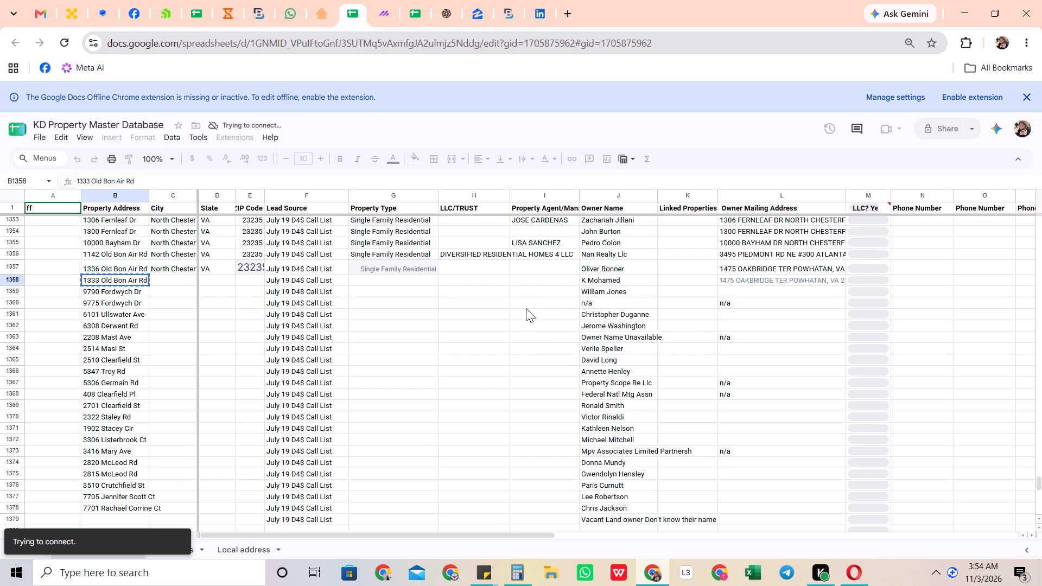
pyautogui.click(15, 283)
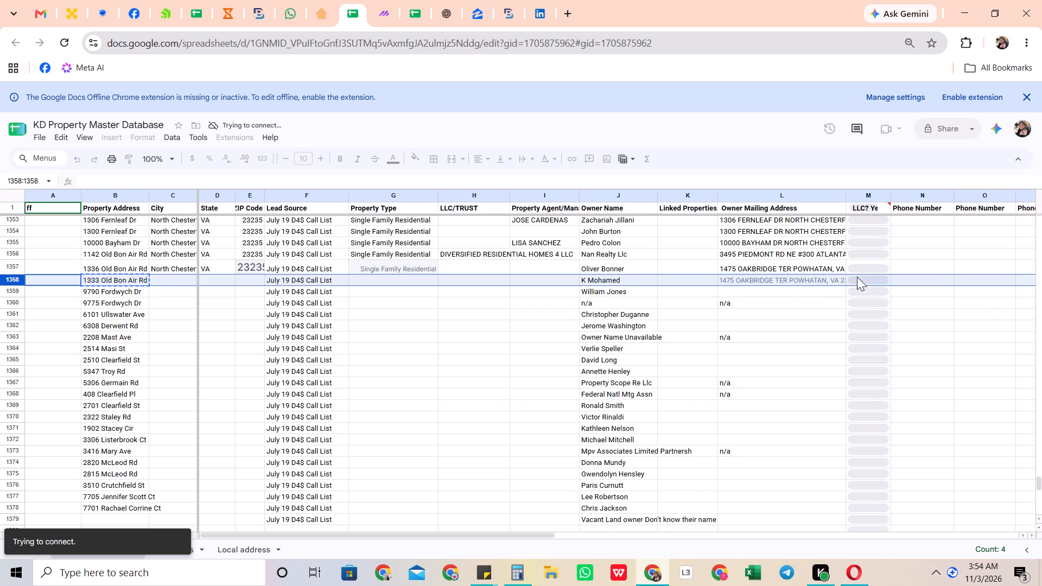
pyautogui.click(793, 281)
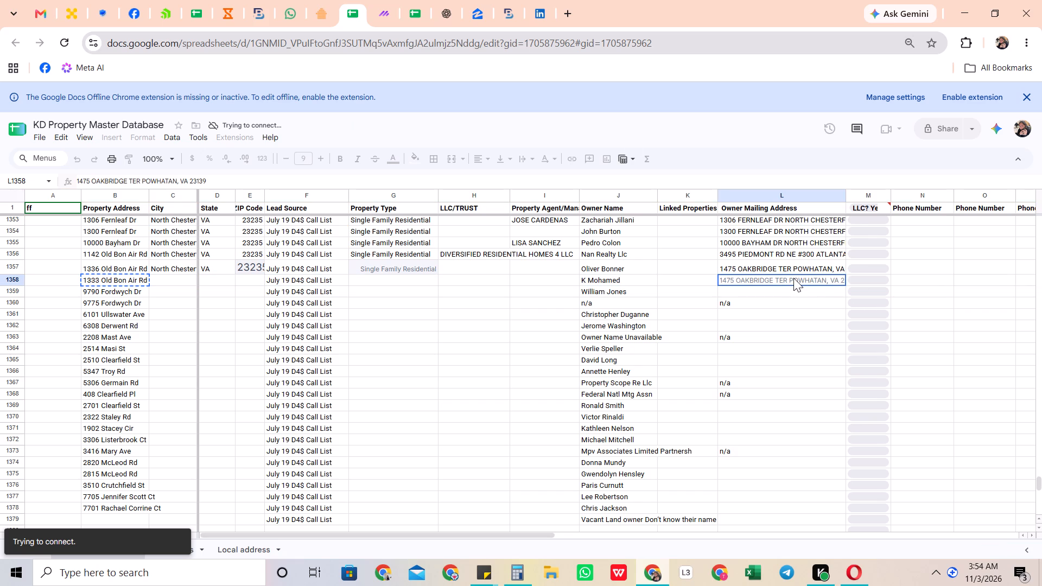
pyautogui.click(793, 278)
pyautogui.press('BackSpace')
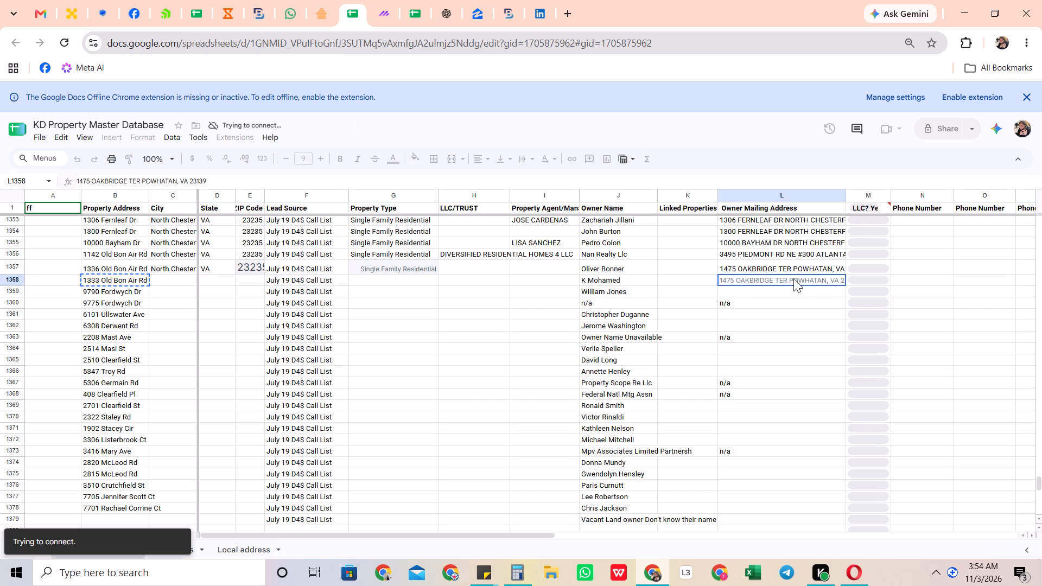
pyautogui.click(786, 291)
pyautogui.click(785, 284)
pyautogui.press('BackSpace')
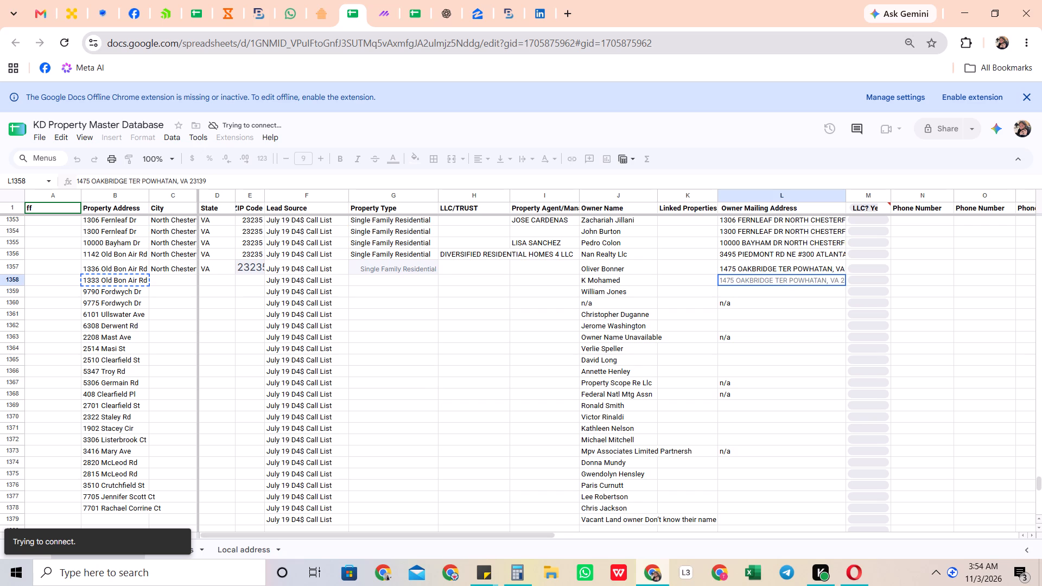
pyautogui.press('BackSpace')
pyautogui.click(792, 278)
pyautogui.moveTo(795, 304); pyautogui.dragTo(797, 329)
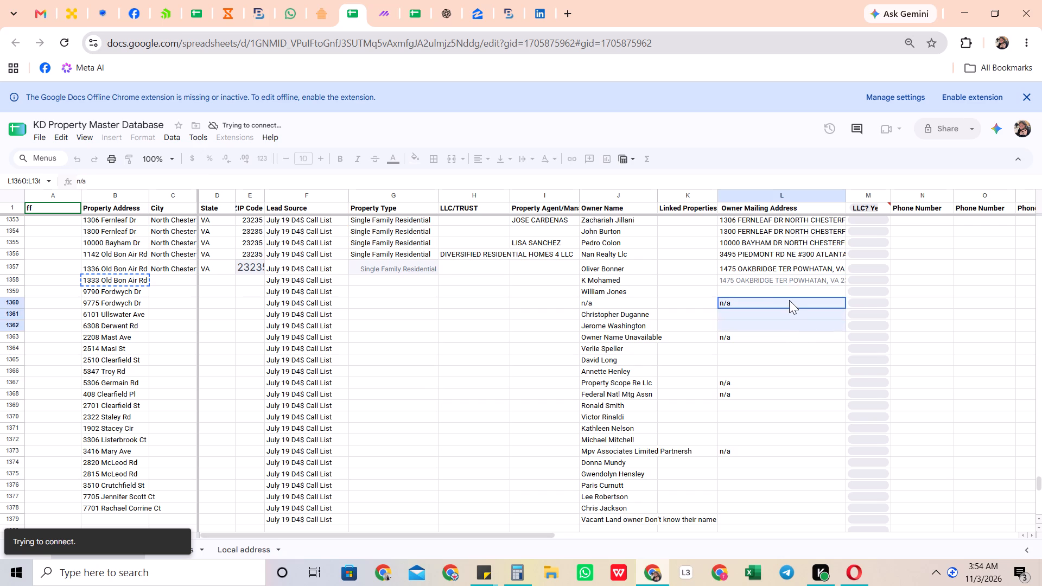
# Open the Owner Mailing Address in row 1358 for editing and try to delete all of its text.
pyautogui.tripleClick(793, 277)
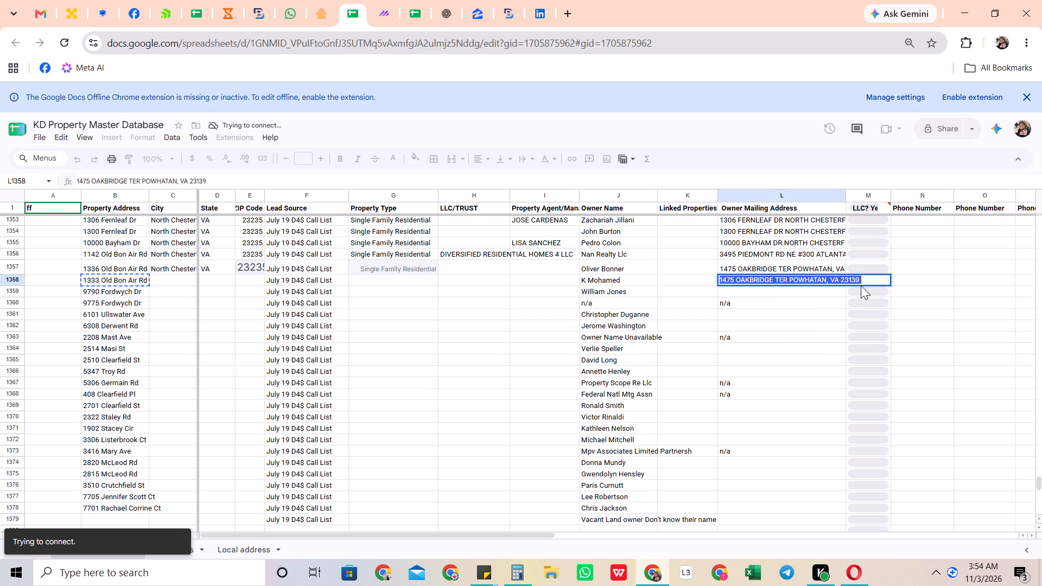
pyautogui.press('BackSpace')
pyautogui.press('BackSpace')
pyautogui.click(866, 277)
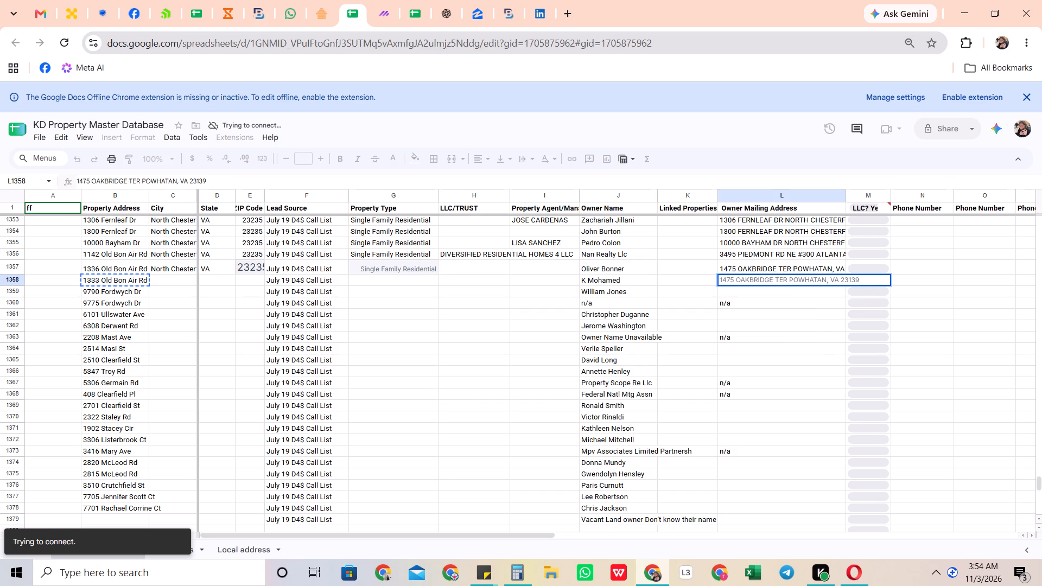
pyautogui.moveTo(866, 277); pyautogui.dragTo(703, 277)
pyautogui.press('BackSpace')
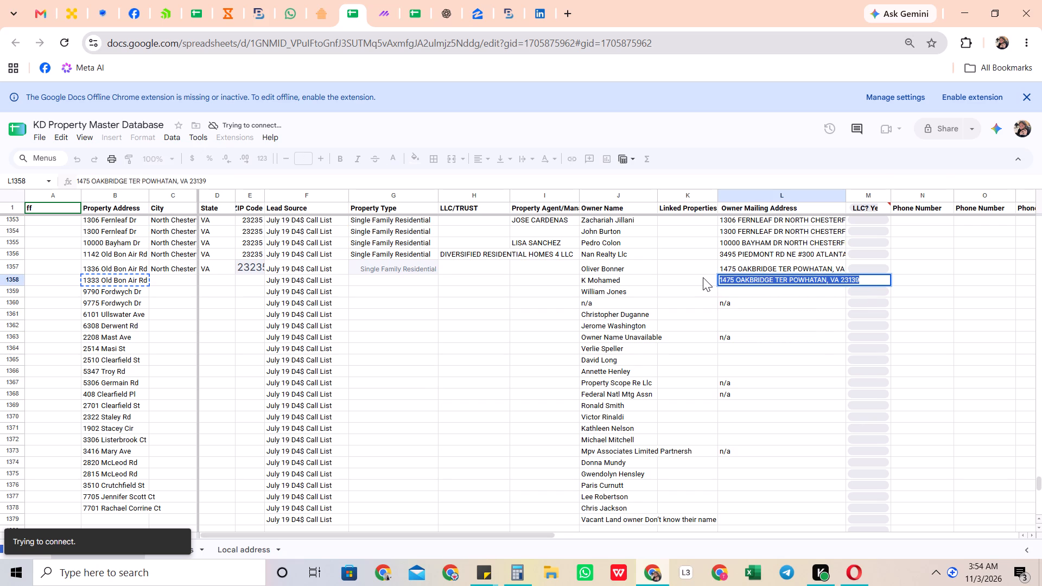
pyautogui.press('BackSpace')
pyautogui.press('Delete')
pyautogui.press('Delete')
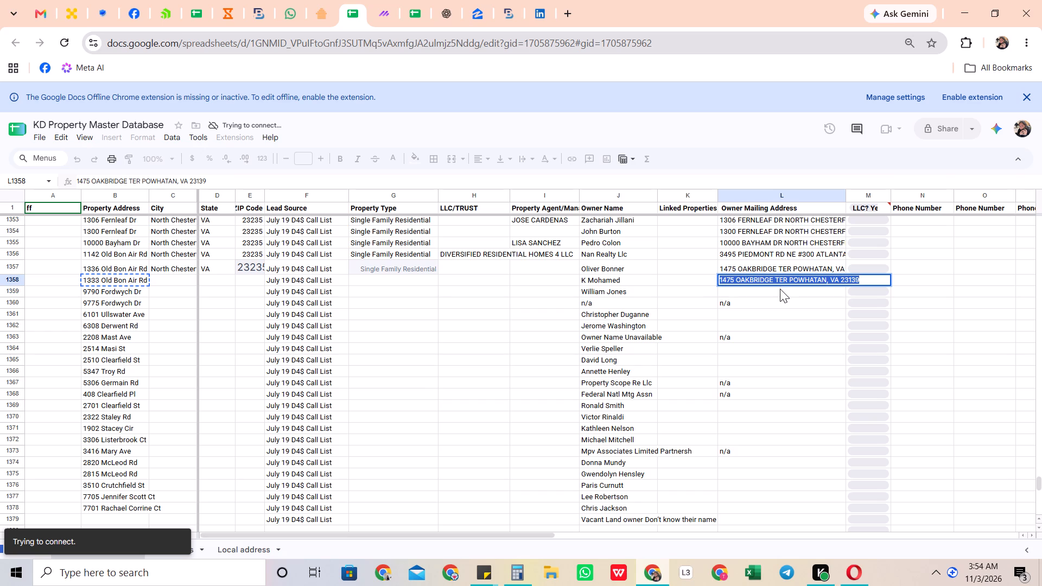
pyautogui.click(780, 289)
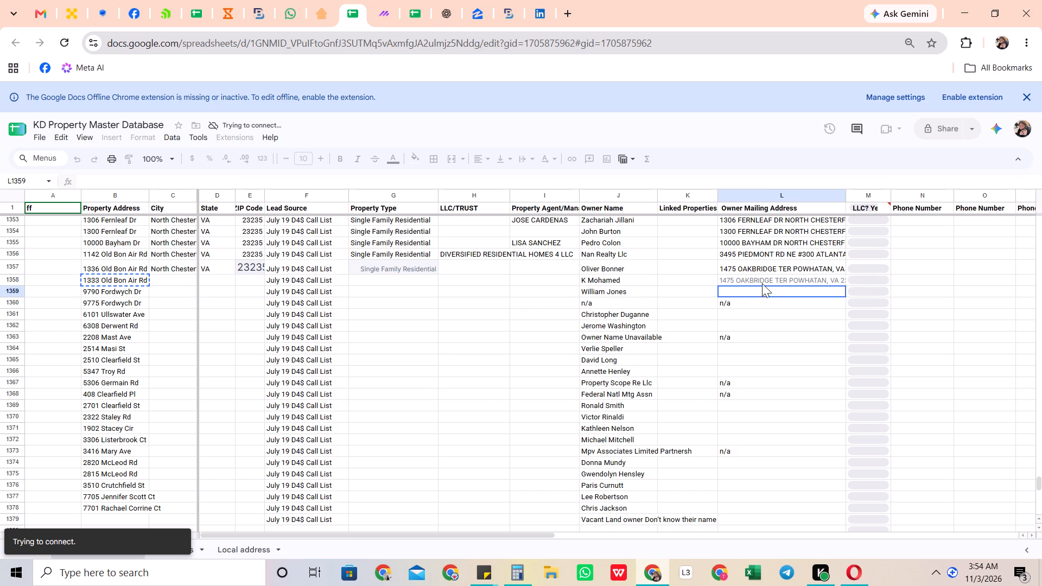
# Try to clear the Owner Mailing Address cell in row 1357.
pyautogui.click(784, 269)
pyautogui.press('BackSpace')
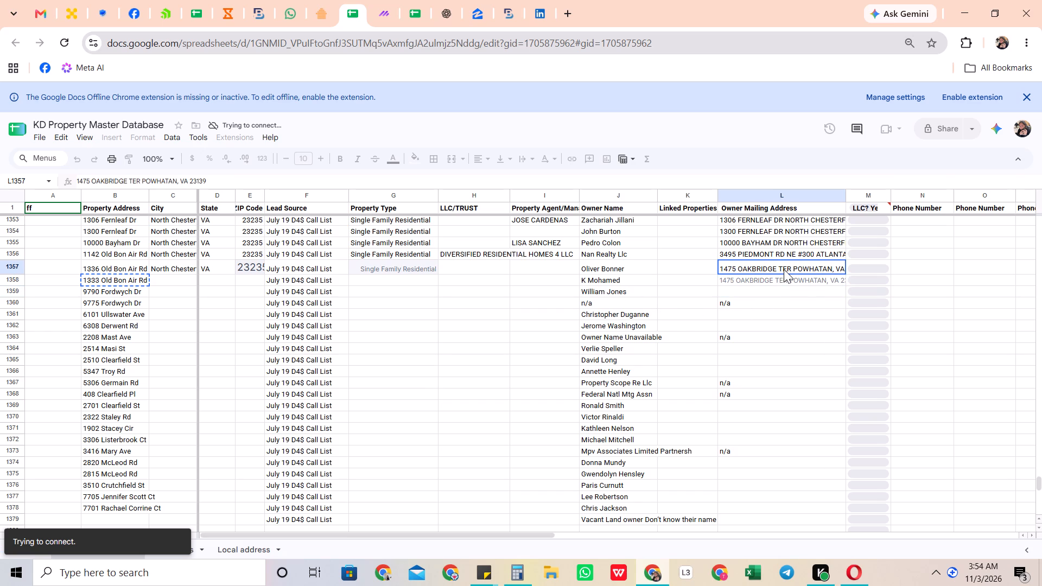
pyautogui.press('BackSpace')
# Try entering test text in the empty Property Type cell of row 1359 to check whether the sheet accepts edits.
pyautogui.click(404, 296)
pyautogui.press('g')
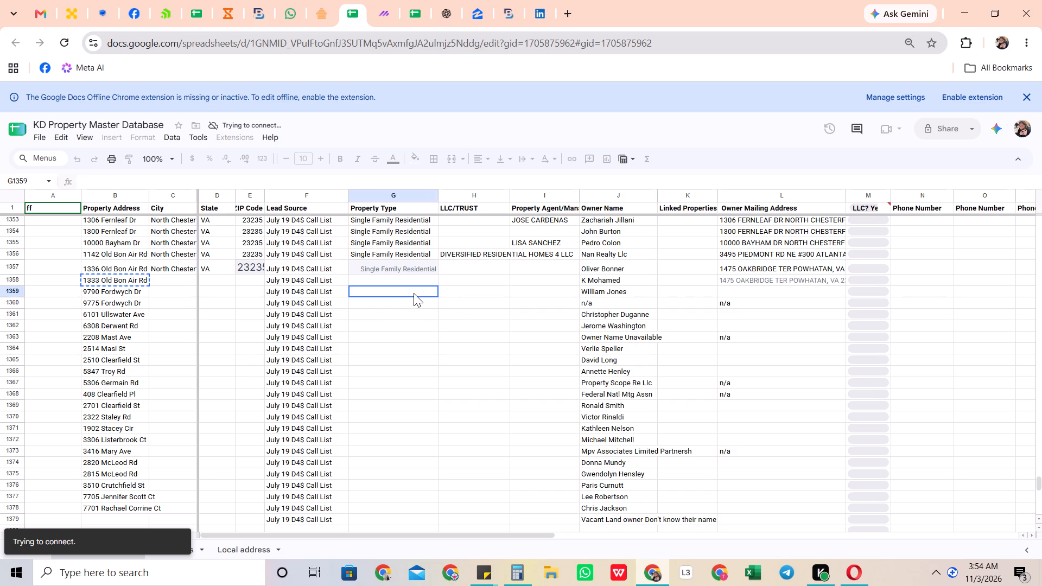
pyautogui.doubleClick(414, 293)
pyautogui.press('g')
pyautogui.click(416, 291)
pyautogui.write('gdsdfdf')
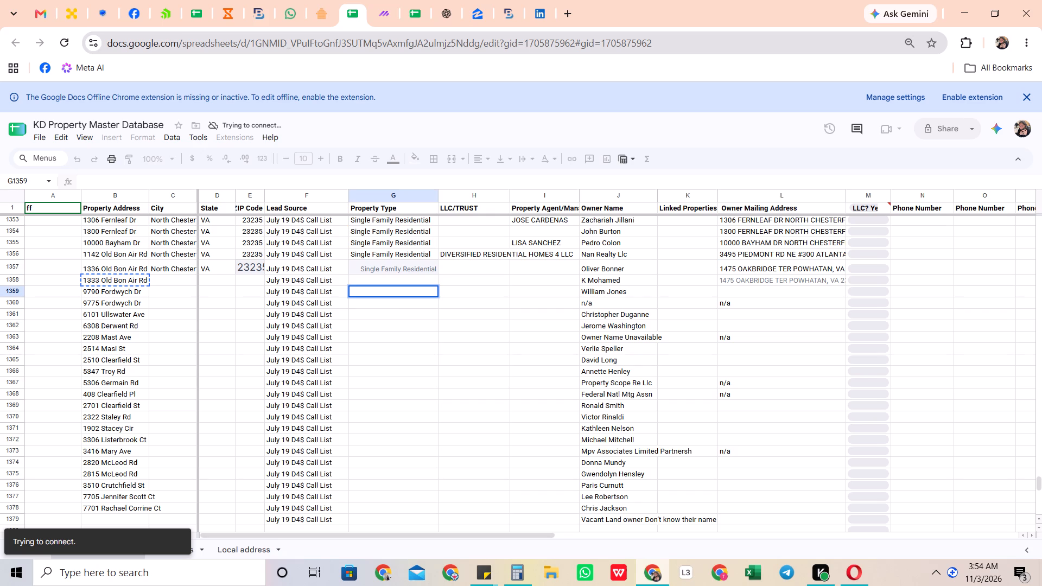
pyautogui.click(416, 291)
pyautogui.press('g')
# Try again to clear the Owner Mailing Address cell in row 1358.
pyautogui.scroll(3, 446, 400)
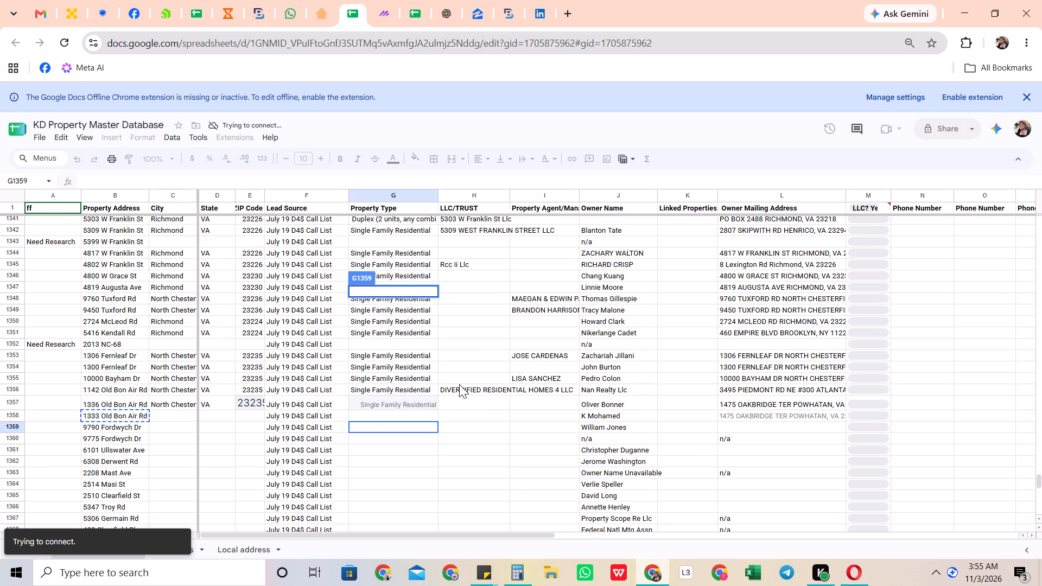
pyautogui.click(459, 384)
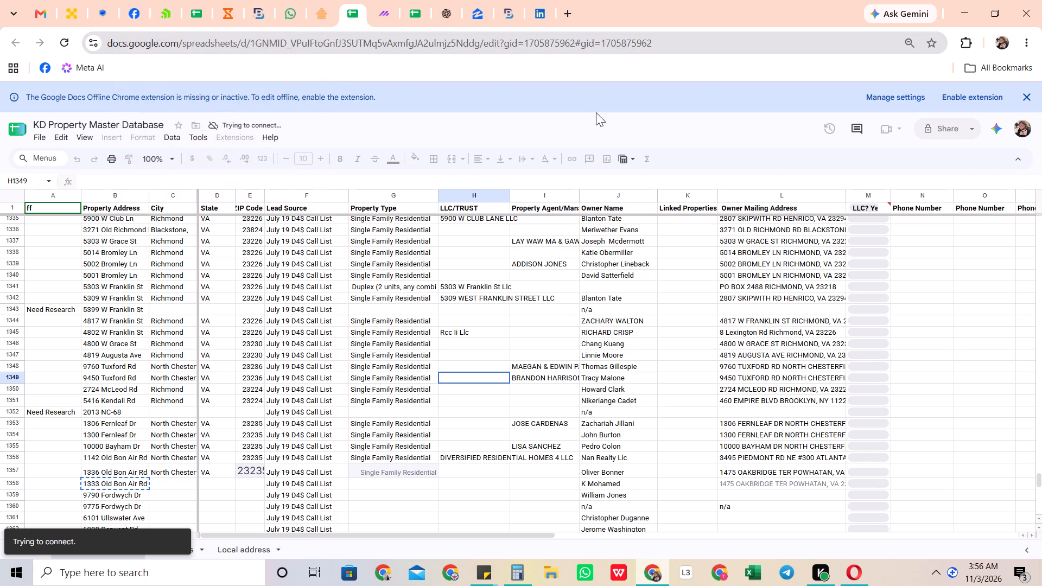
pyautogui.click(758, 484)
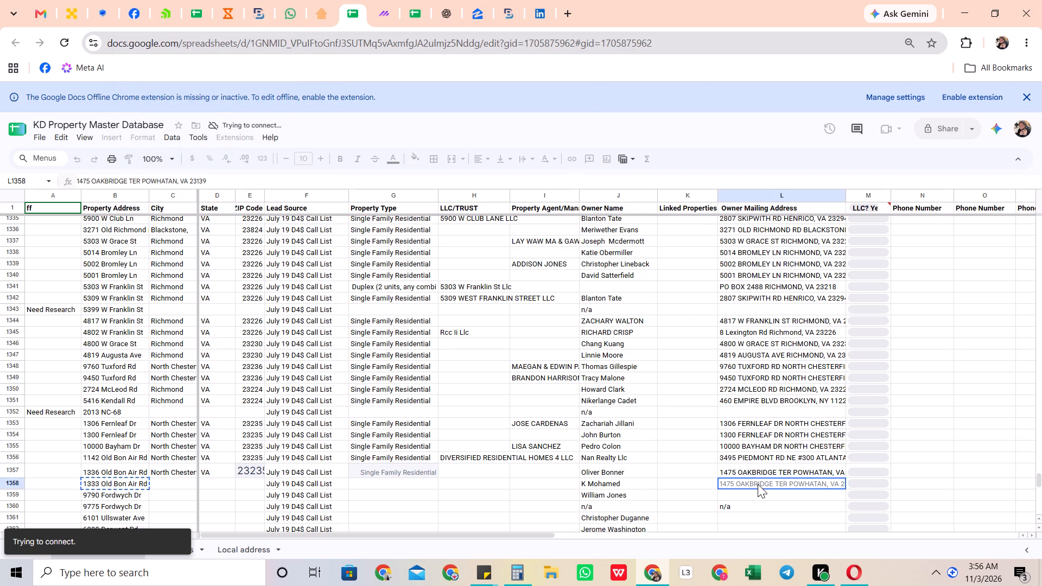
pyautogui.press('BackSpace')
# Dismiss the offline extension notice and check the spreadsheet's save status and the computer's Wi-Fi connection.
pyautogui.click(1032, 96)
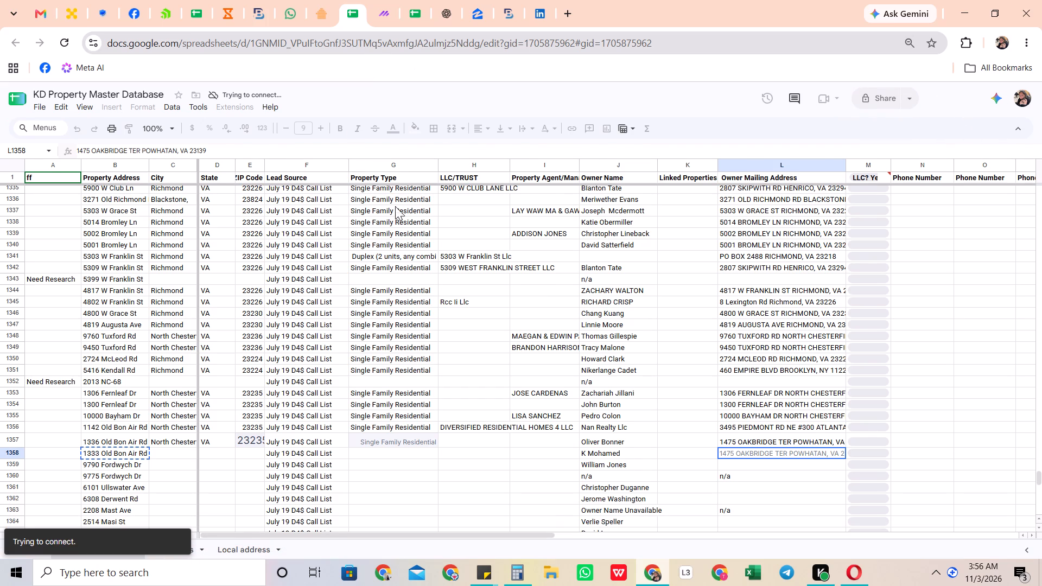
pyautogui.click(244, 95)
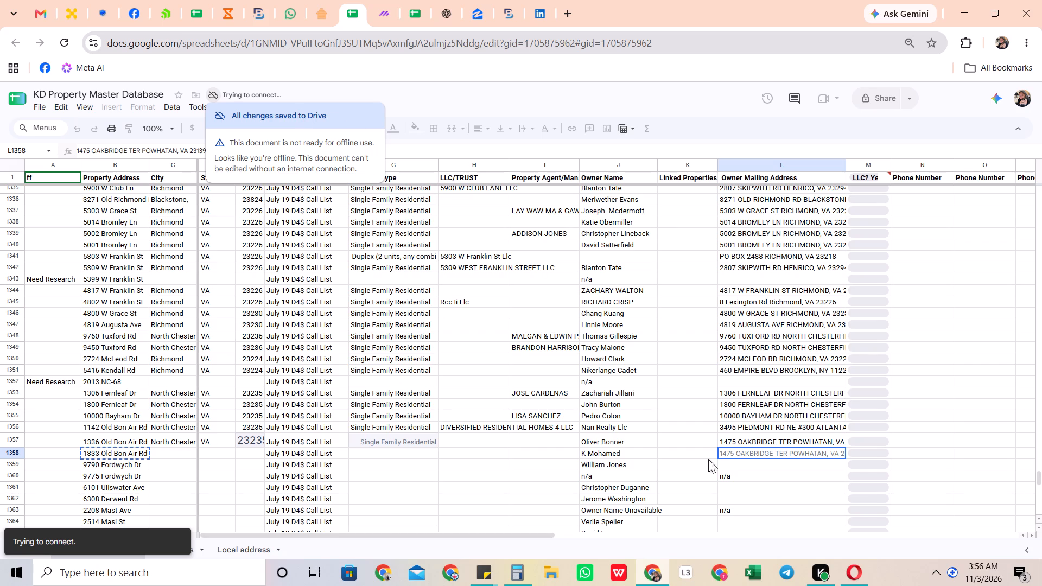
pyautogui.click(935, 577)
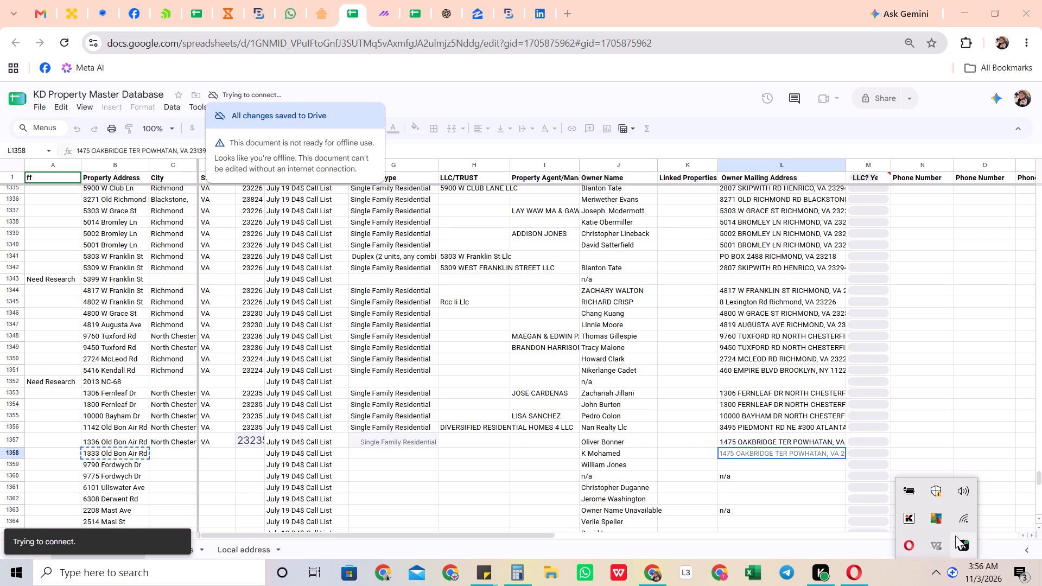
pyautogui.click(964, 523)
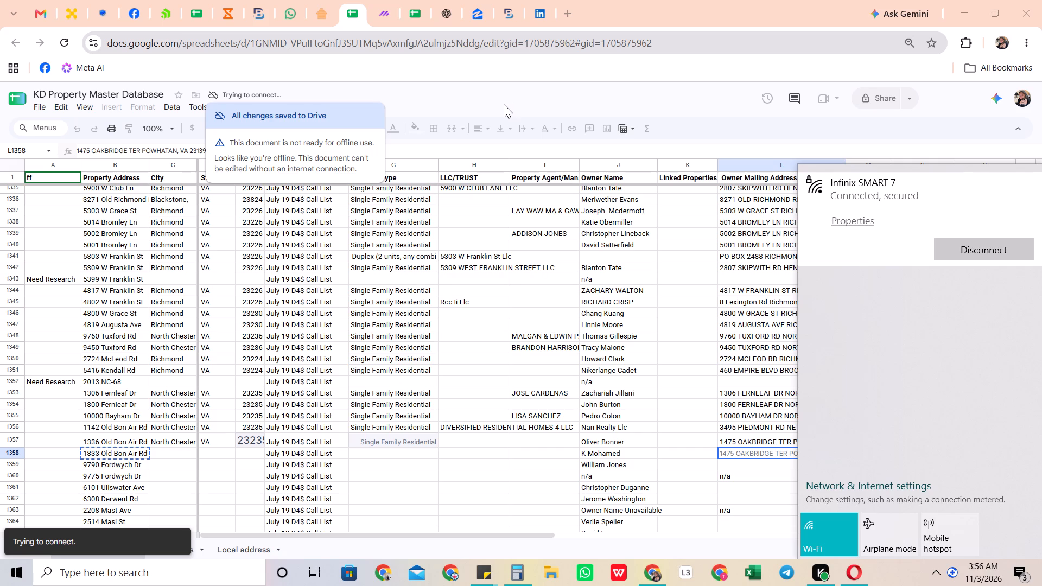
pyautogui.click(488, 90)
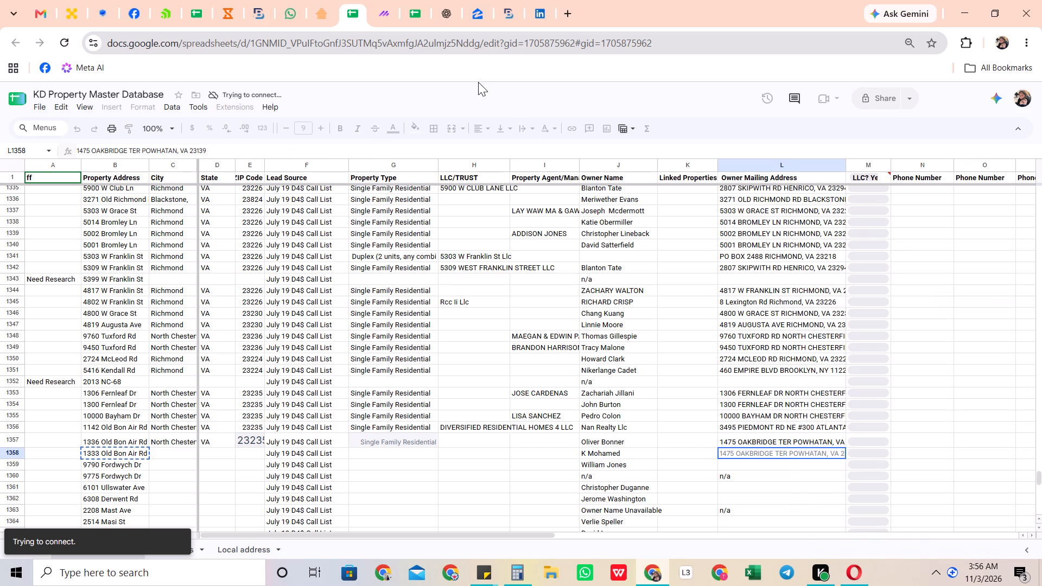
pyautogui.click(472, 73)
# Switch to Facebook, look through the latest feed post and minimize the open group chat.
pyautogui.click(126, 16)
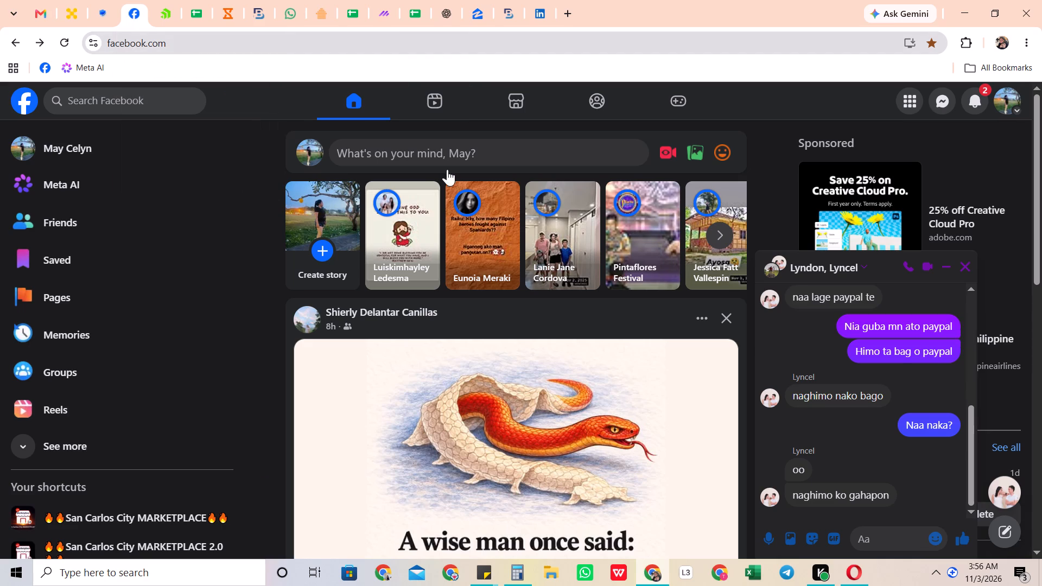
pyautogui.scroll(-2, 523, 361)
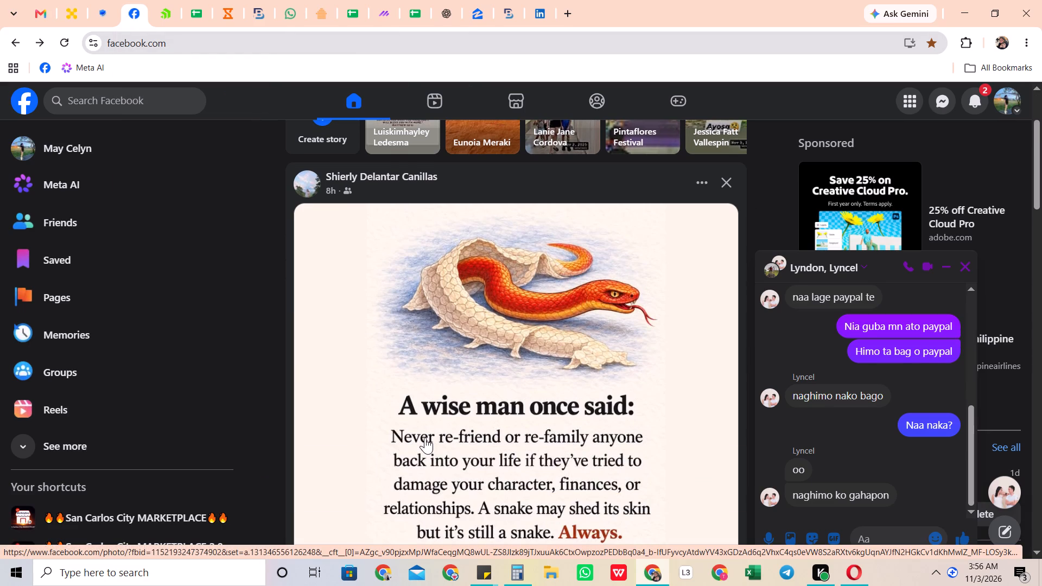
pyautogui.scroll(-2, 434, 436)
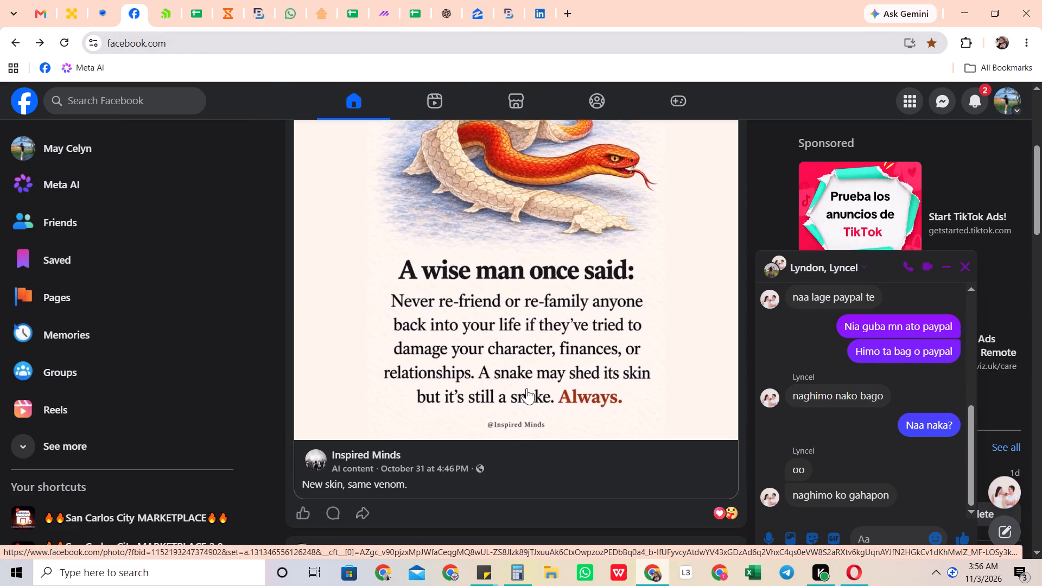
pyautogui.click(941, 271)
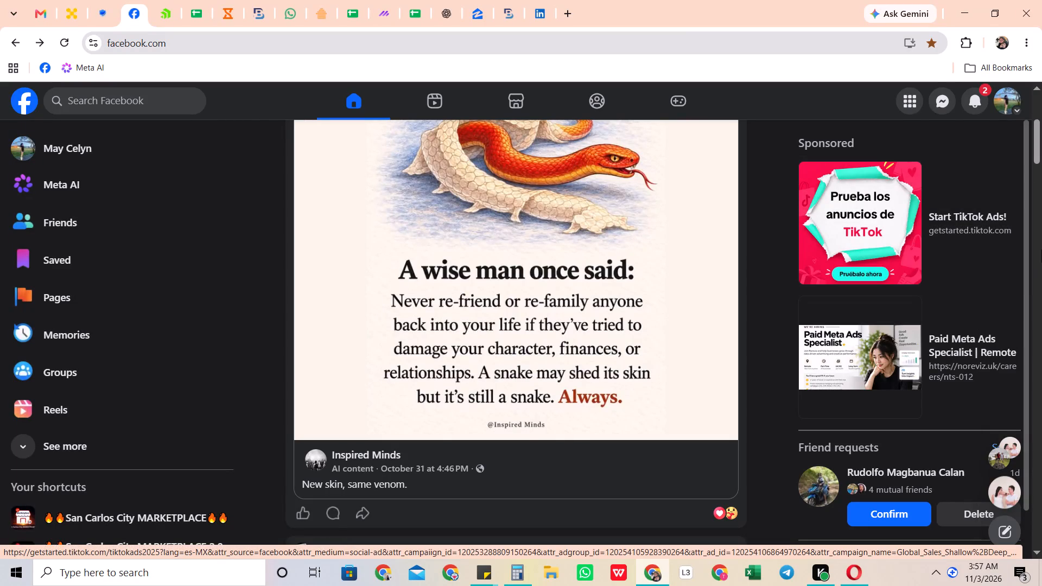
# Send "hulaton usa nato mka pay out sila dai oi, usa ta sulod ato" in the Messenger chat about walking at the oval.
pyautogui.click(936, 111)
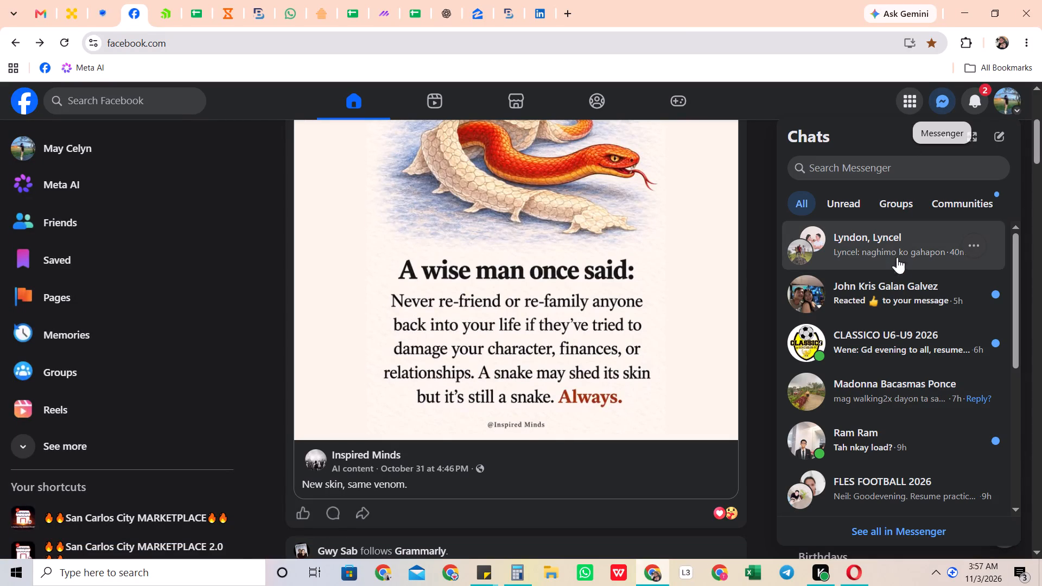
pyautogui.click(915, 386)
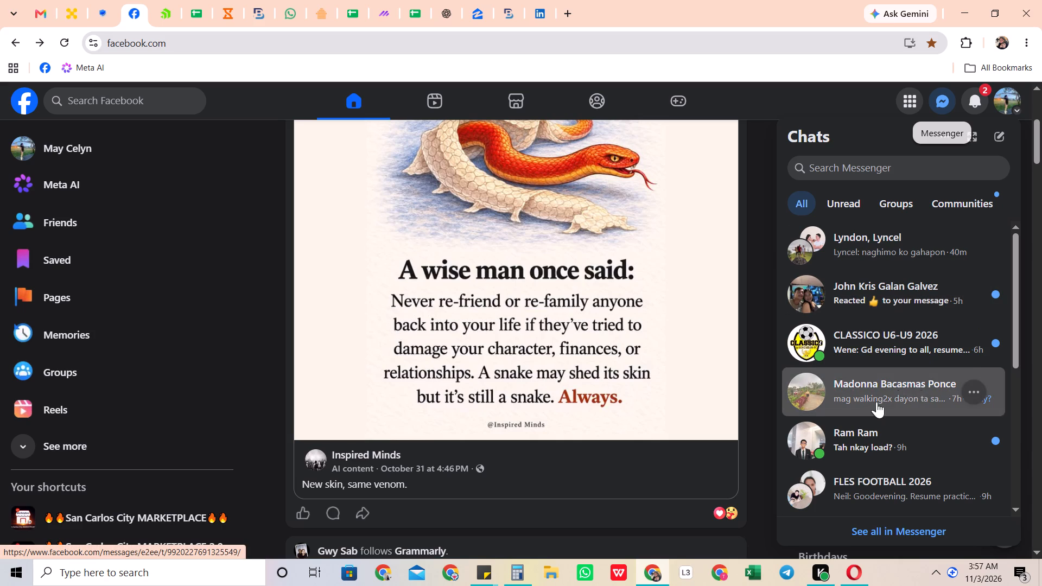
pyautogui.click(875, 537)
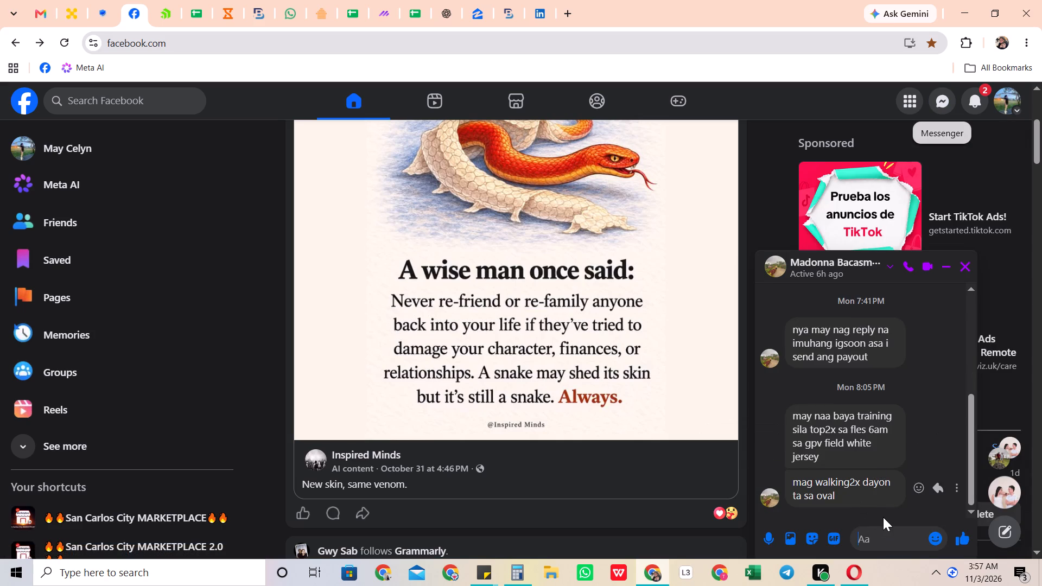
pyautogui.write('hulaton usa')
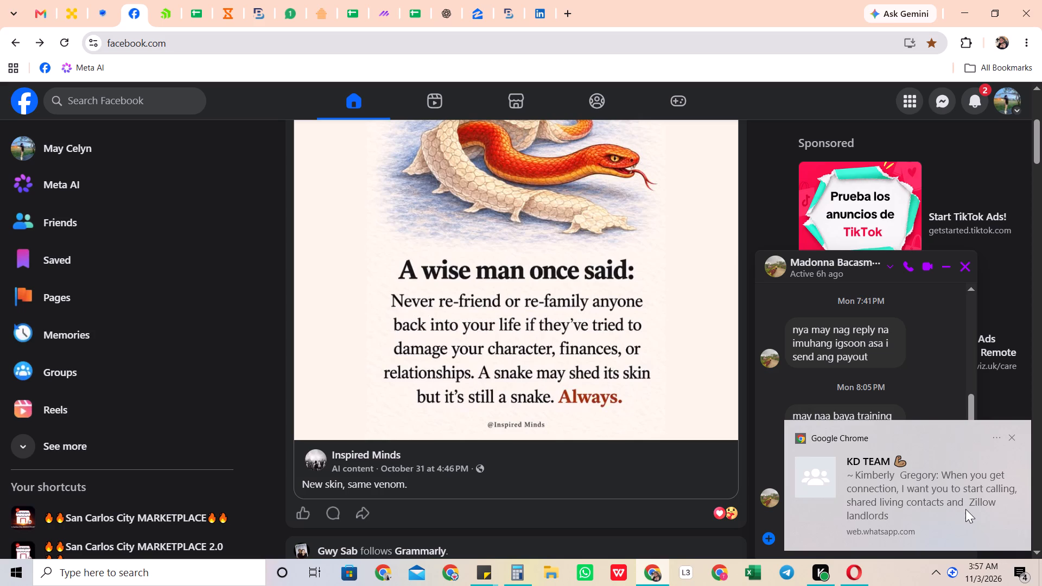
pyautogui.click(1013, 437)
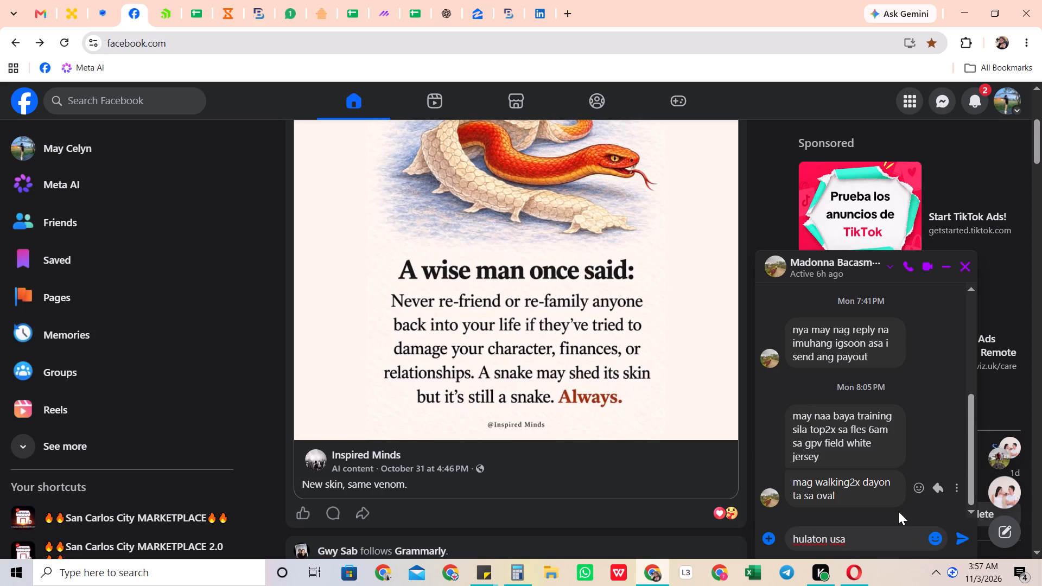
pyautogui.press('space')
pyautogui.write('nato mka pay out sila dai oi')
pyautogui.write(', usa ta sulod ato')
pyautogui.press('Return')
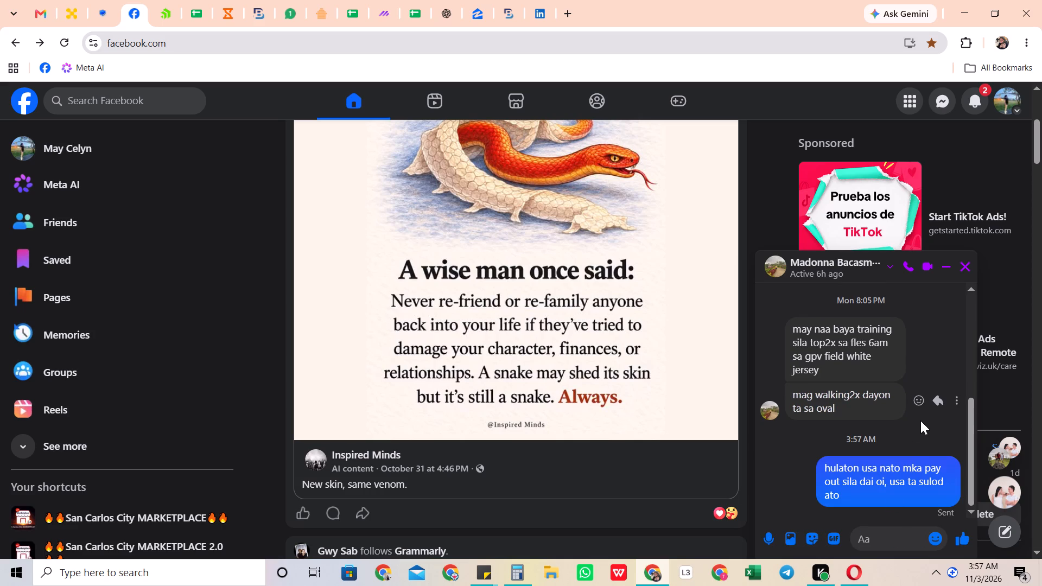
# Reply to "mag walking2x dayon ta sa oval" with "ipahatod ra guro nko top2 ka alexa dai ky duty mn ko" and minimize the chat.
pyautogui.click(938, 400)
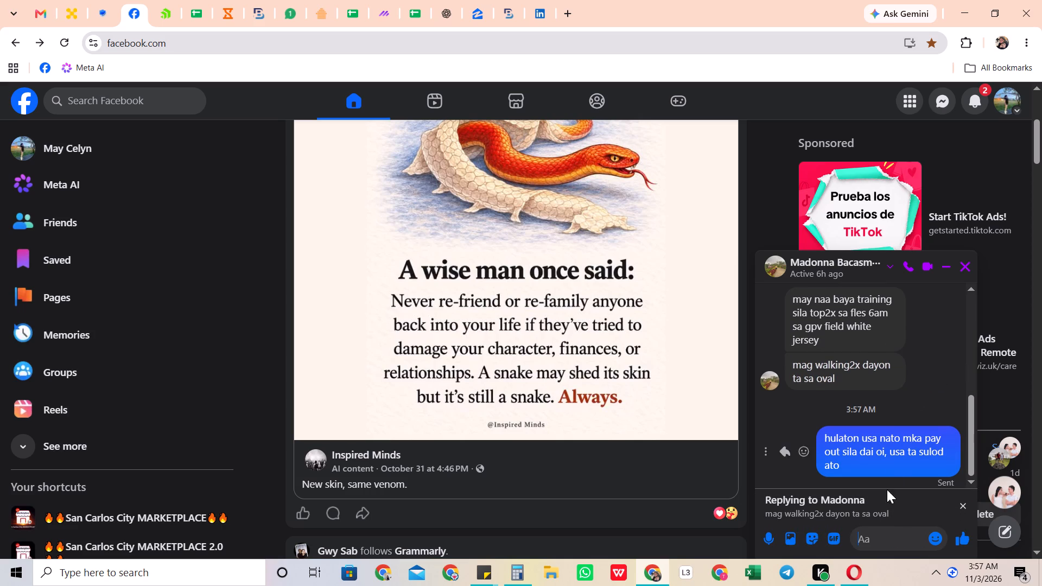
pyautogui.click(872, 532)
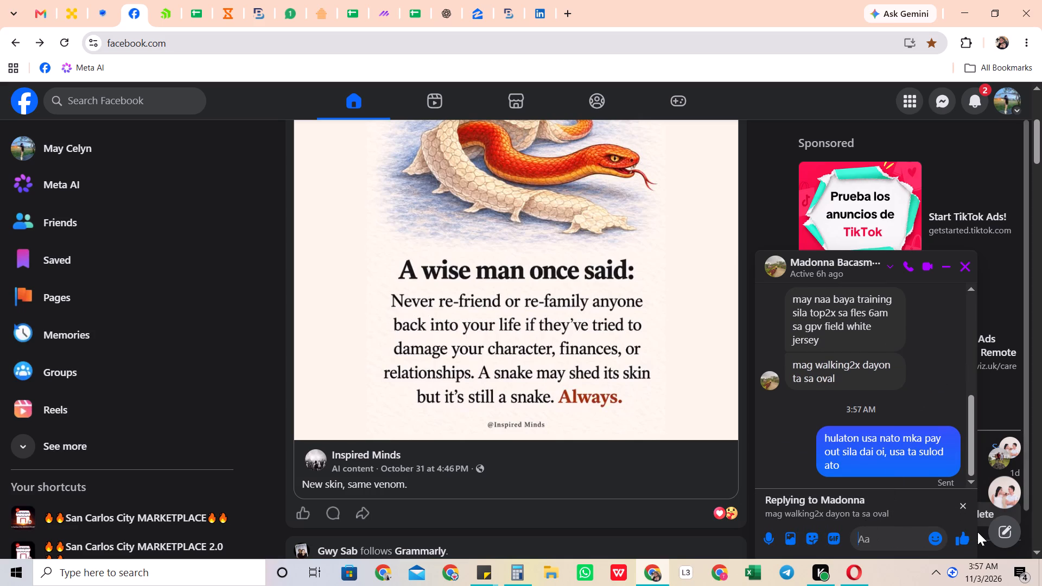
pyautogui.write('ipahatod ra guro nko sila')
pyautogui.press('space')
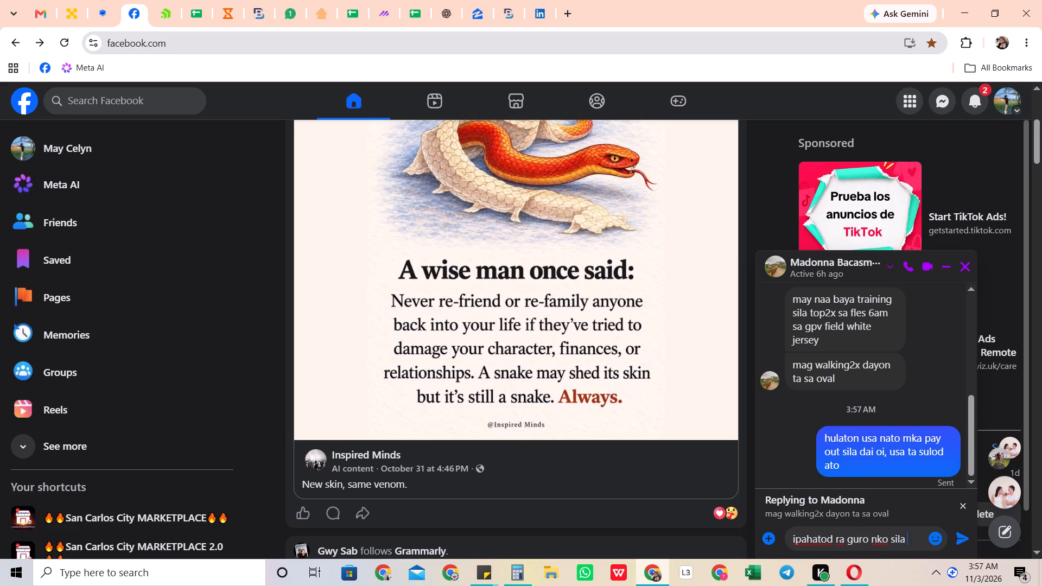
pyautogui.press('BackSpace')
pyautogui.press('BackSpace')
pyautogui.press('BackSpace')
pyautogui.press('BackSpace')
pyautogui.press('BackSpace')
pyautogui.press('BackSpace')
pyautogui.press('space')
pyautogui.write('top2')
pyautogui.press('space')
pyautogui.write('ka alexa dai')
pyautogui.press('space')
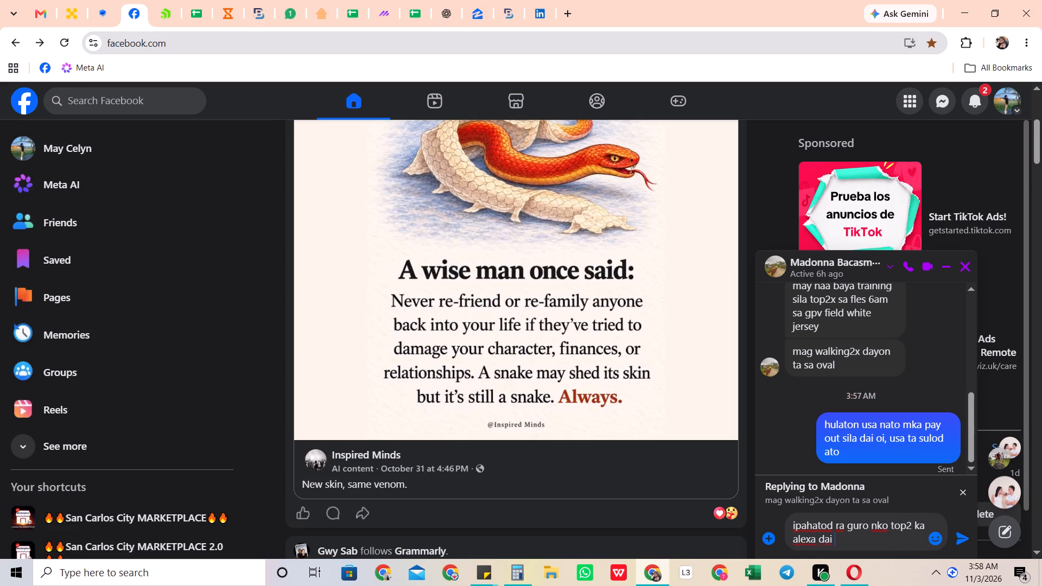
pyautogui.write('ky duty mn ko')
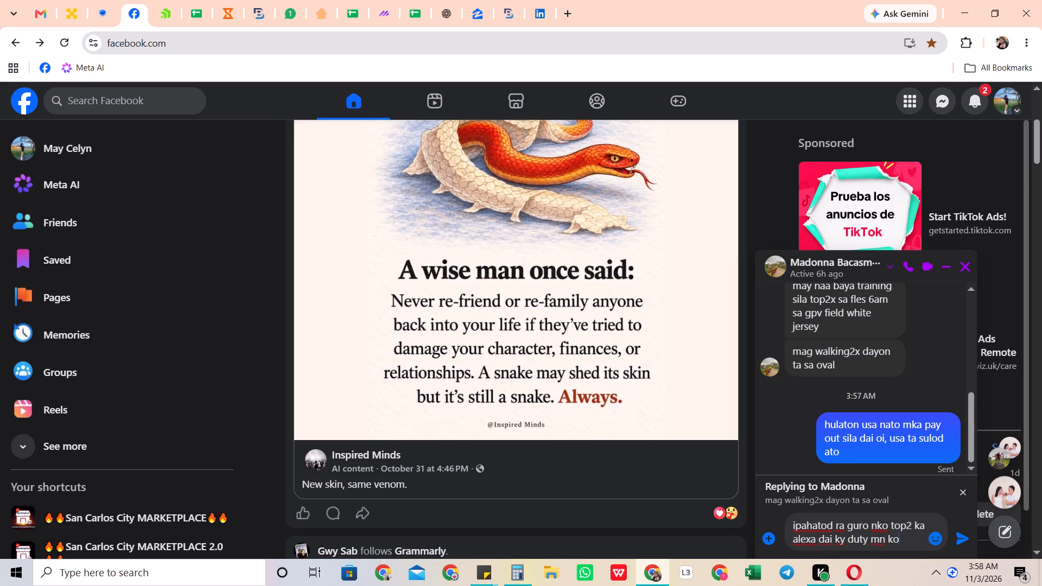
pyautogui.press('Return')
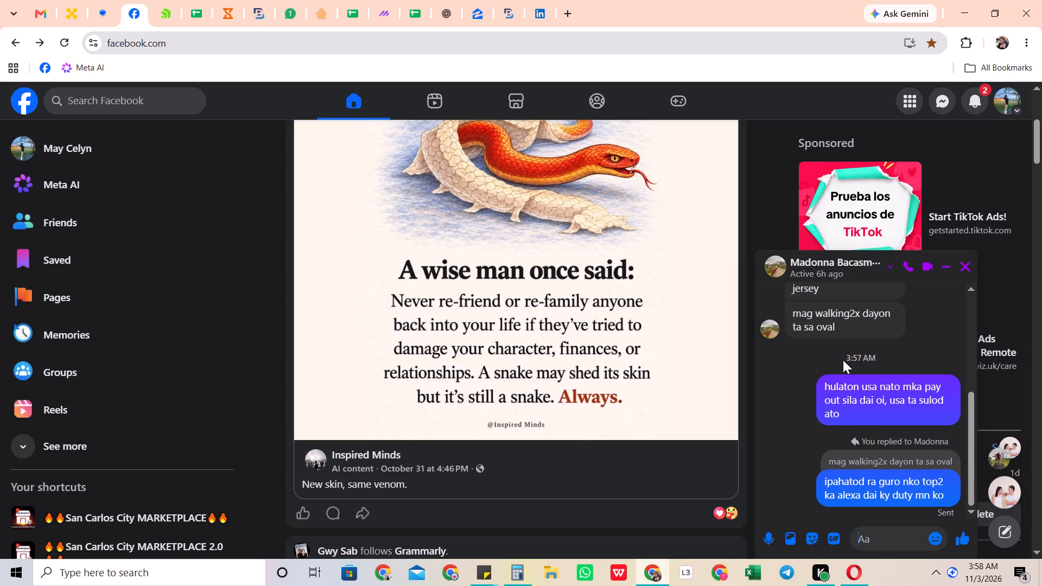
pyautogui.click(945, 266)
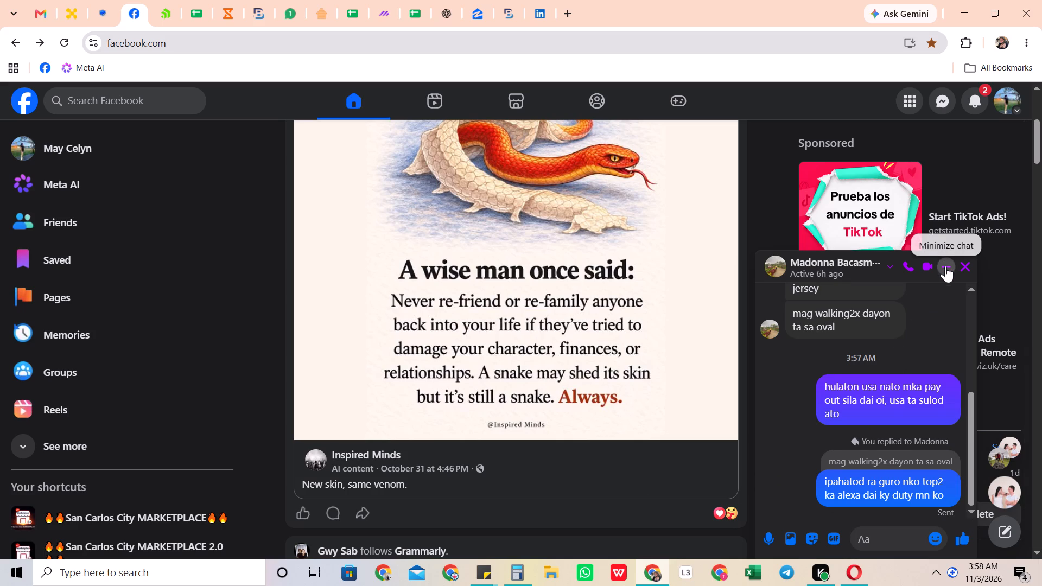
# Check the Facebook notifications.
pyautogui.click(970, 95)
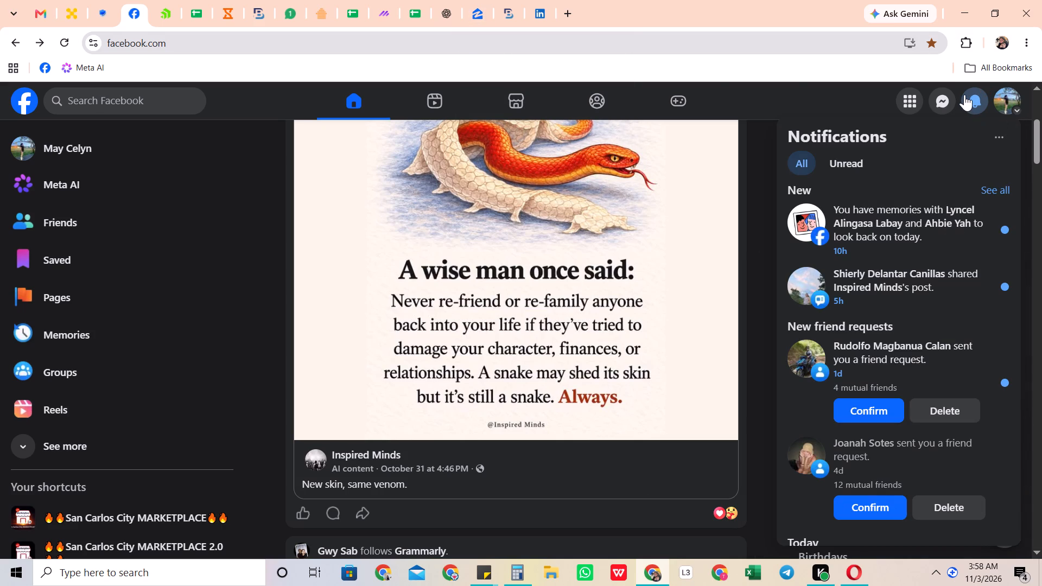
# Return to the KD Property Master Database spreadsheet, check its offline status details and reload the page.
pyautogui.click(349, 15)
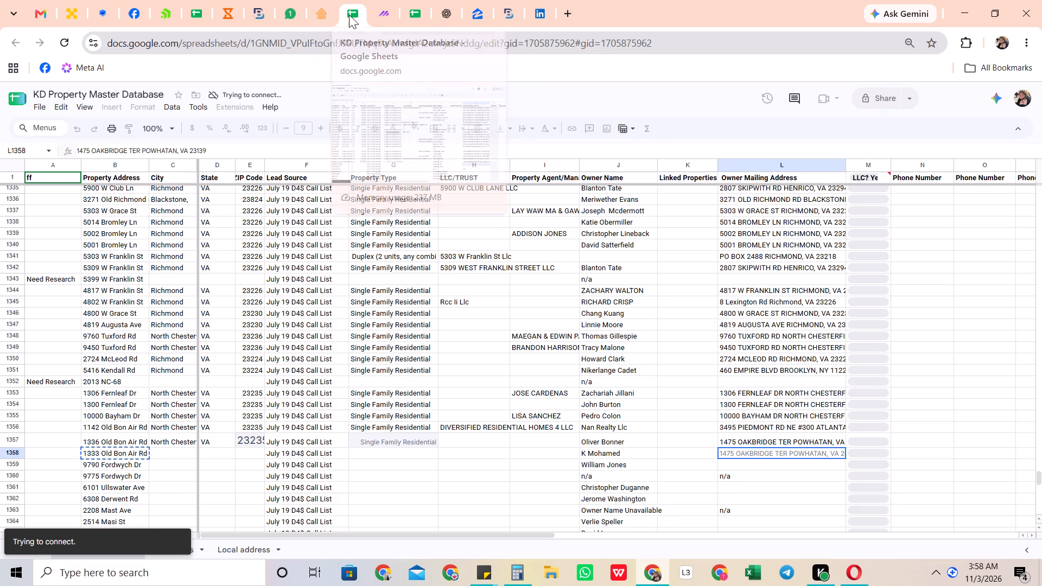
pyautogui.scroll(-1, 593, 285)
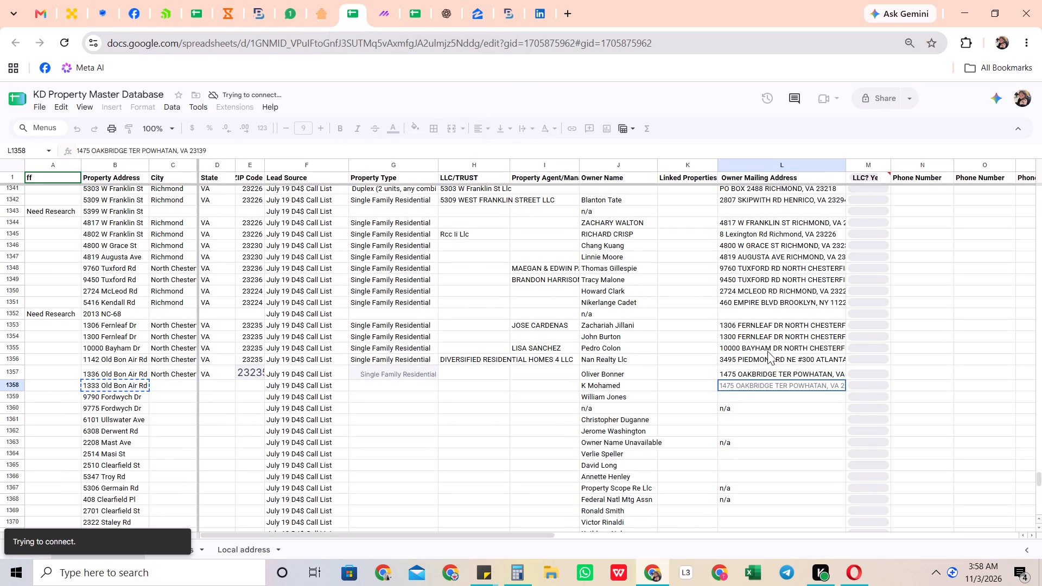
pyautogui.click(271, 94)
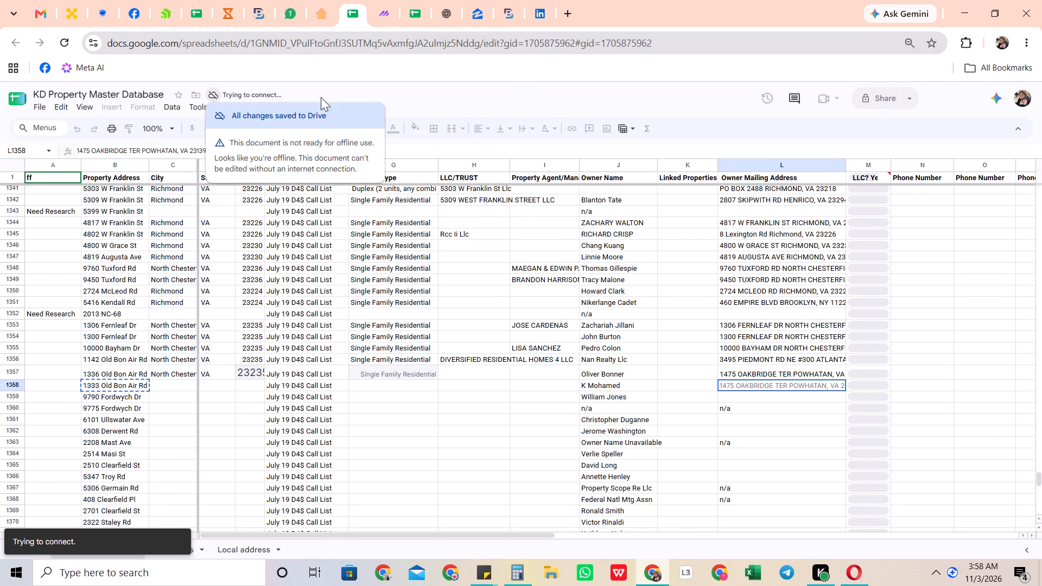
pyautogui.click(338, 114)
pyautogui.click(319, 149)
pyautogui.click(218, 142)
pyautogui.click(64, 42)
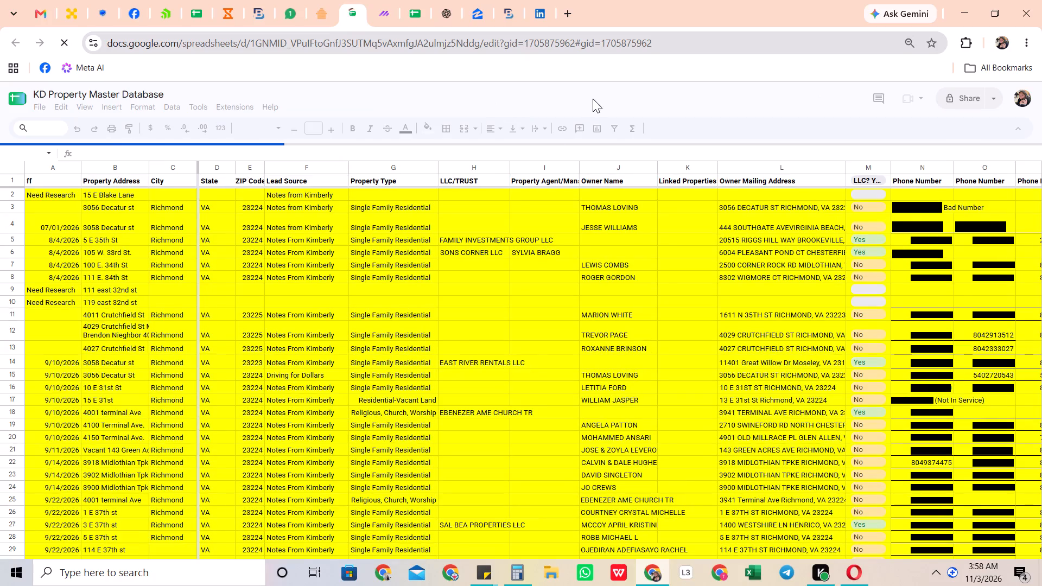
# Dismiss the offline-extension notice in the reloaded KD Property Master Database.
pyautogui.scroll(-5, 341, 302)
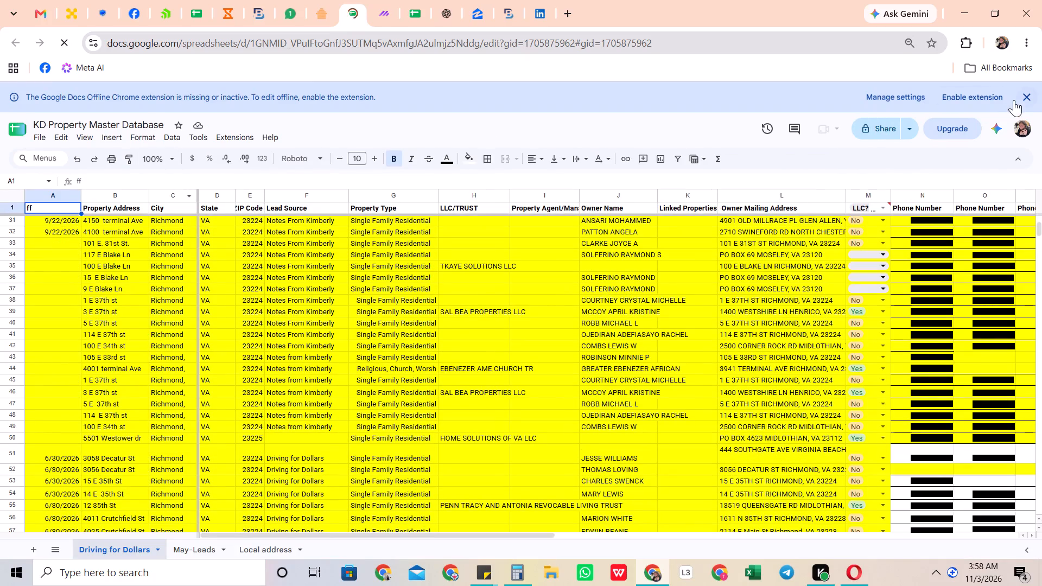
pyautogui.click(1025, 91)
# Delete row 825, the Need Research entry whose Property Address is Clinton Maryland, from the Driving for Dollars sheet.
pyautogui.scroll(-5, 739, 333)
pyautogui.scroll(-3, 454, 318)
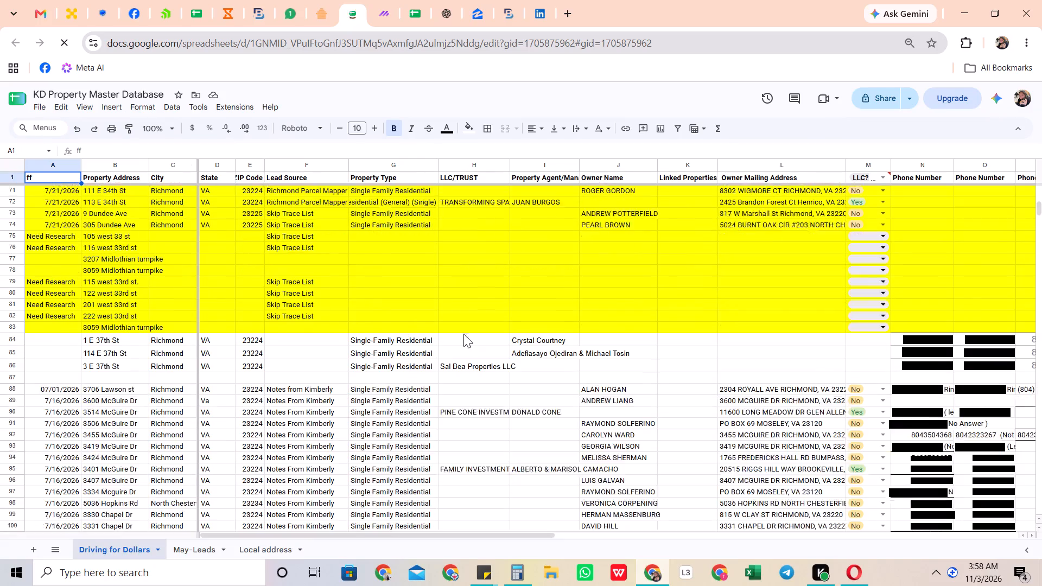
pyautogui.scroll(-4, 486, 353)
pyautogui.scroll(1, 480, 341)
pyautogui.scroll(-2, 482, 345)
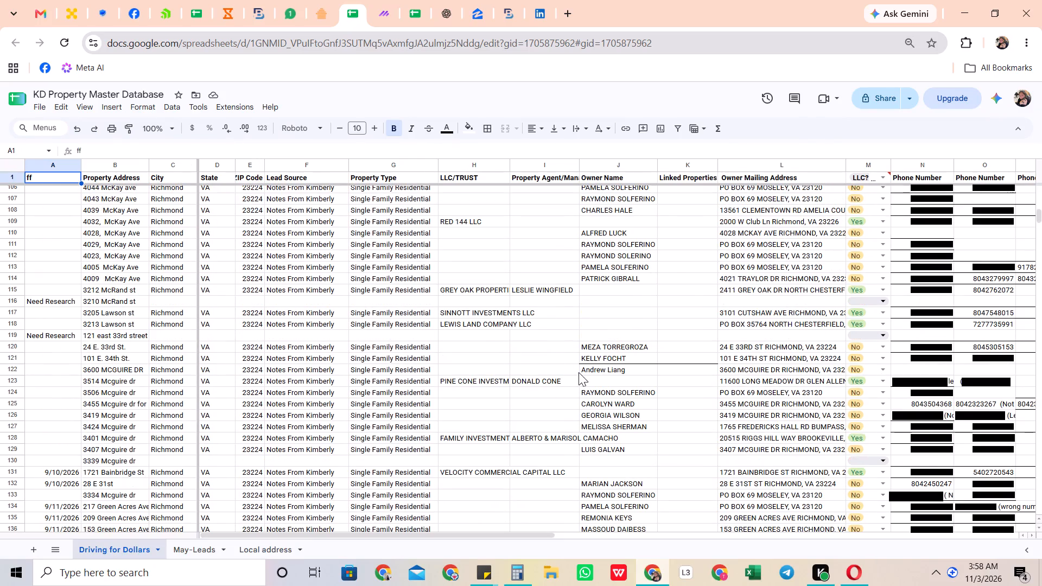
pyautogui.moveTo(1035, 215); pyautogui.dragTo(1038, 216)
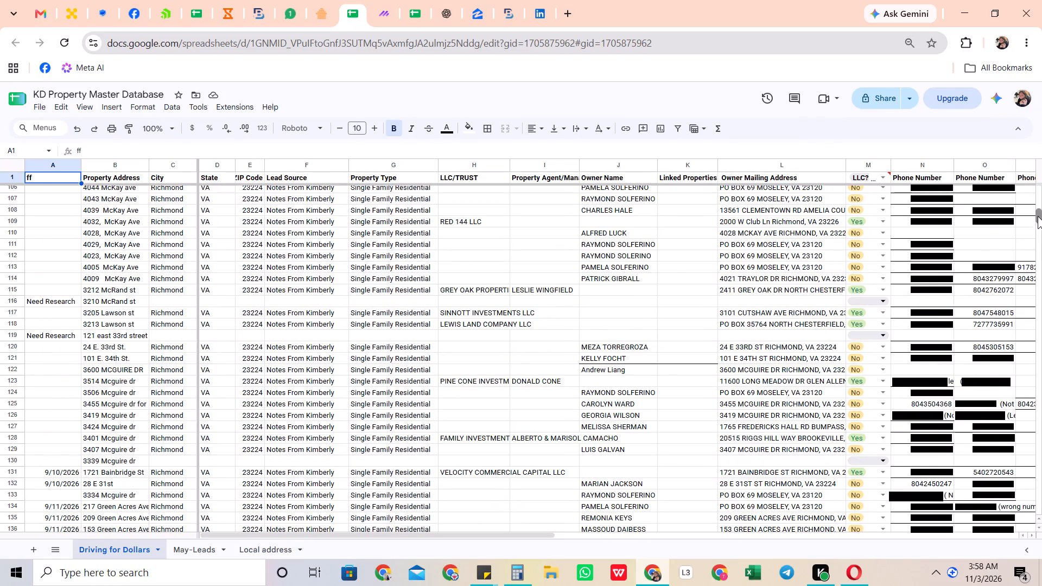
pyautogui.moveTo(1038, 216); pyautogui.dragTo(1033, 356)
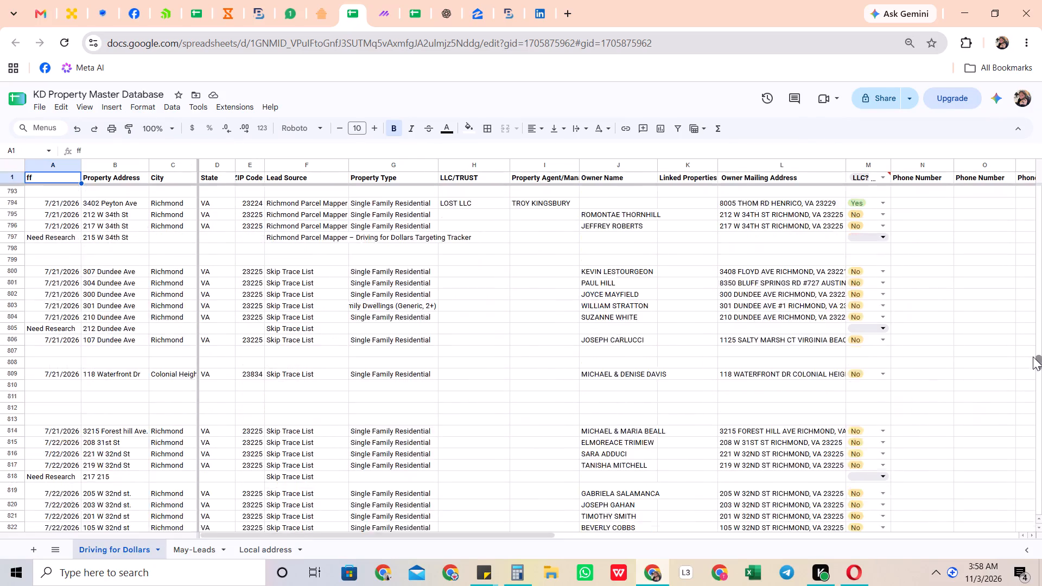
pyautogui.moveTo(1033, 356); pyautogui.dragTo(1032, 366)
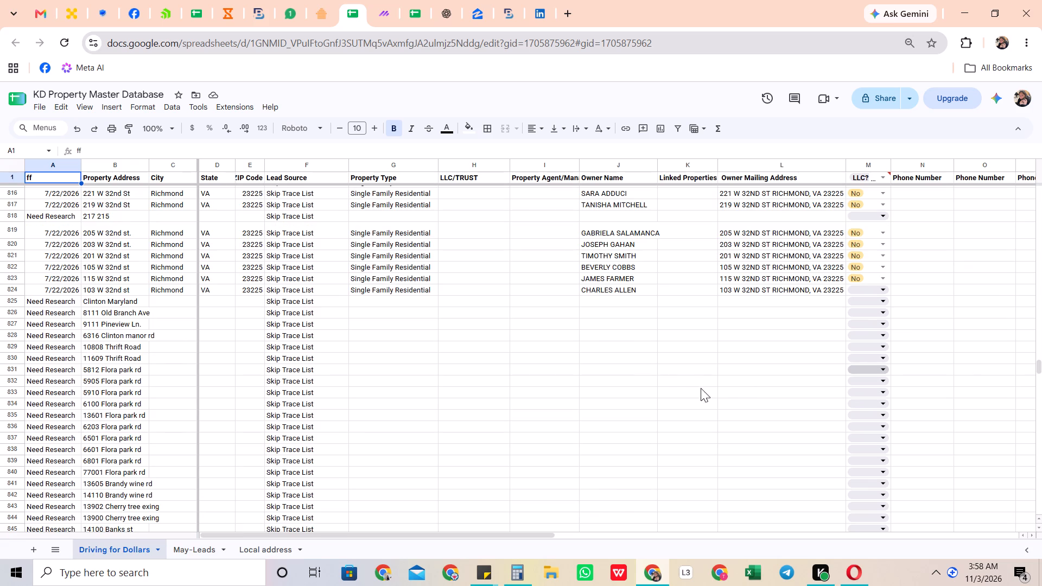
pyautogui.click(5, 299)
pyautogui.rightClick(17, 305)
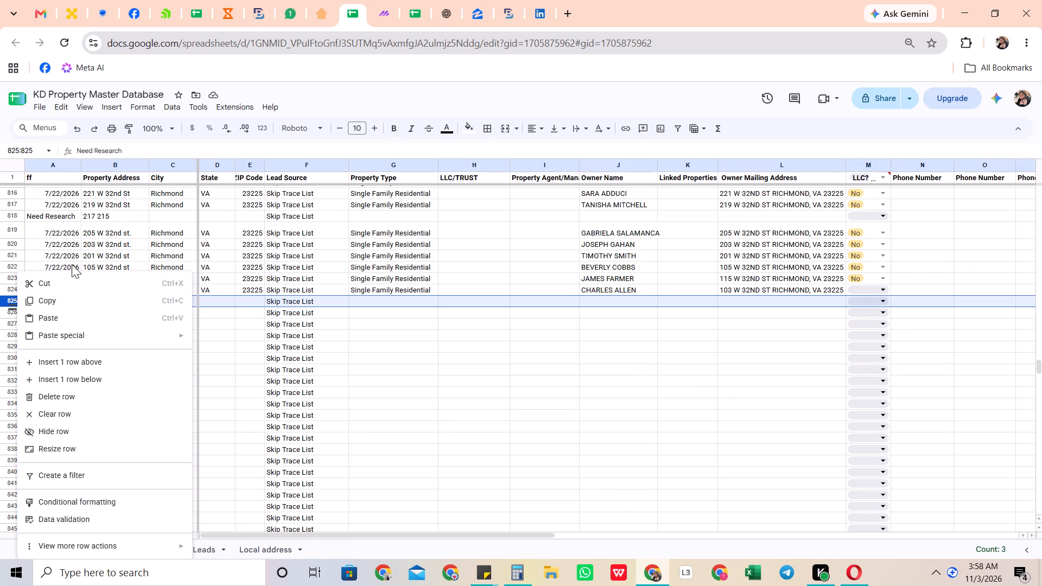
pyautogui.click(112, 399)
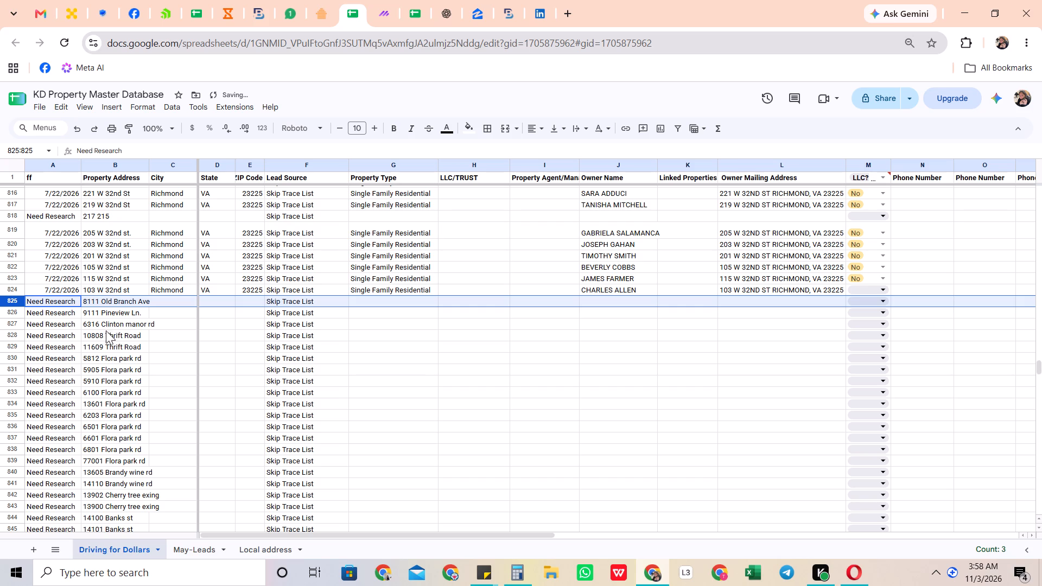
# Copy the property address from row 826, switch to PropStream, and search for it without the trailing period in place of the previous property.
pyautogui.click(125, 313)
pyautogui.hotkey('ctrl', 'c')
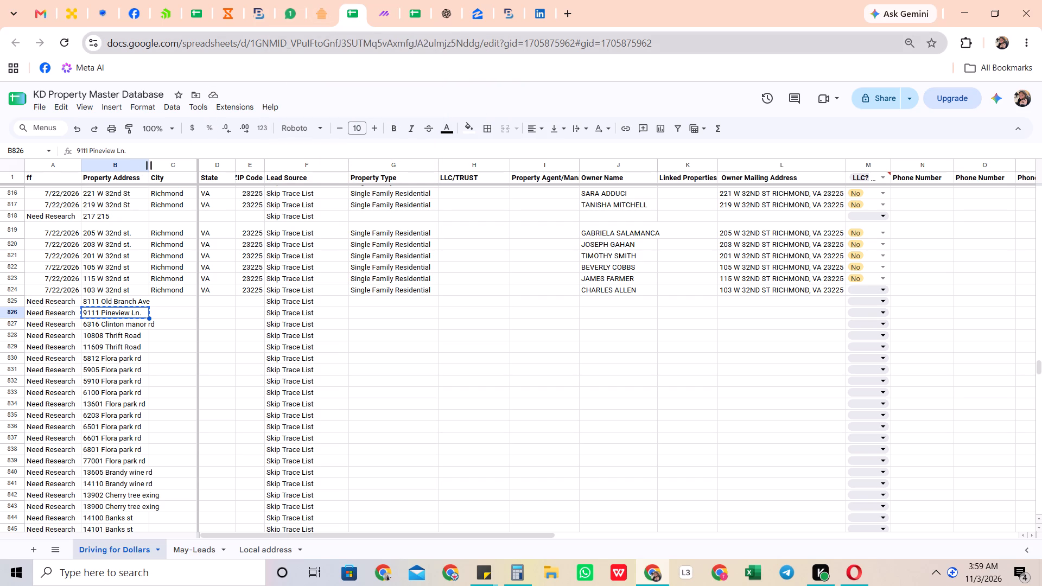
pyautogui.click(322, 24)
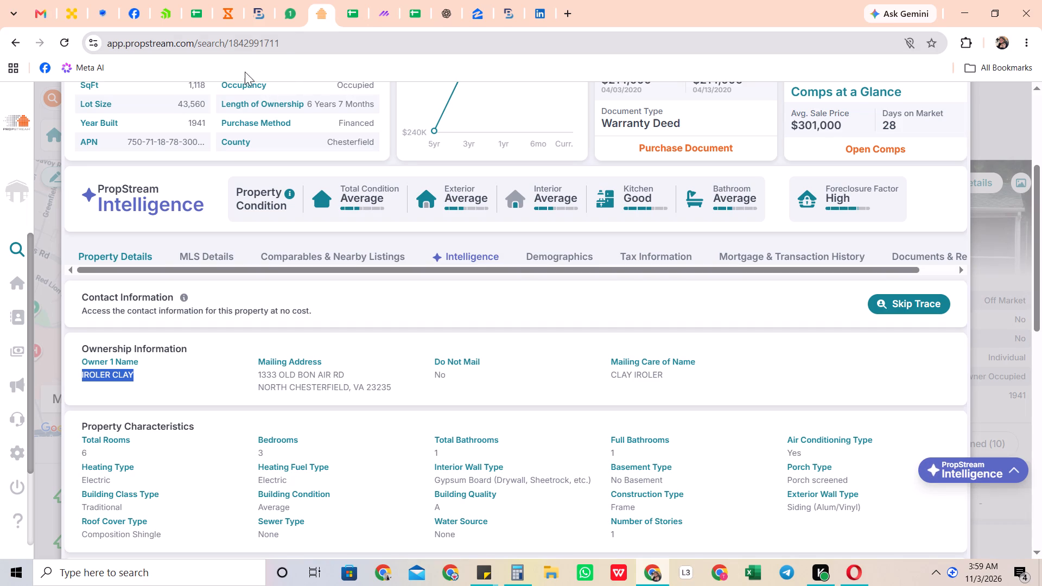
pyautogui.scroll(-1, 325, 200)
pyautogui.scroll(3, 326, 201)
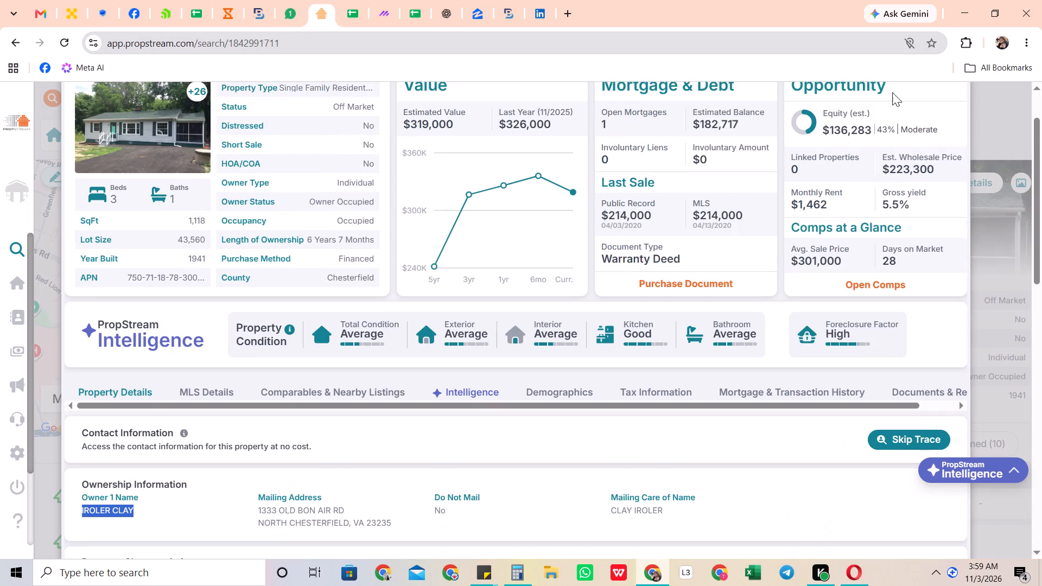
pyautogui.scroll(3, 916, 162)
pyautogui.click(954, 117)
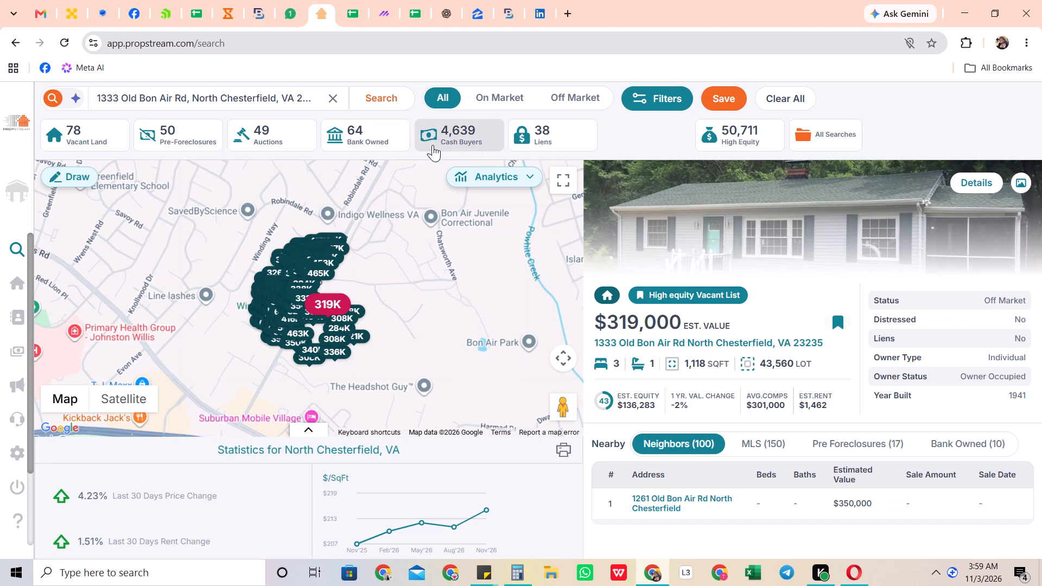
pyautogui.click(335, 99)
pyautogui.click(192, 102)
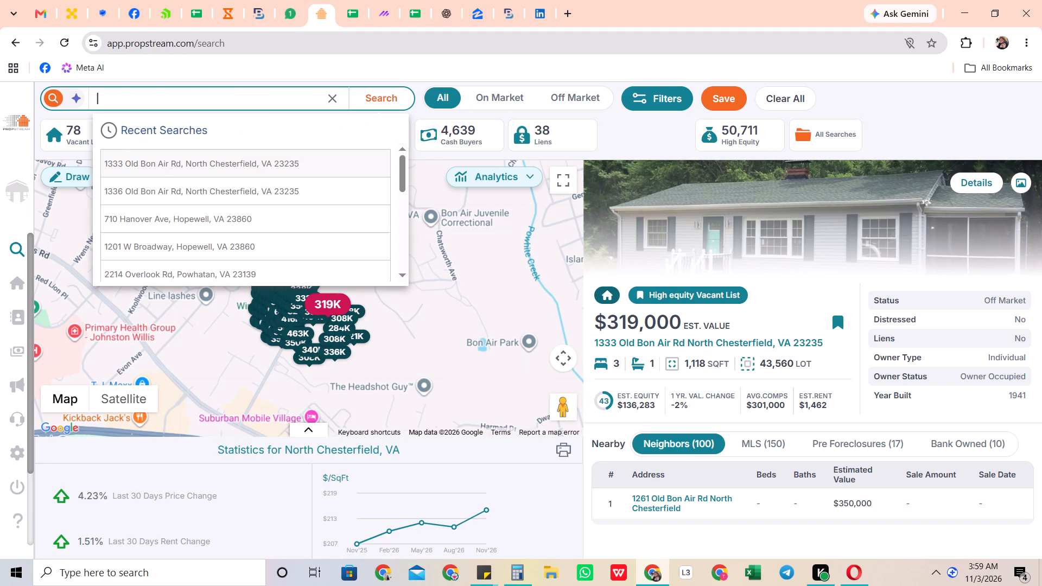
pyautogui.hotkey('ctrl', 'v')
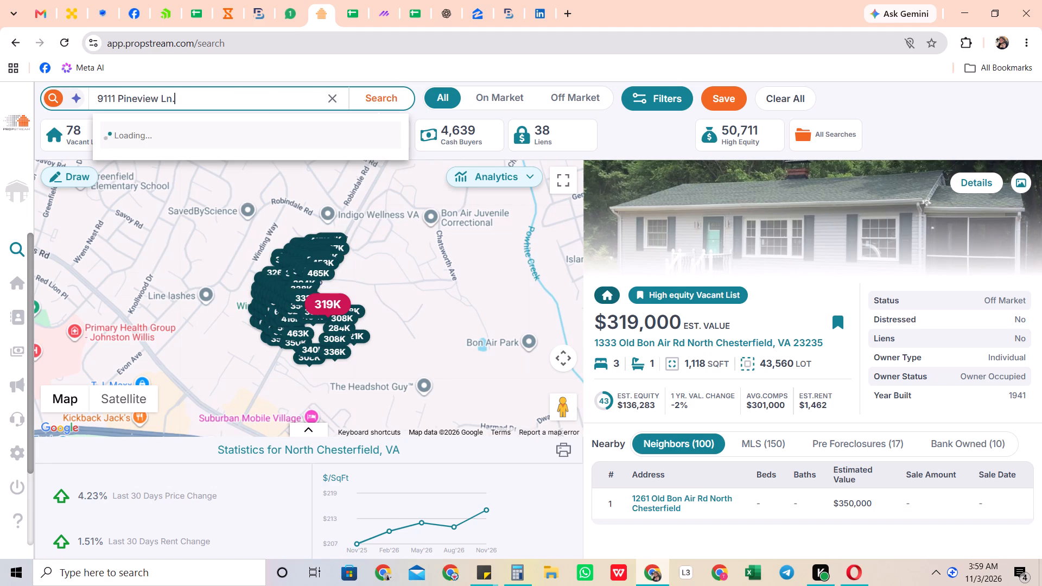
pyautogui.press('BackSpace')
pyautogui.click(139, 98)
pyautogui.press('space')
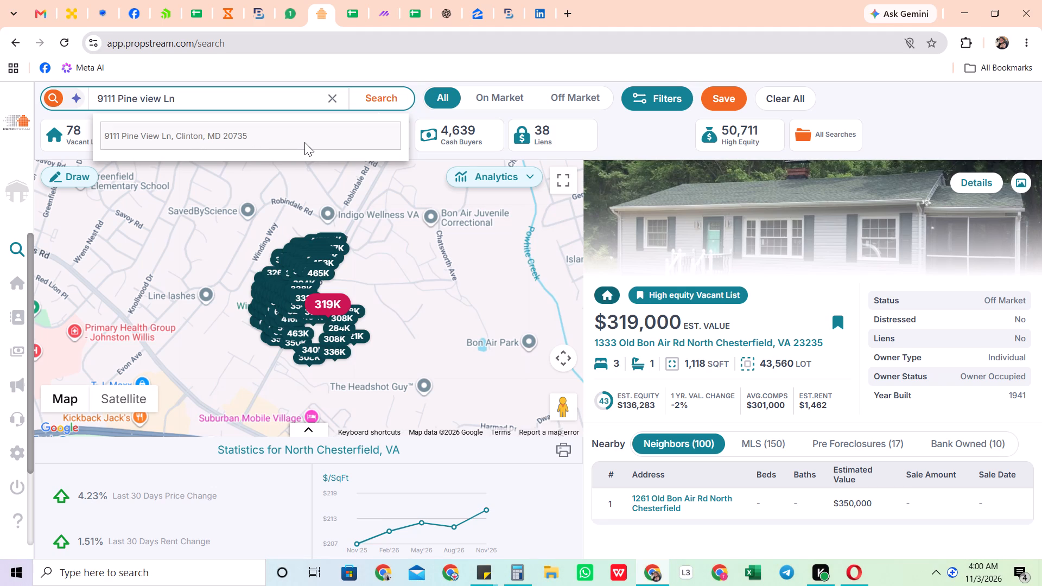
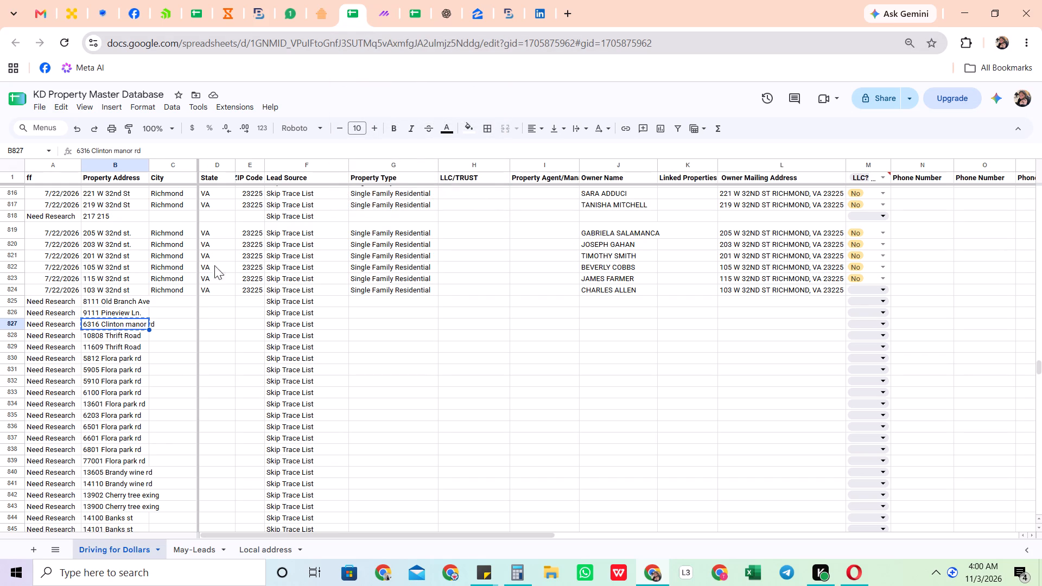
pyautogui.click(325, 20)
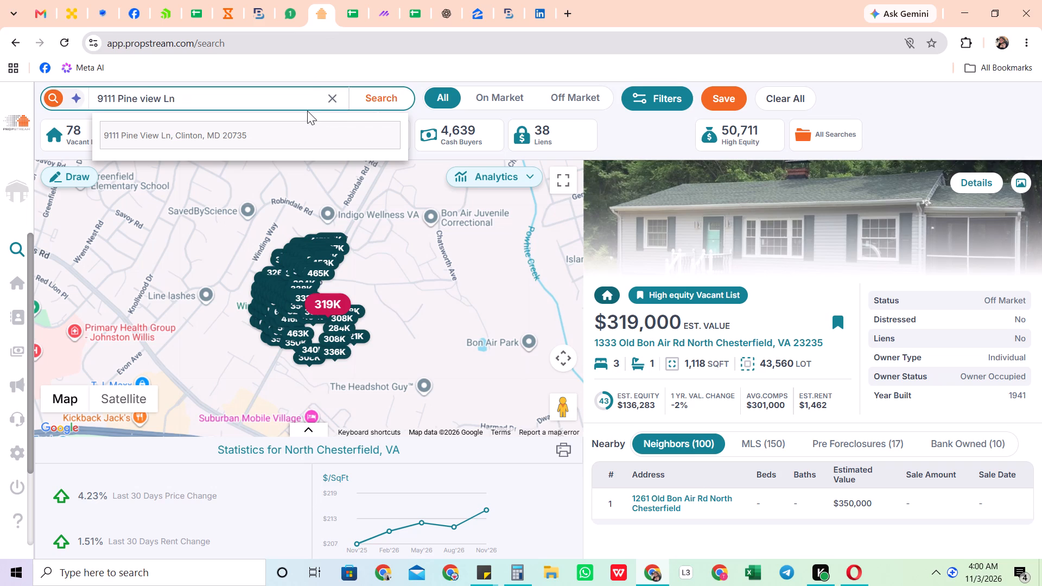
pyautogui.click(332, 98)
pyautogui.hotkey('ctrl', 'v')
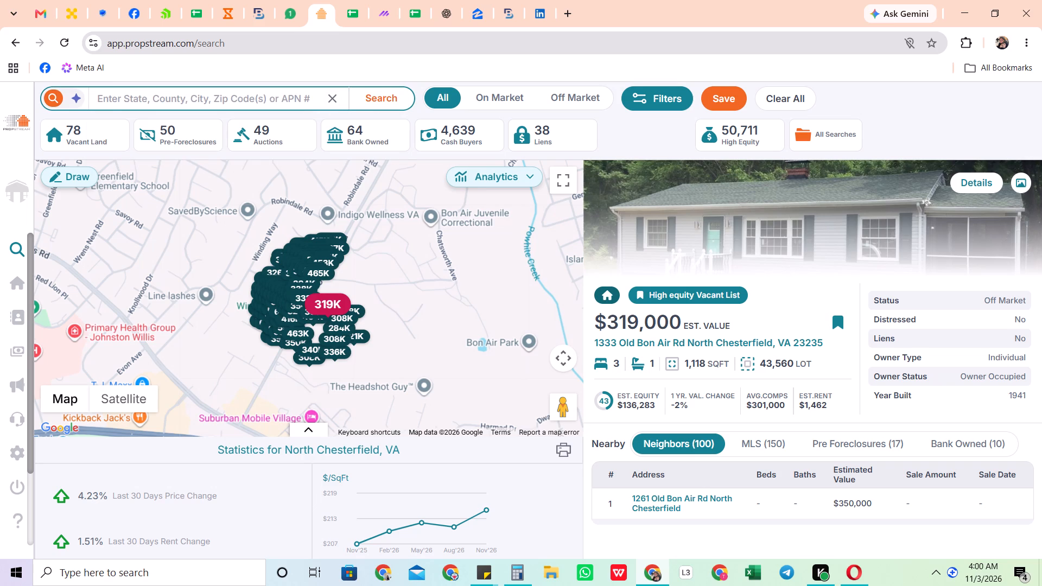
pyautogui.click(300, 98)
pyautogui.hotkey('ctrl', 'v')
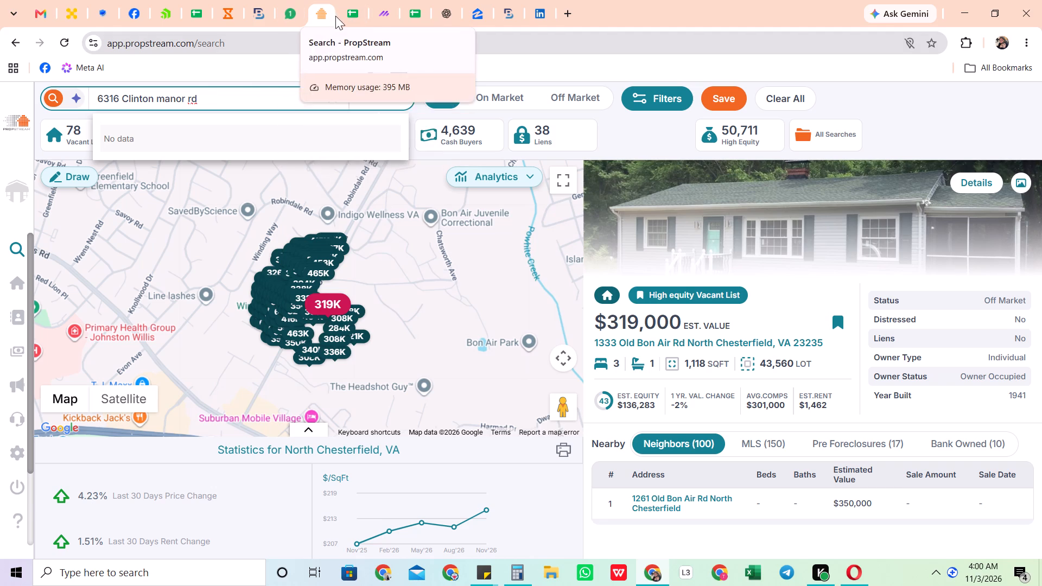
# Copy the property address from row 857 of the Driving for Dollars sheet and search for it in PropStream in place of the previous address.
pyautogui.click(353, 18)
pyautogui.scroll(-6, 579, 486)
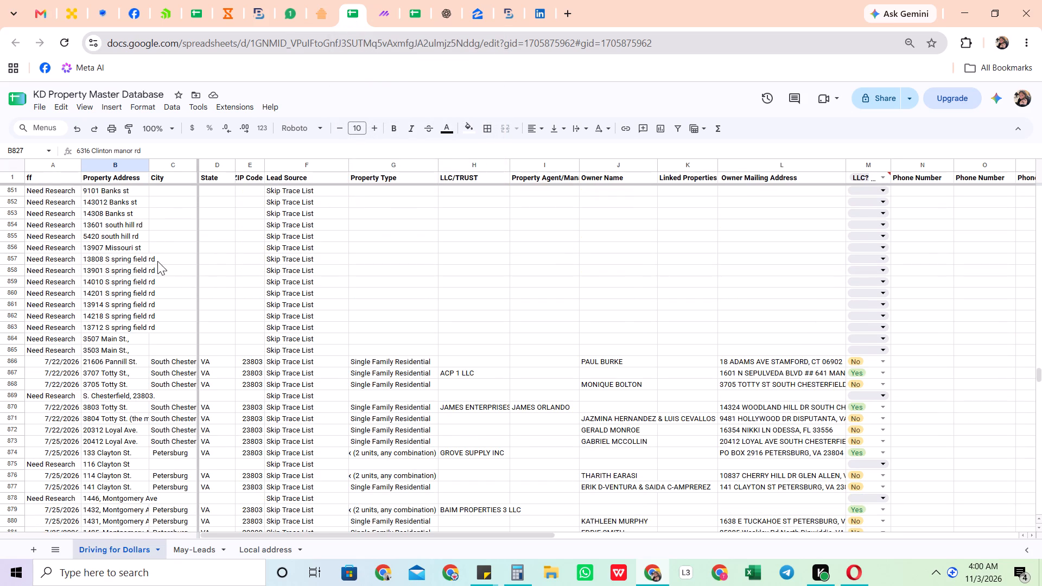
pyautogui.click(141, 261)
pyautogui.hotkey('ctrl', 'c')
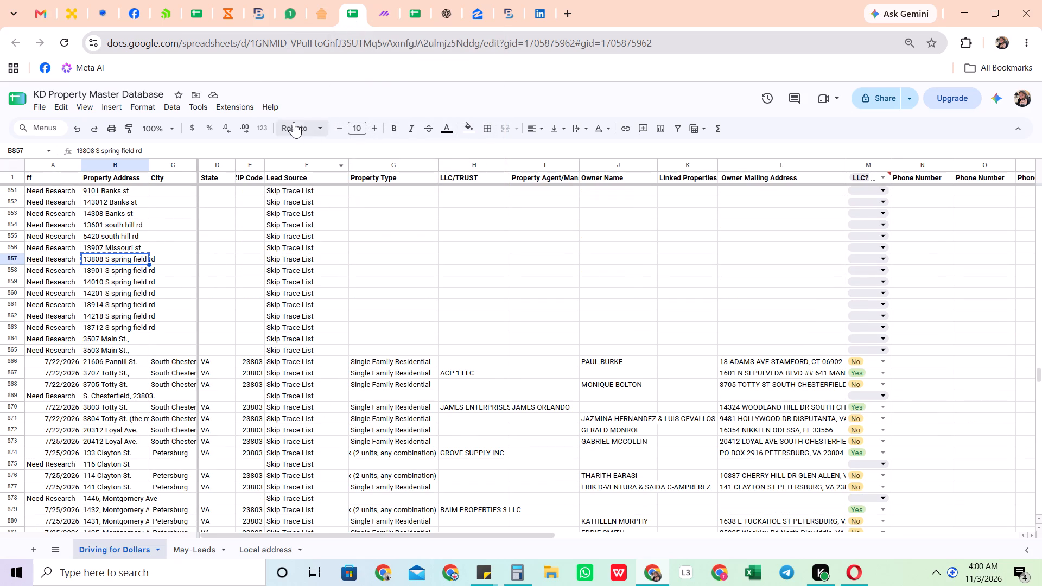
pyautogui.click(317, 10)
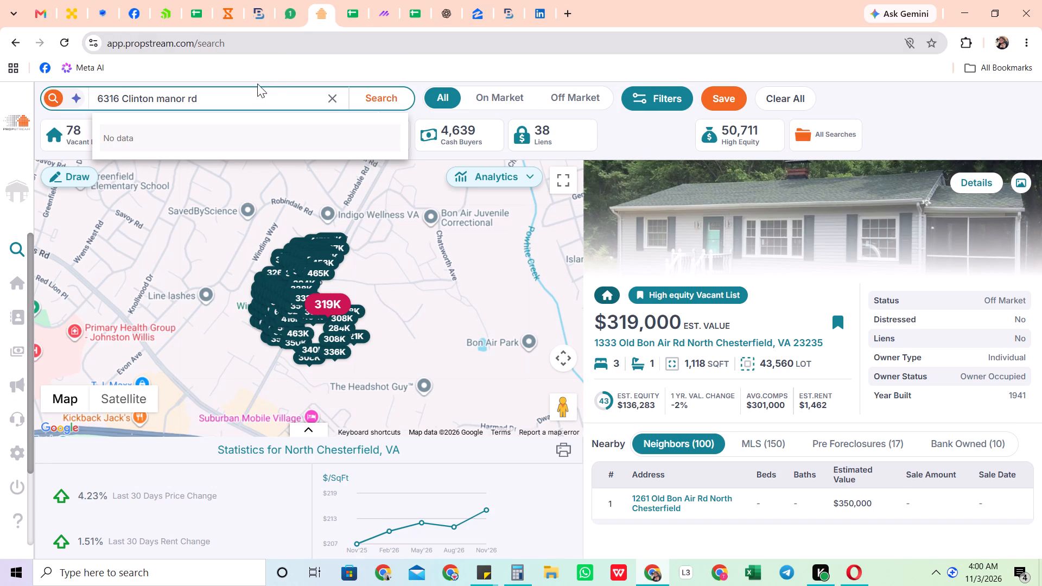
pyautogui.click(324, 101)
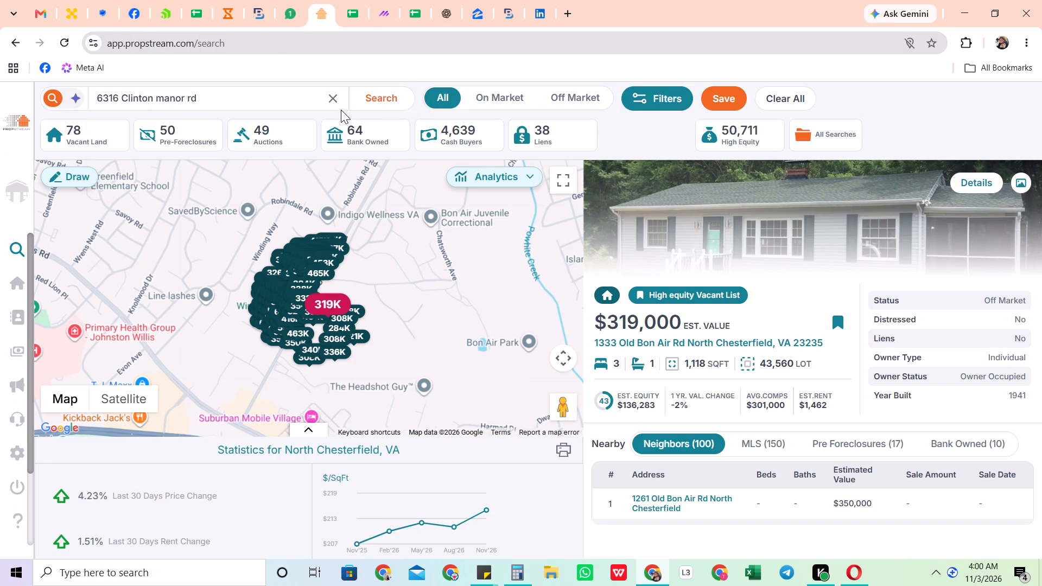
pyautogui.click(333, 98)
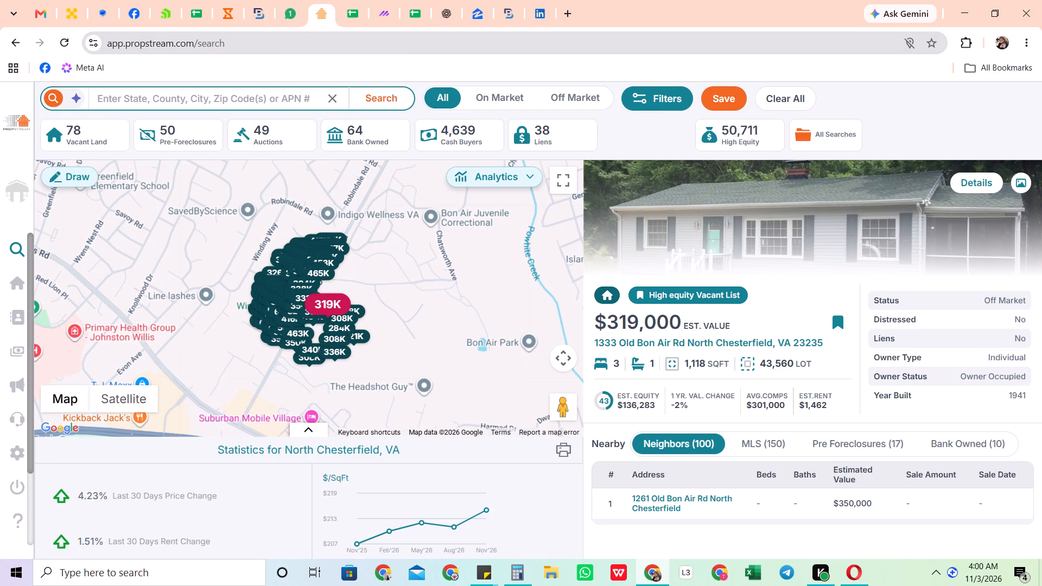
pyautogui.hotkey('ctrl', 'v')
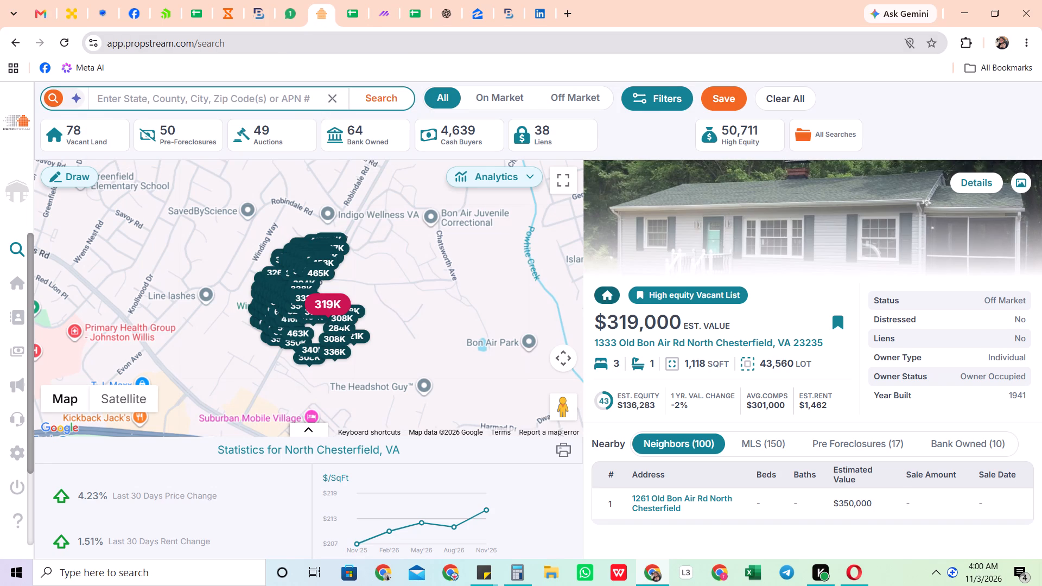
pyautogui.click(276, 97)
pyautogui.hotkey('ctrl', 'v')
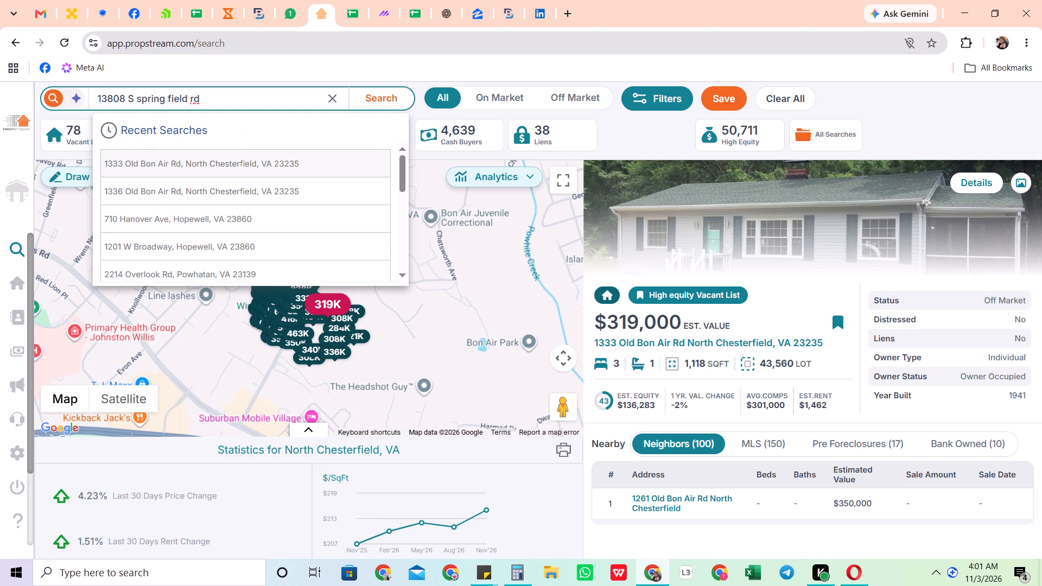
# Retry the row 857 address search with the street suffix changed to dr, to st, and finally without a suffix.
pyautogui.press('BackSpace')
pyautogui.press('BackSpace')
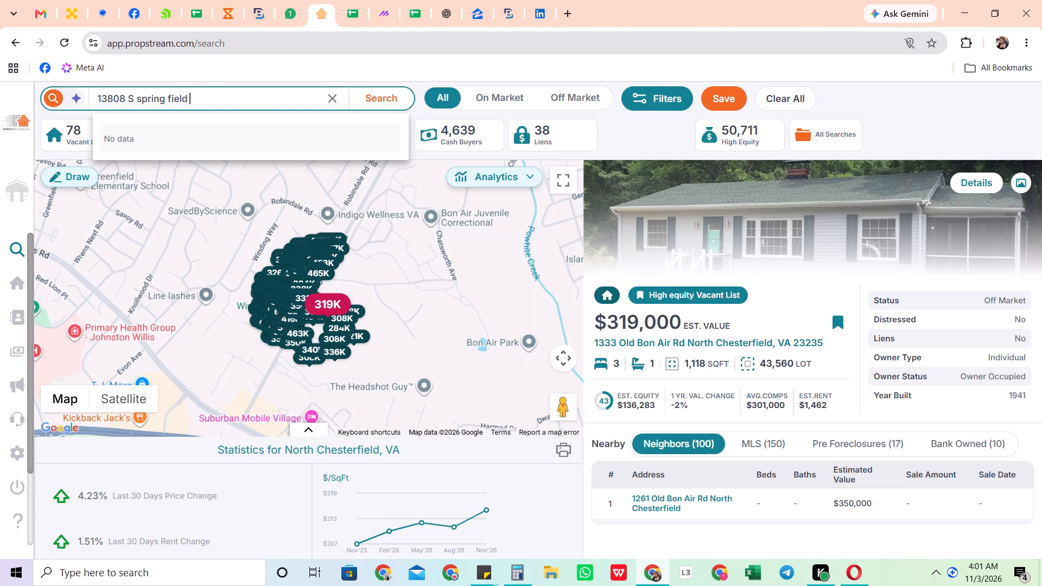
pyautogui.write('dr')
pyautogui.press('BackSpace')
pyautogui.press('BackSpace')
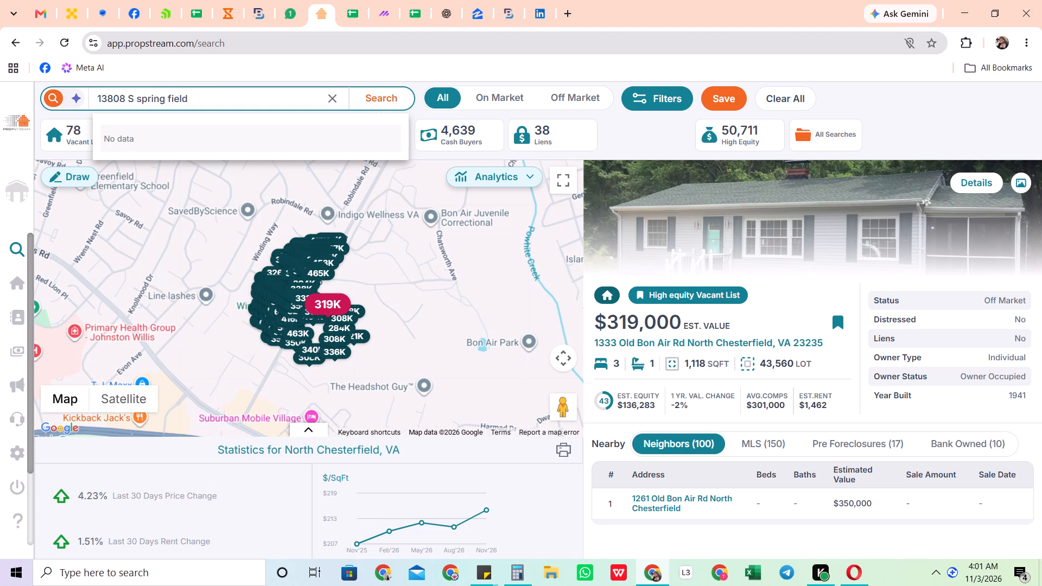
pyautogui.write('st')
pyautogui.press('BackSpace')
pyautogui.press('BackSpace')
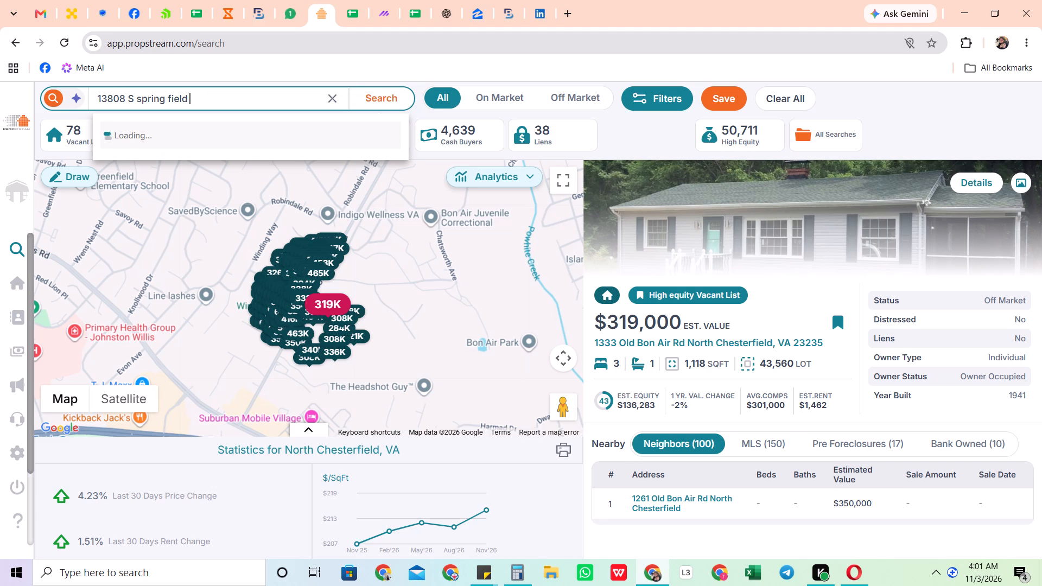
# Return to the KD Property Master Database and clear the Owner Mailing Address in row 1357, among the July 19 D4$ Call List entries.
pyautogui.click(341, 19)
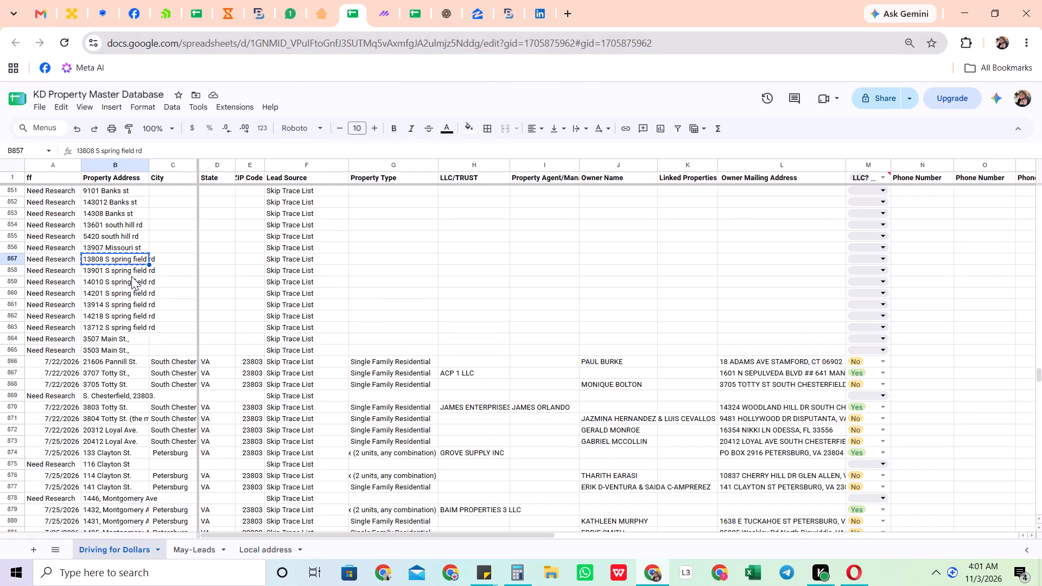
pyautogui.scroll(-3, 199, 302)
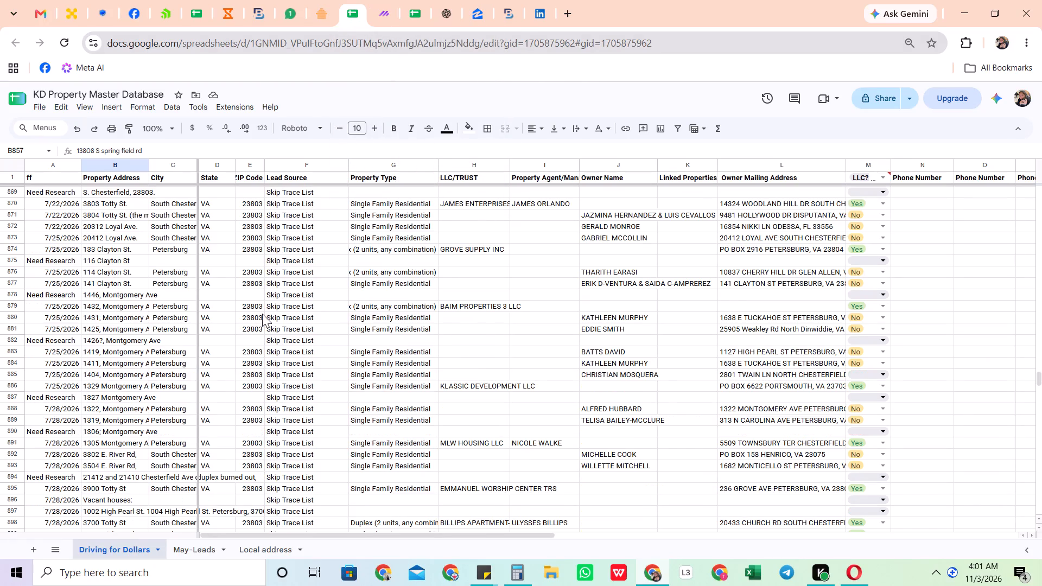
pyautogui.scroll(-4, 404, 358)
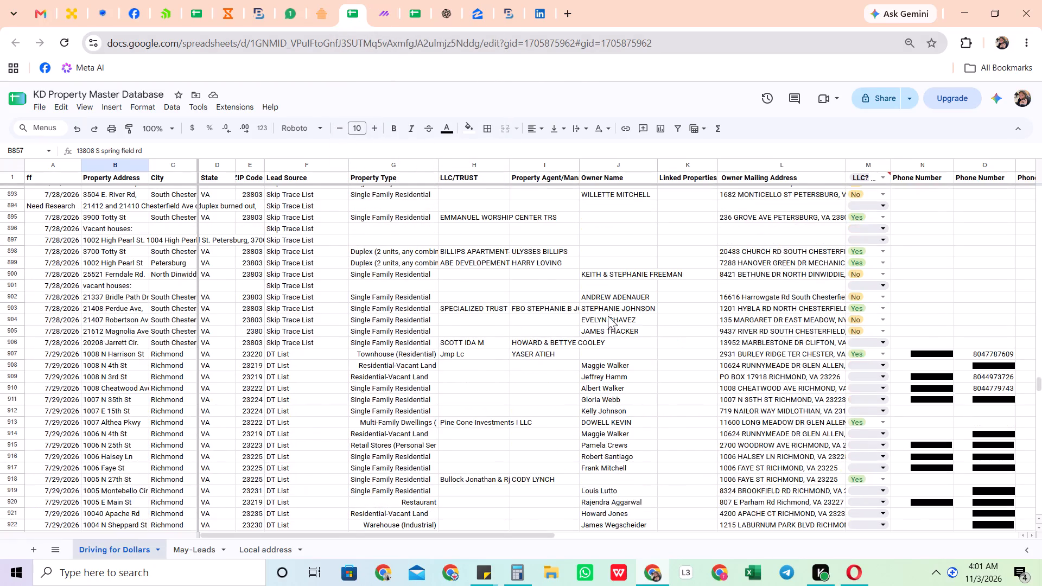
pyautogui.scroll(-4, 675, 311)
pyautogui.scroll(-12, 719, 321)
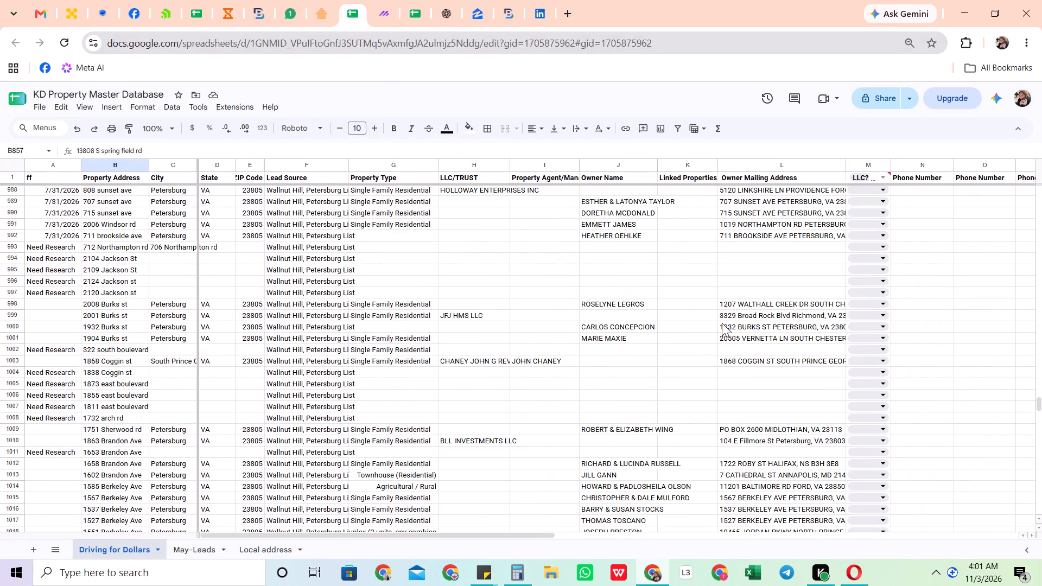
pyautogui.scroll(-4, 722, 323)
pyautogui.scroll(-5, 621, 320)
pyautogui.scroll(-2, 687, 326)
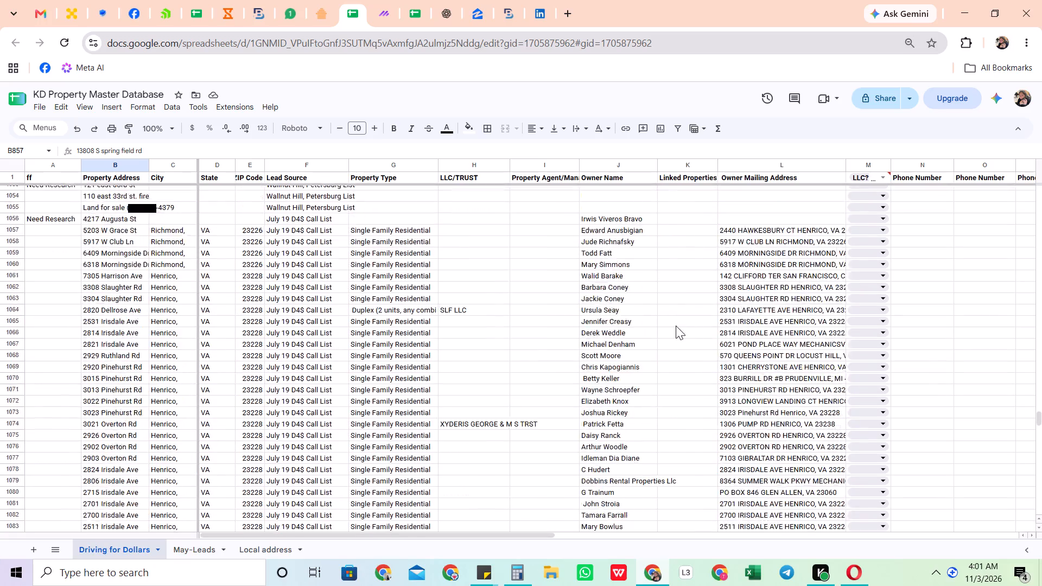
pyautogui.scroll(-2, 676, 326)
pyautogui.scroll(-12, 544, 326)
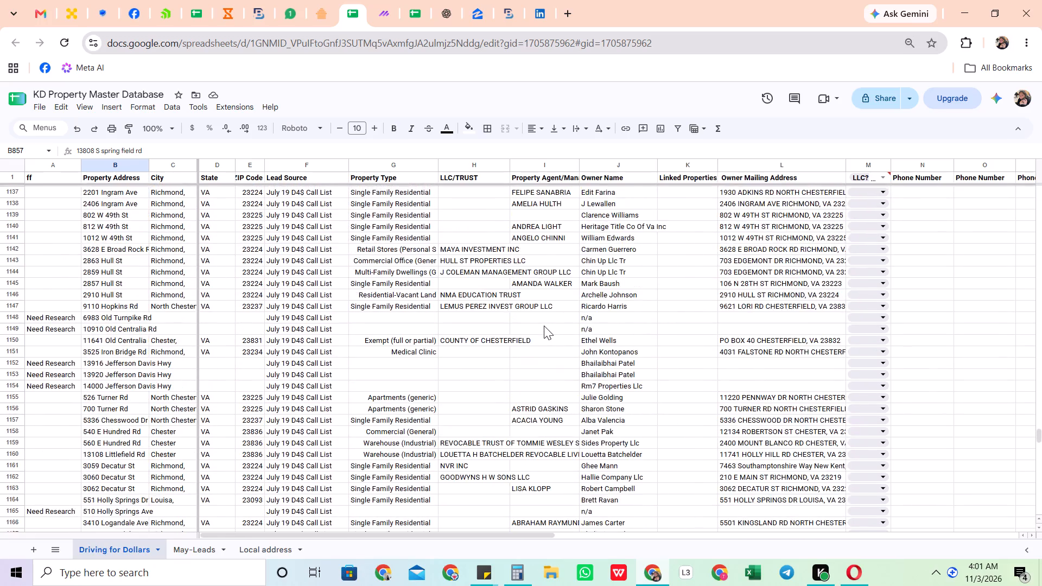
pyautogui.scroll(-14, 544, 326)
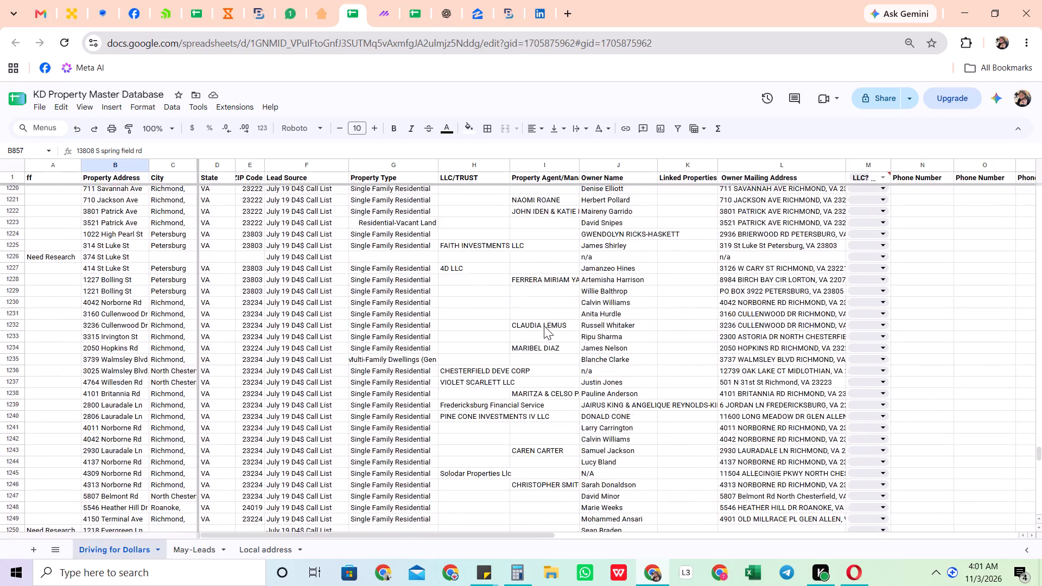
pyautogui.scroll(-16, 544, 326)
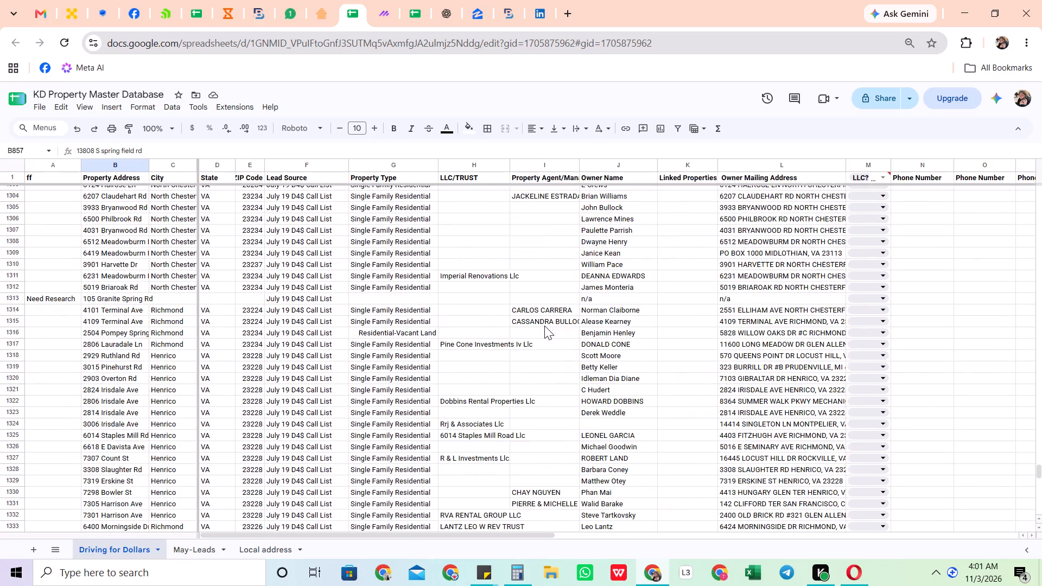
pyautogui.scroll(-8, 544, 326)
pyautogui.scroll(2, 544, 326)
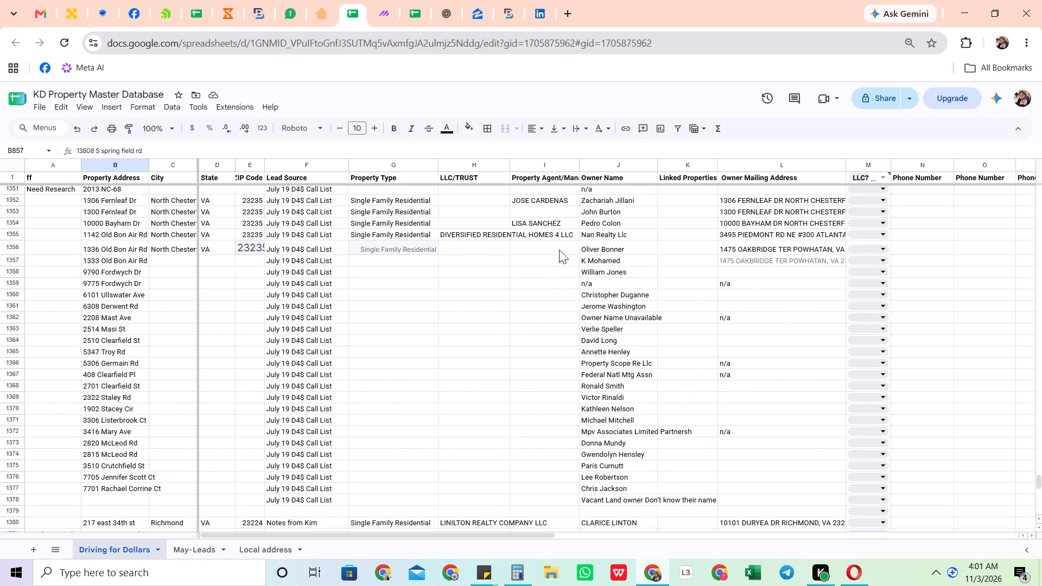
pyautogui.click(773, 257)
pyautogui.press('BackSpace')
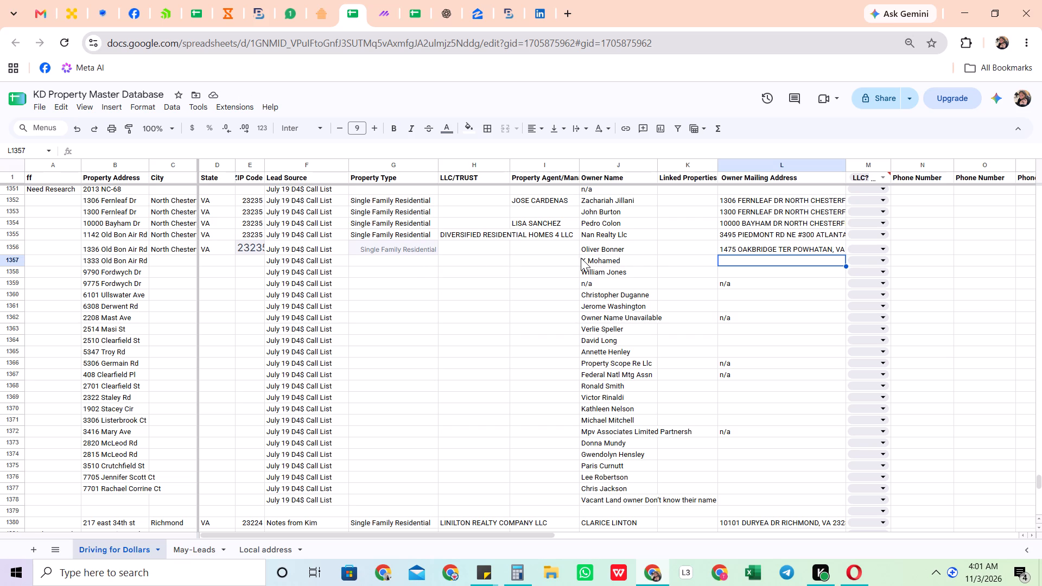
# Copy the property address from row 1356, search for it in PropStream, and open the matching North Chesterfield property's full details.
pyautogui.click(620, 247)
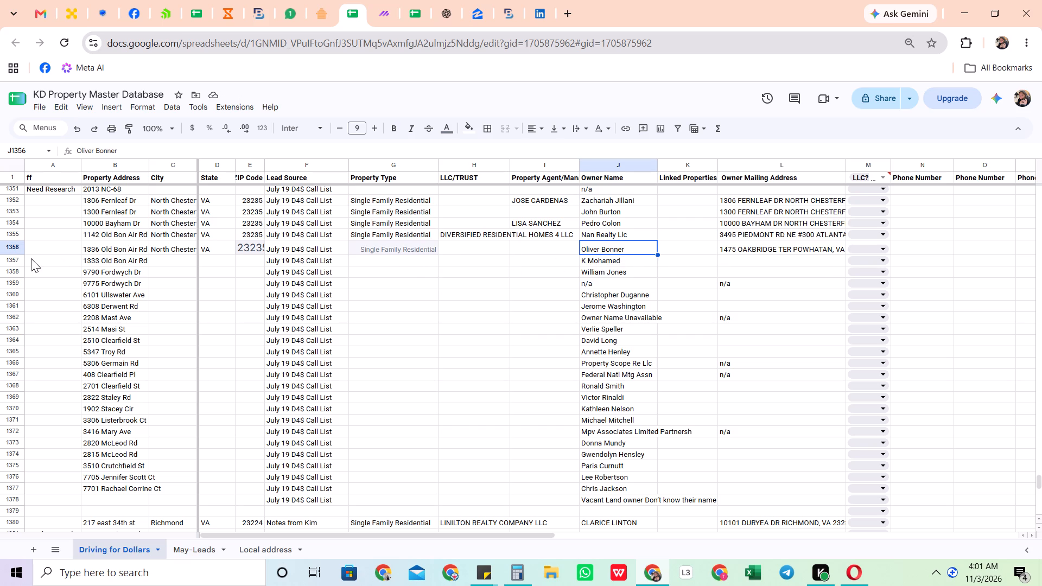
pyautogui.click(12, 246)
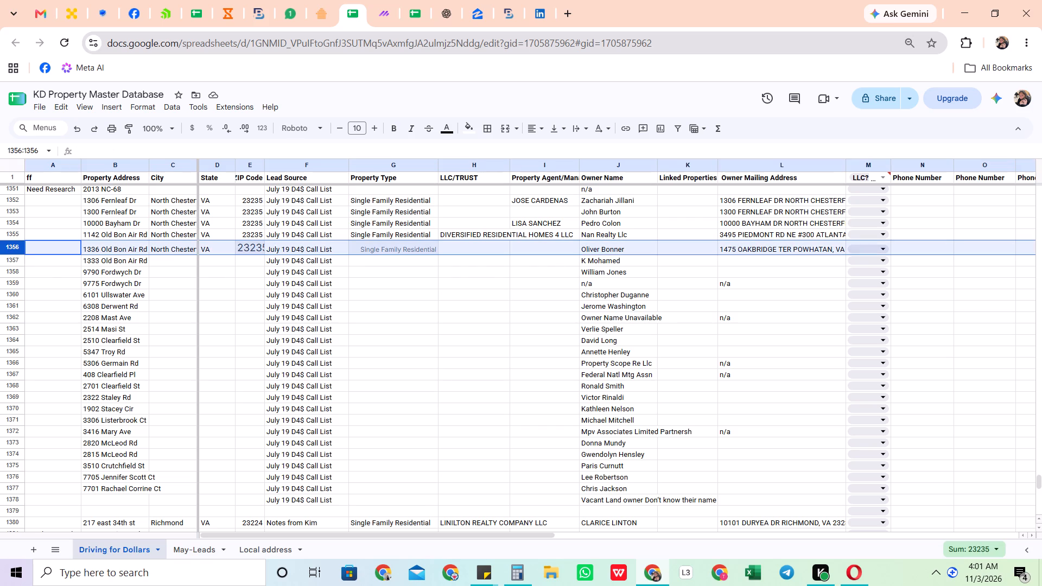
pyautogui.click(109, 250)
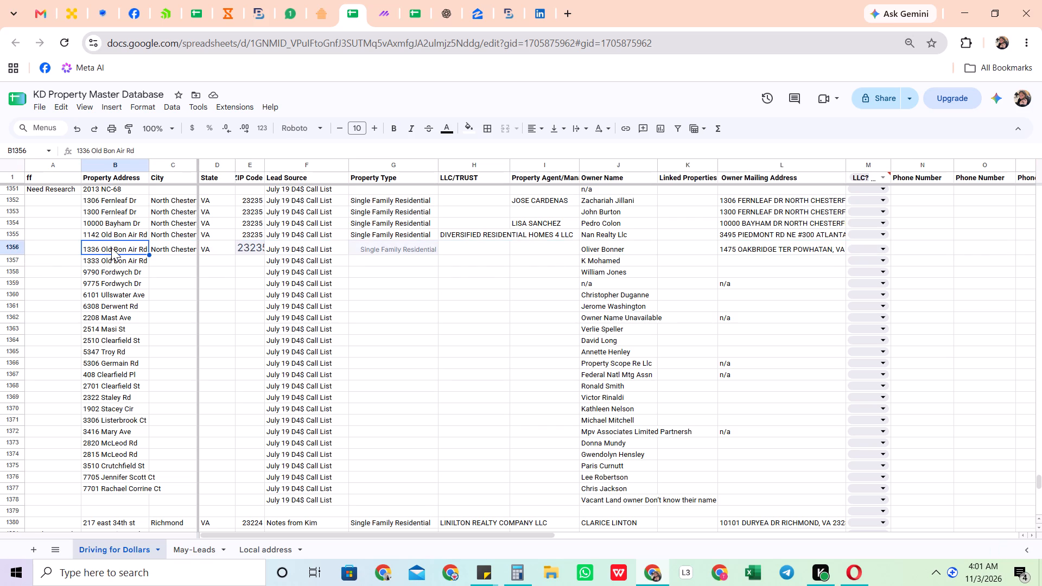
pyautogui.hotkey('ctrl', 'c')
pyautogui.click(335, 4)
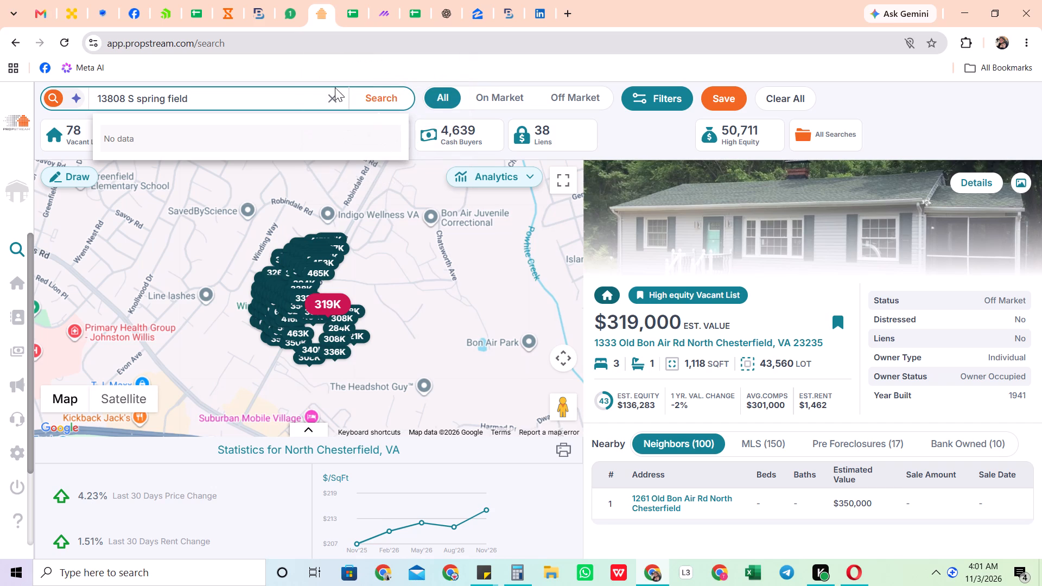
pyautogui.click(338, 93)
pyautogui.click(281, 97)
pyautogui.hotkey('ctrl', 'v')
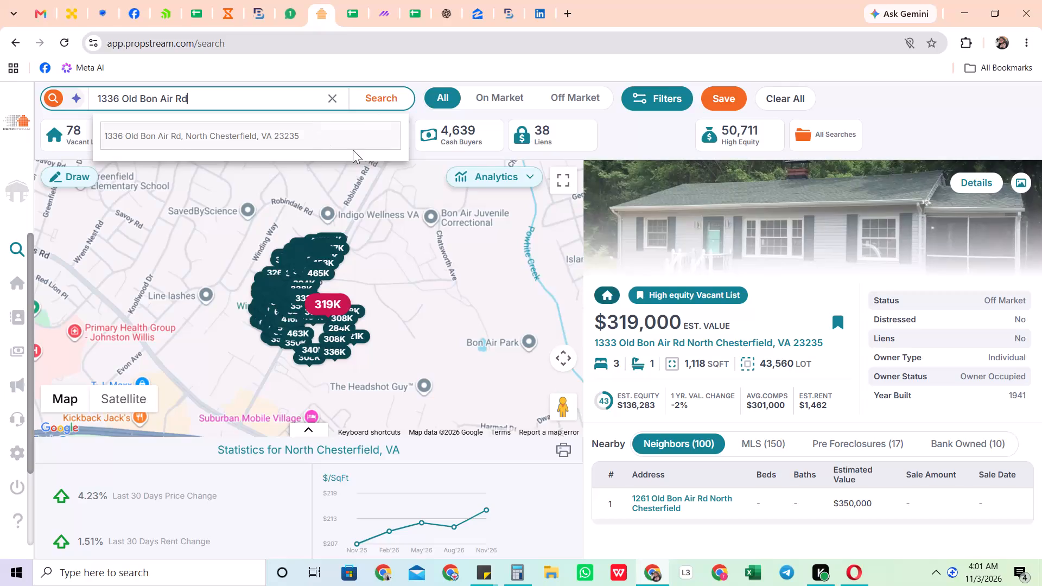
pyautogui.click(346, 131)
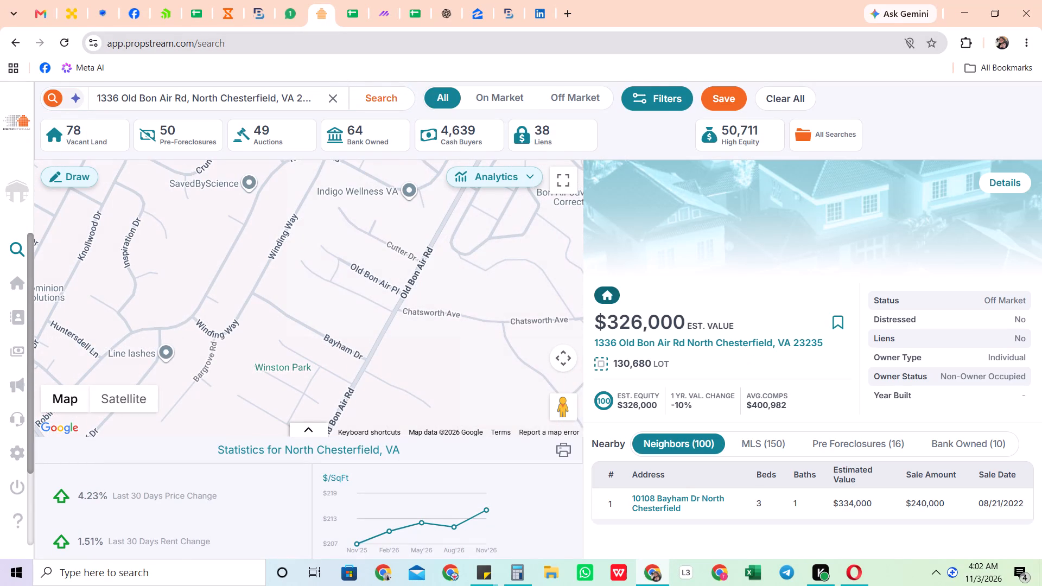
pyautogui.click(728, 343)
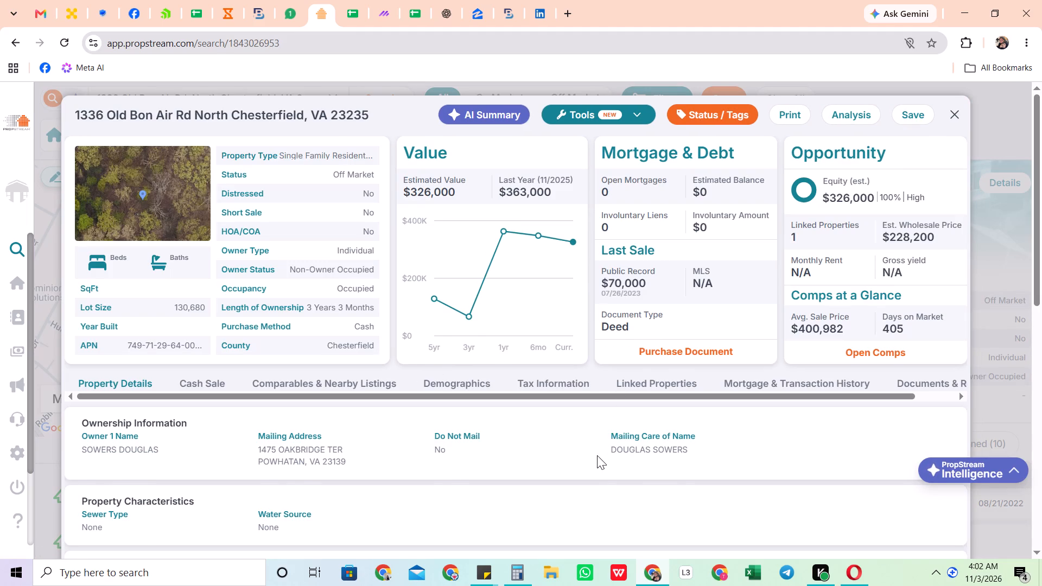
# Copy the Mailing Care of Name from the PropStream ownership information and paste it over the Owner Name in row 1356.
pyautogui.click(611, 456)
pyautogui.moveTo(612, 505); pyautogui.dragTo(740, 500)
pyautogui.hotkey('ctrl', 'c')
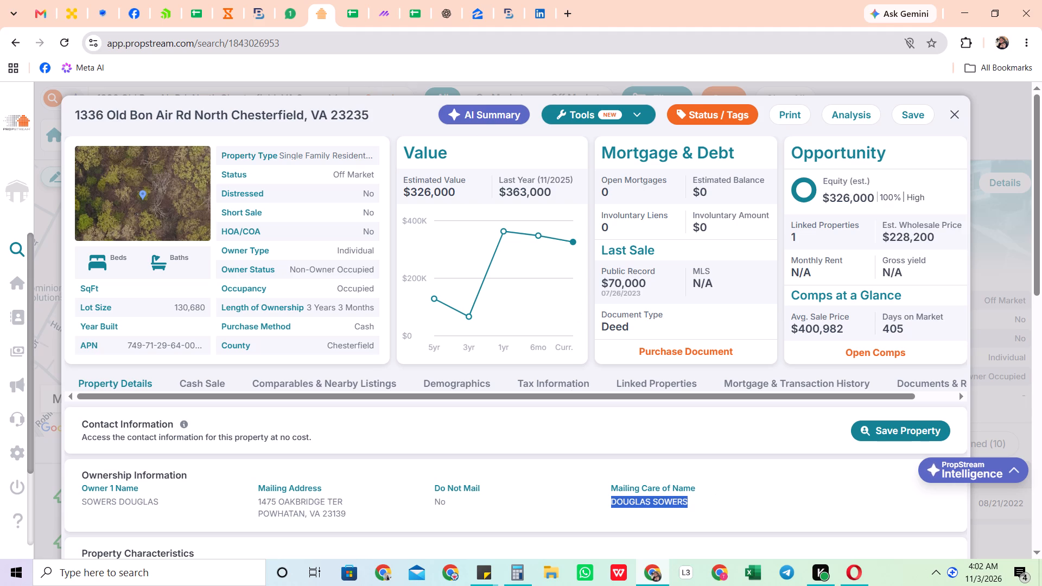
pyautogui.click(350, 5)
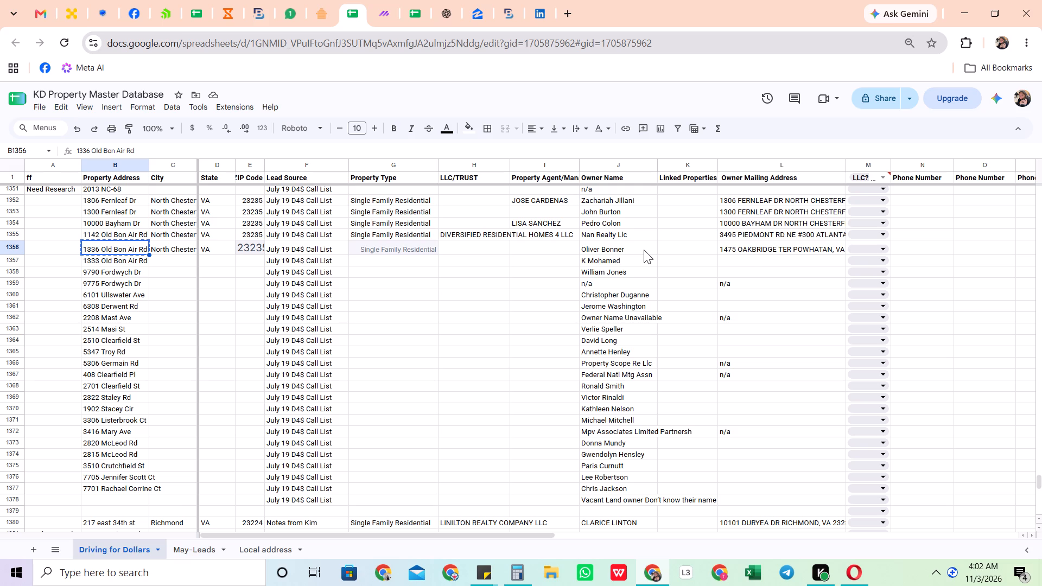
pyautogui.click(619, 250)
pyautogui.hotkey('ctrl', 'v')
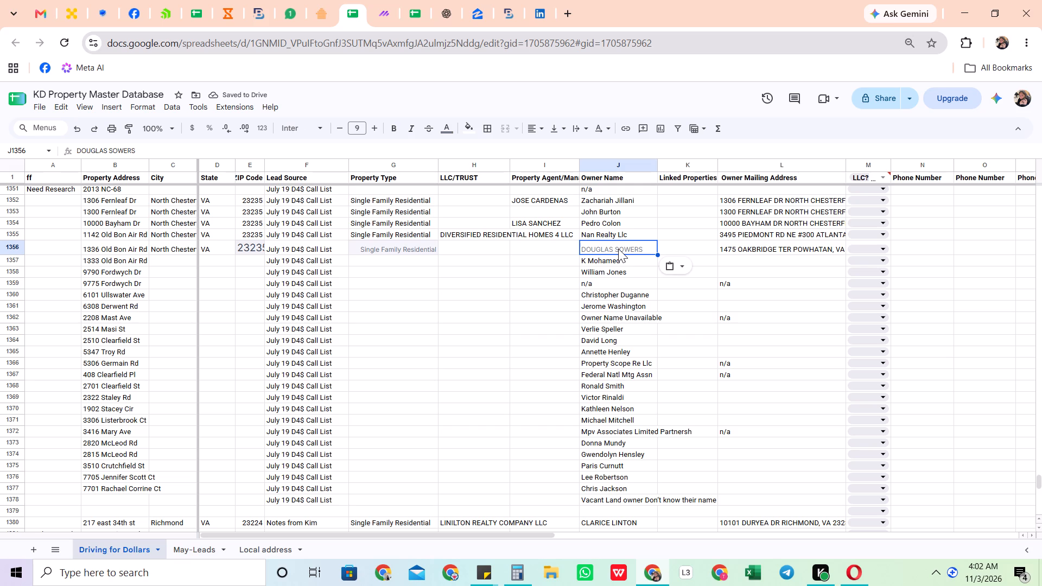
# Copy the property address from row 1357, search for it in PropStream, and open the matching North Chesterfield property's full details.
pyautogui.click(323, 19)
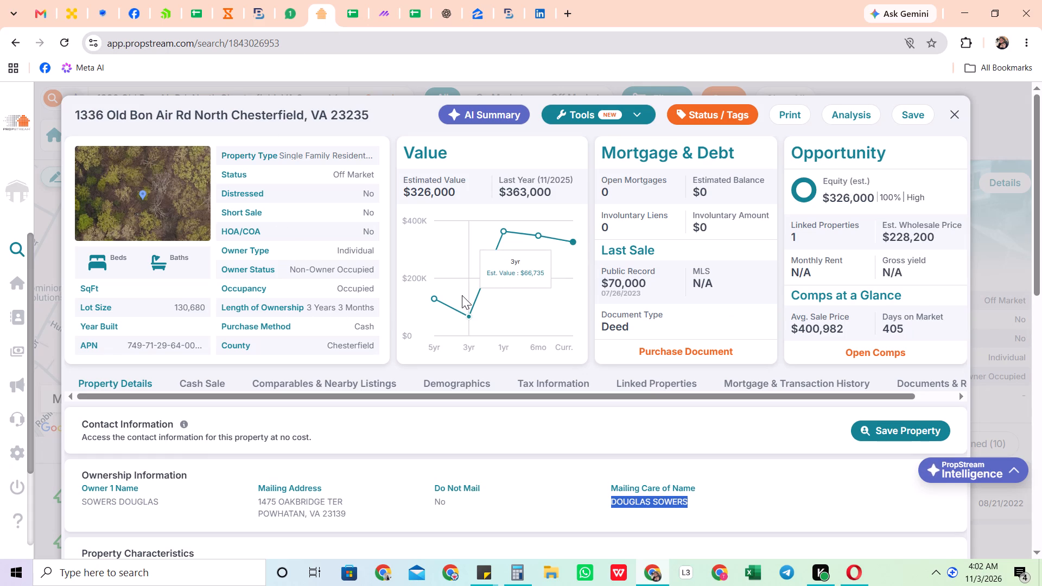
pyautogui.click(345, 10)
pyautogui.click(112, 259)
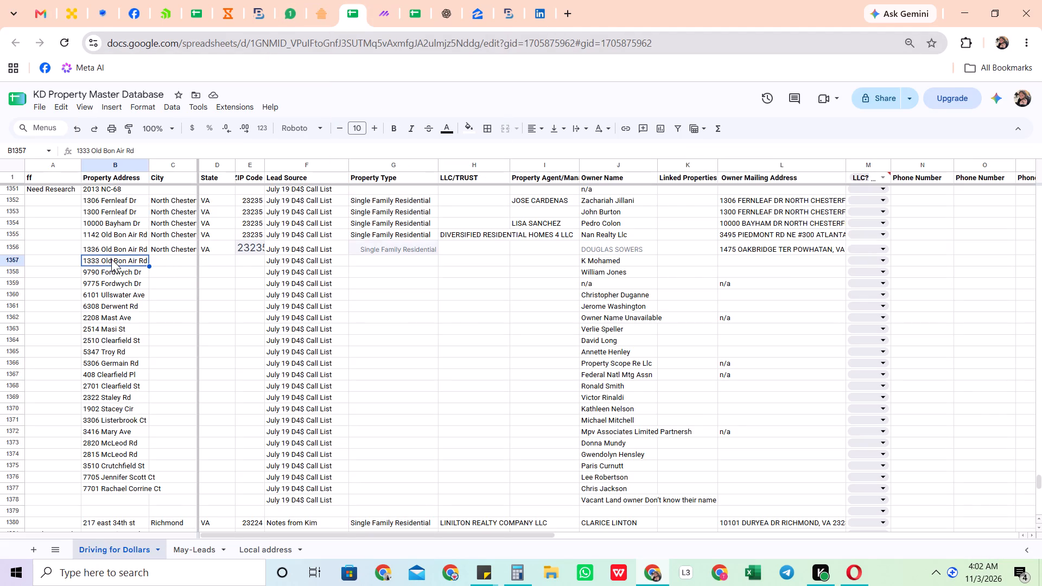
pyautogui.hotkey('ctrl', 'c')
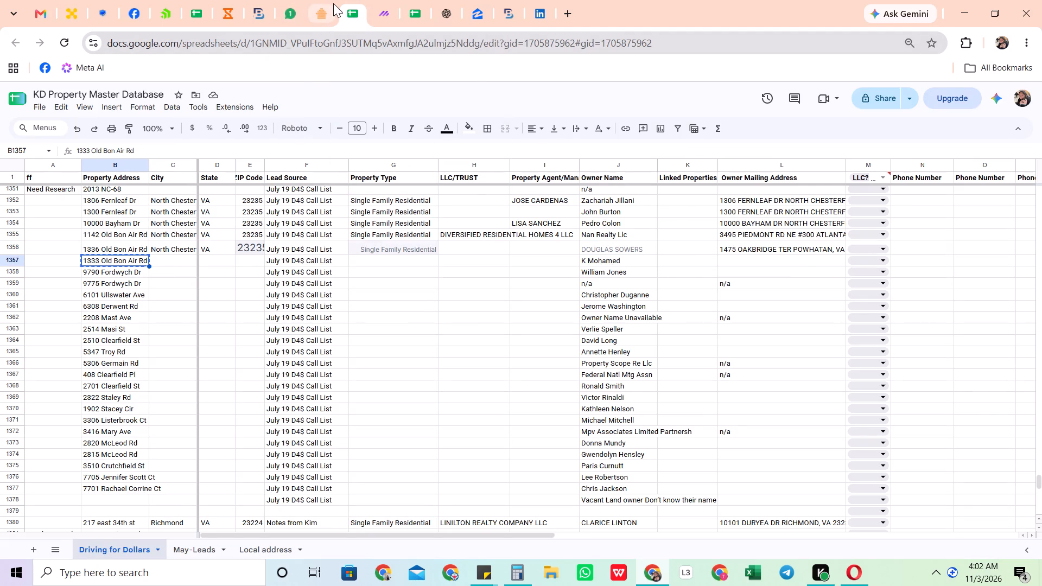
pyautogui.click(324, 7)
pyautogui.click(956, 117)
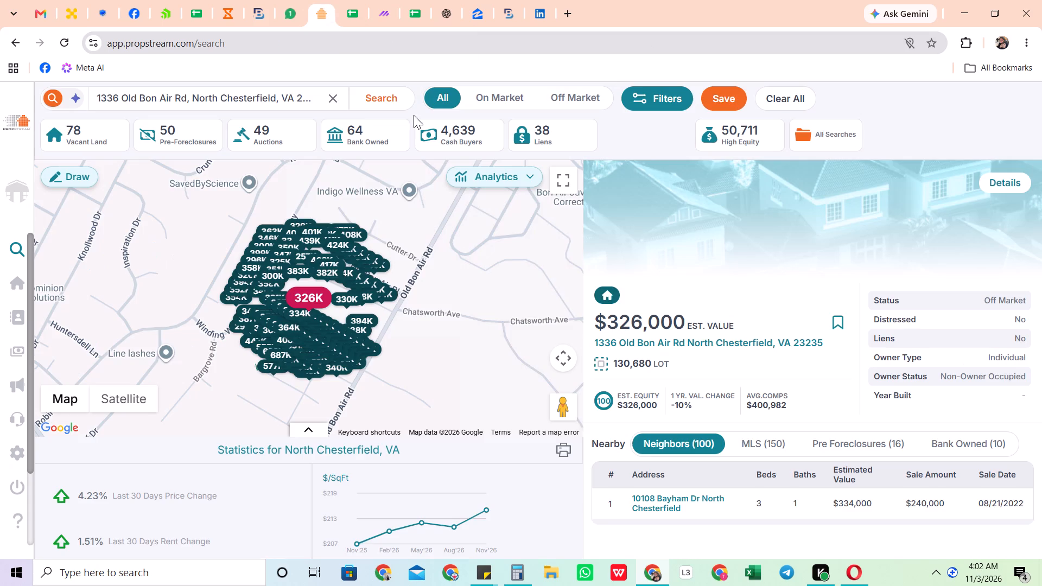
pyautogui.click(334, 101)
pyautogui.click(309, 99)
pyautogui.hotkey('ctrl', 'v')
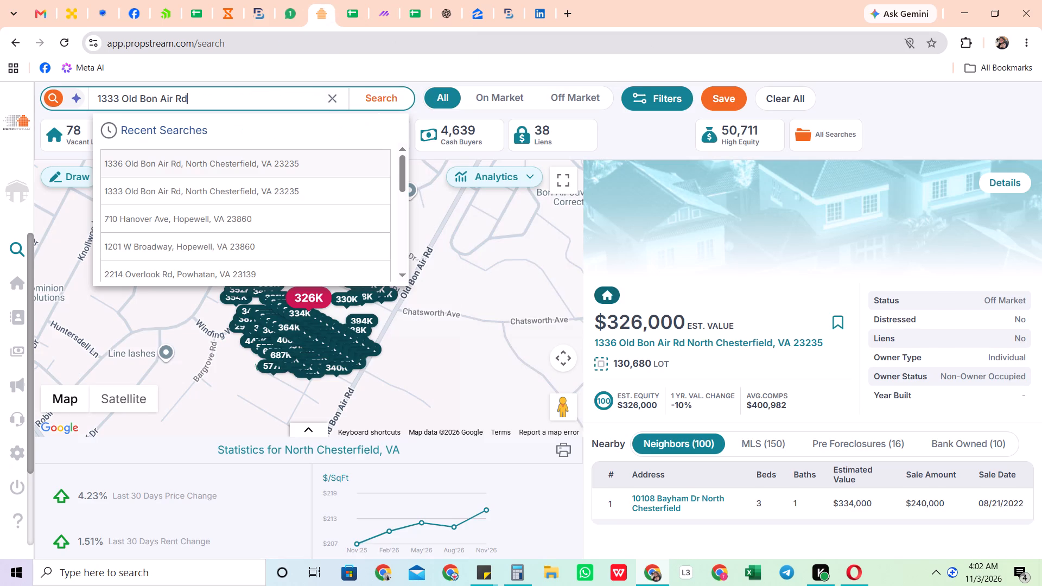
pyautogui.click(346, 128)
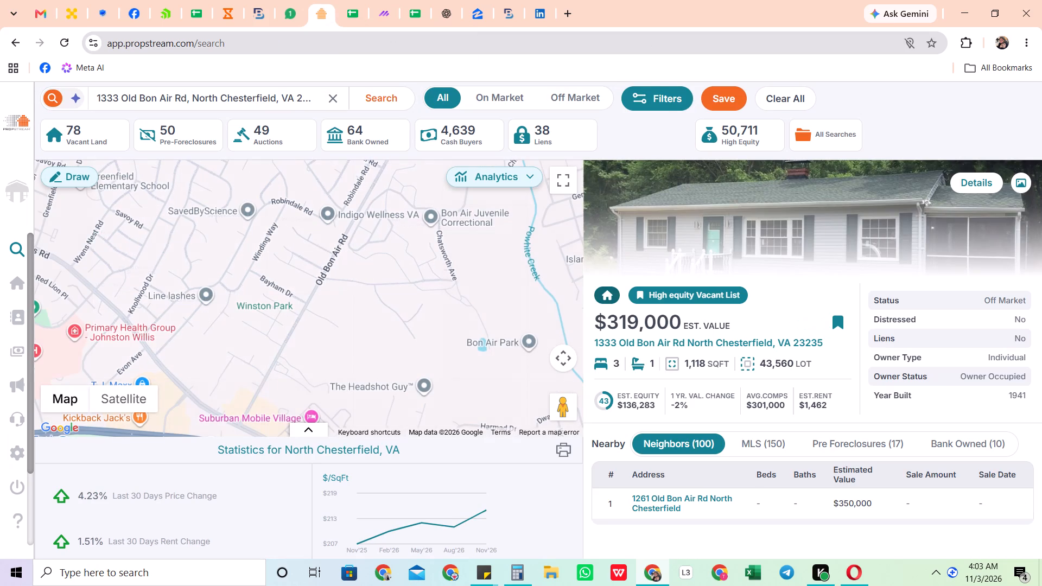
pyautogui.click(644, 340)
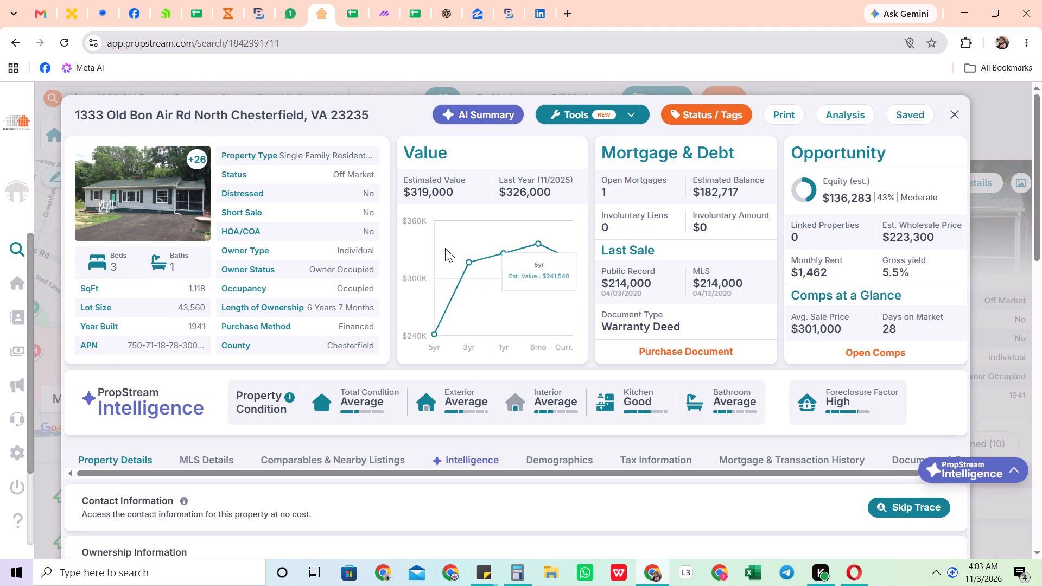
# Examine the Ownership Information, including the owner and Mailing Care of Name, in the open North Chesterfield property's details.
pyautogui.scroll(-4, 485, 367)
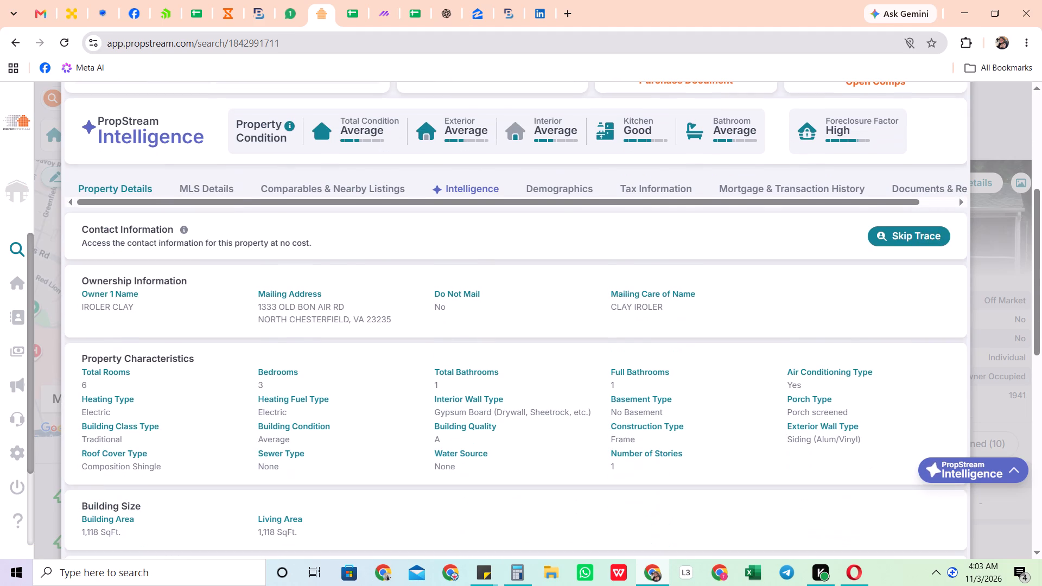
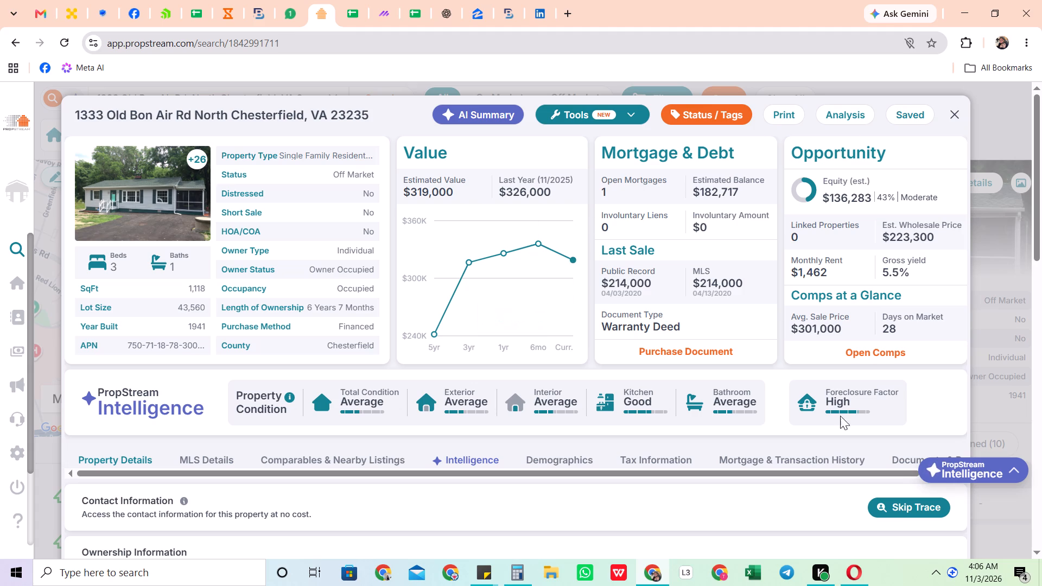
# Copy the full two-line owner Mailing Address from the Ownership Information of the open North Chesterfield property.
pyautogui.scroll(-2, 767, 439)
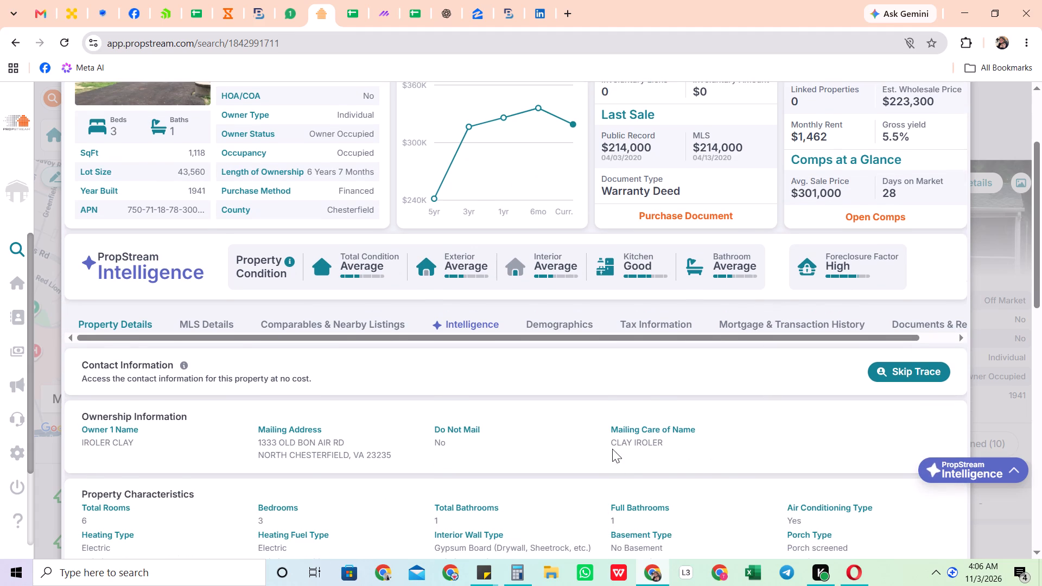
pyautogui.click(614, 444)
pyautogui.moveTo(255, 443); pyautogui.dragTo(406, 460)
pyautogui.hotkey('ctrl', 'c')
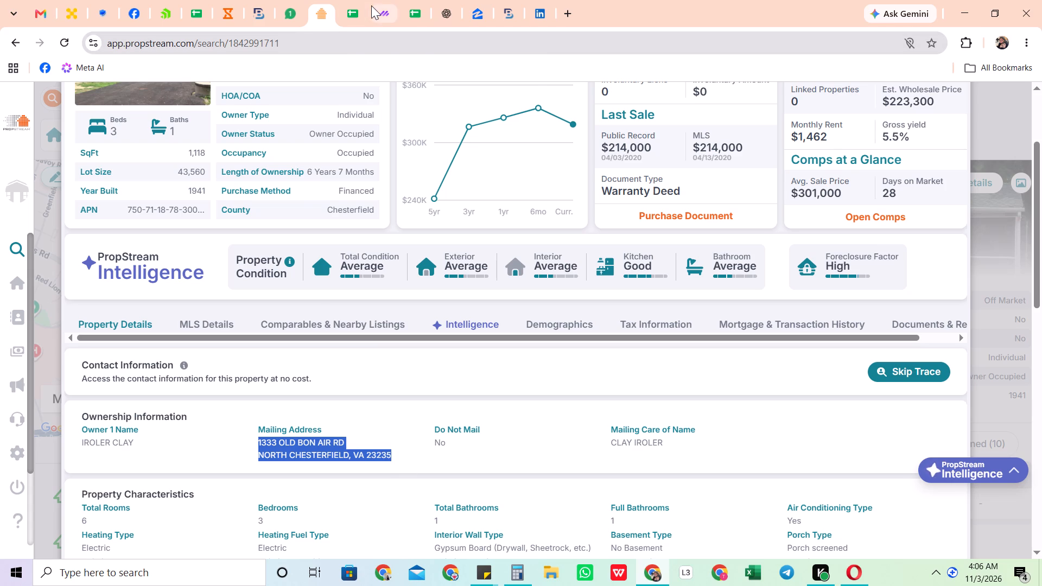
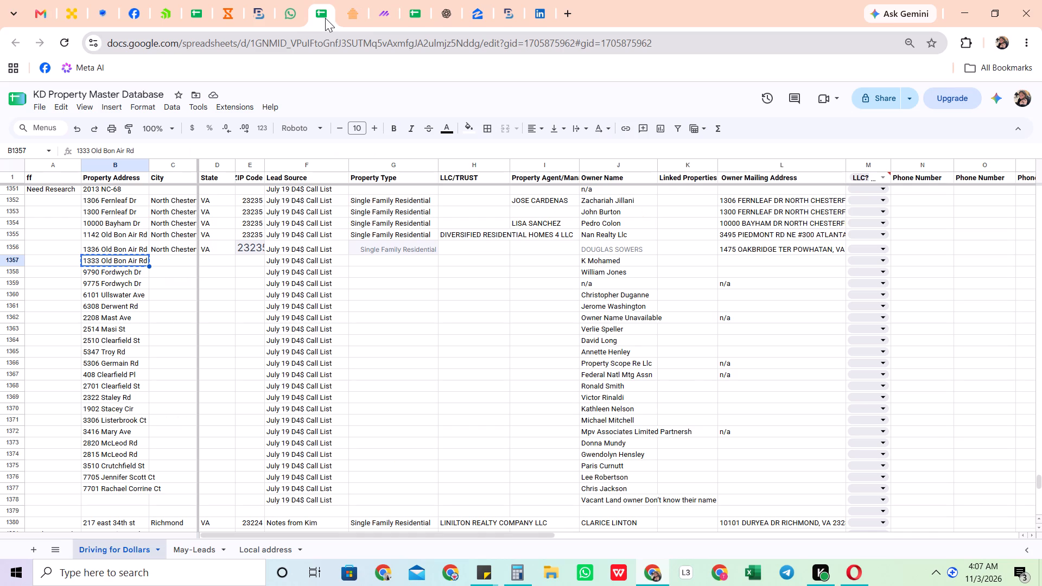
# Paste the copied owner mailing address into the Owner Mailing Address cell of row 1357 in the KD Property Master Database.
pyautogui.click(739, 259)
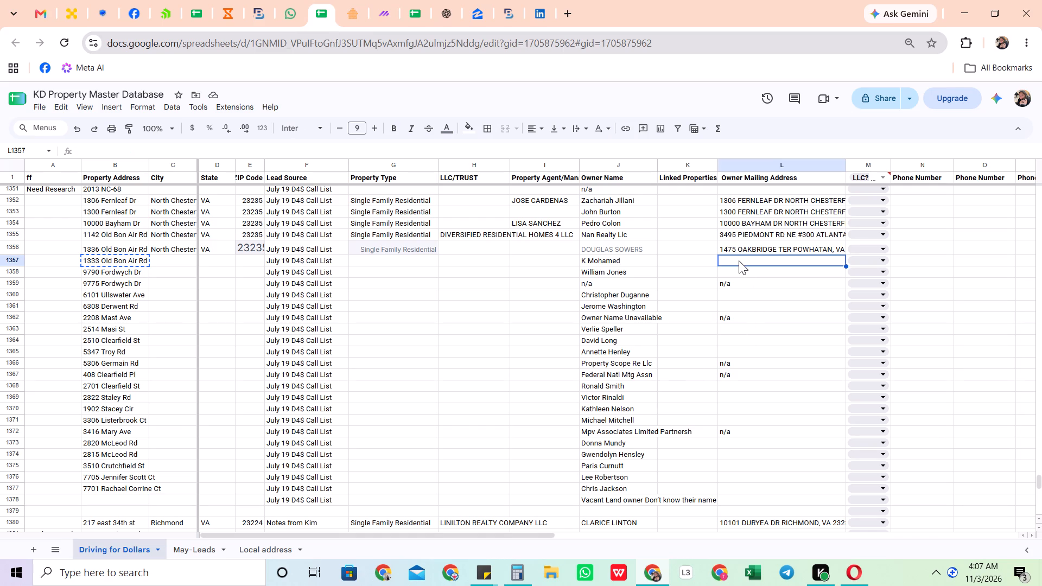
pyautogui.hotkey('ctrl', 'v')
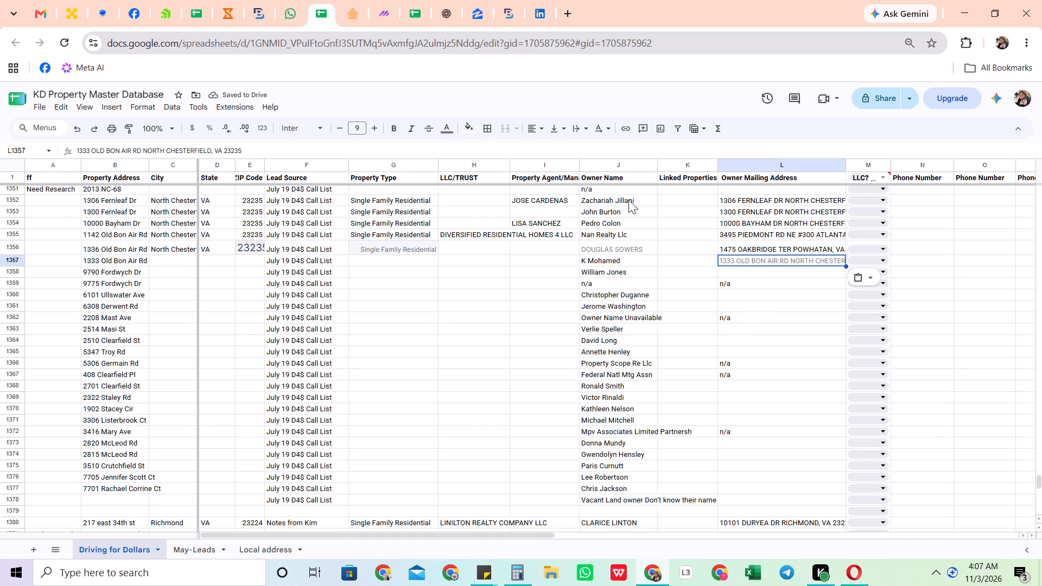
# Copy the Mailing Care of Name from the PropStream property record into row 1357's Owner Name cell, replacing its existing entry.
pyautogui.click(350, 22)
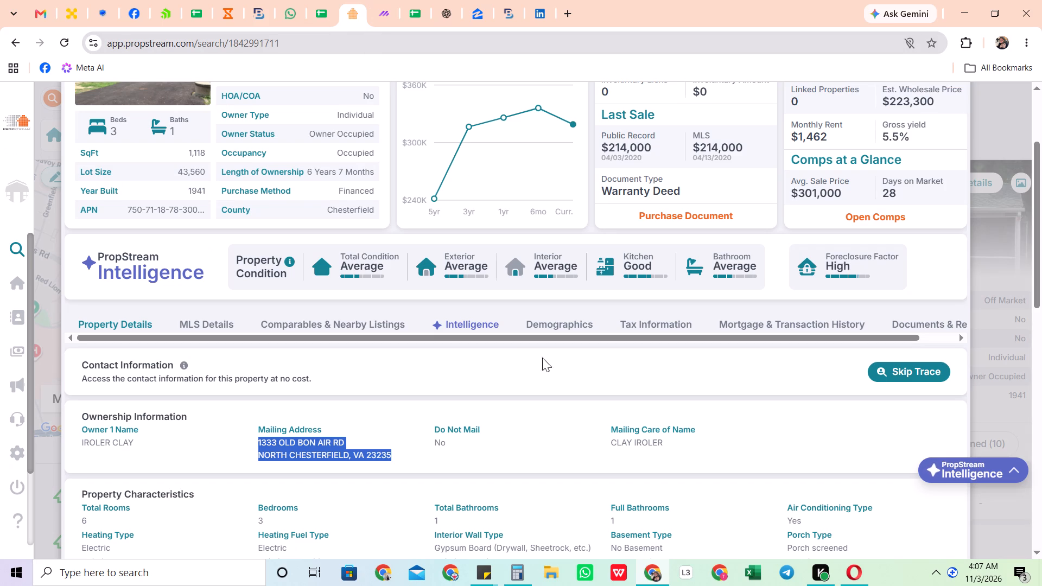
pyautogui.scroll(-2, 427, 365)
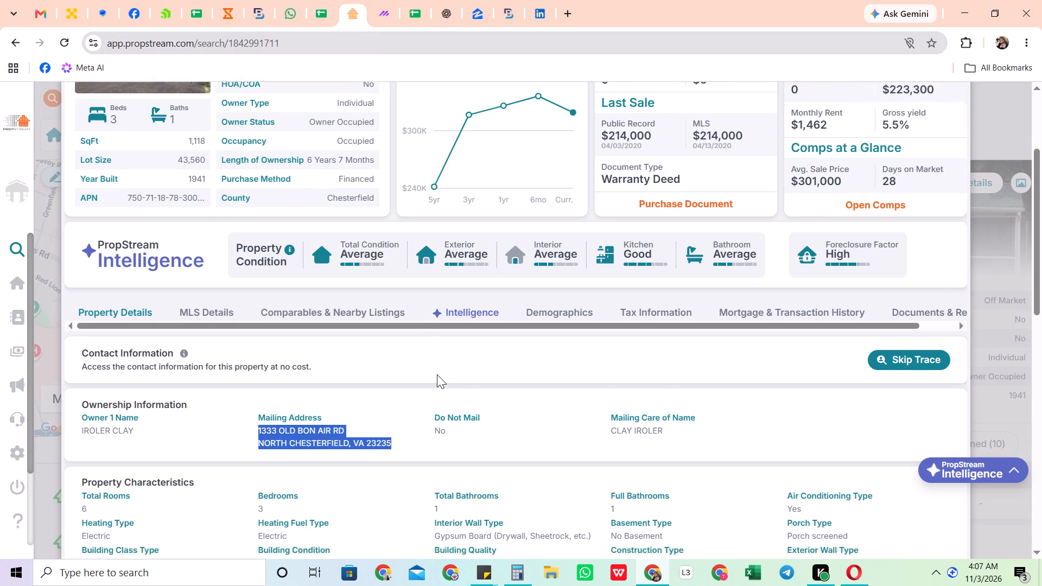
pyautogui.moveTo(608, 309); pyautogui.dragTo(683, 305)
pyautogui.hotkey('ctrl', 'c')
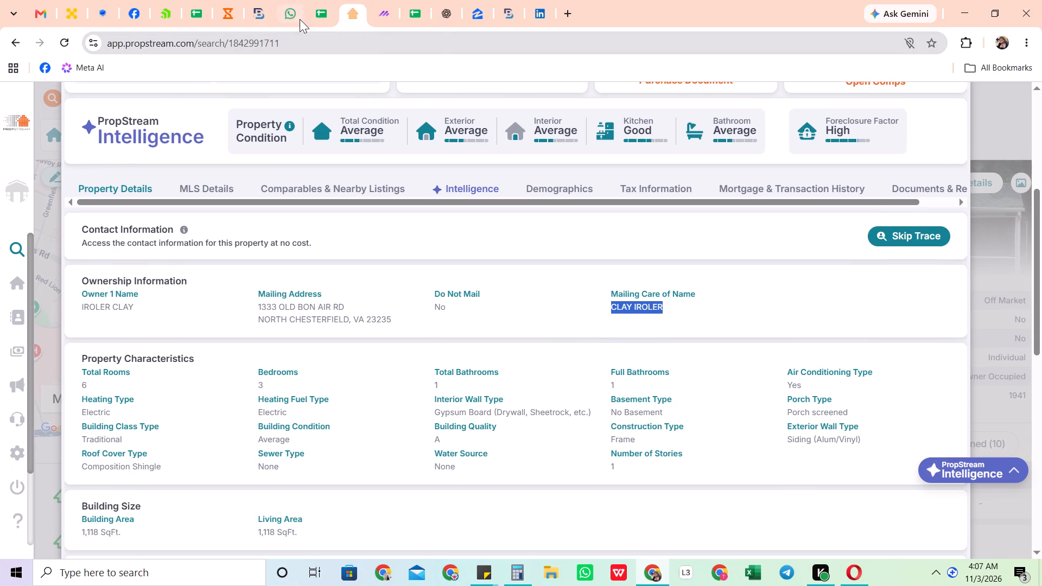
pyautogui.click(316, 17)
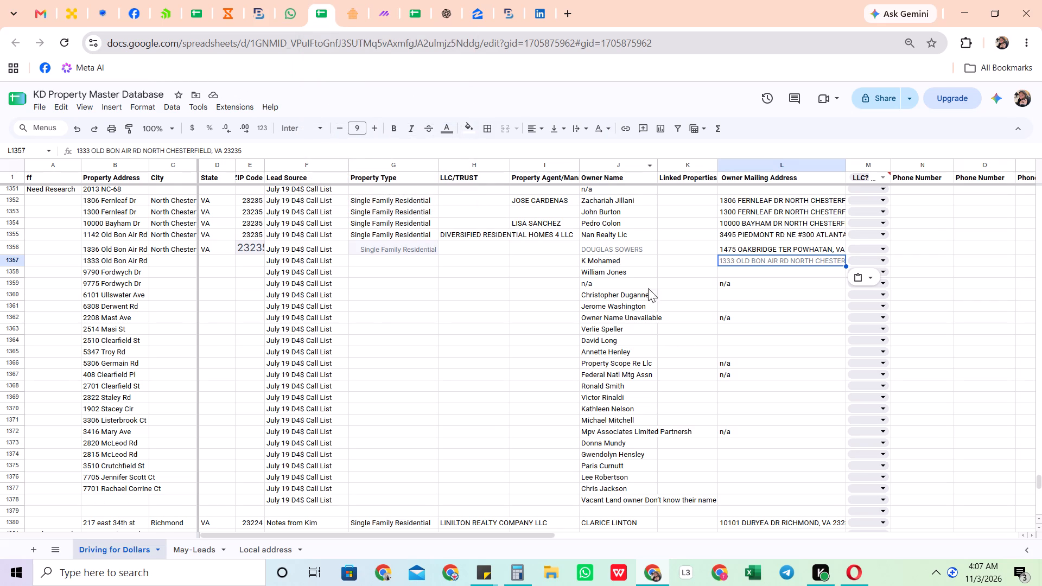
pyautogui.click(605, 263)
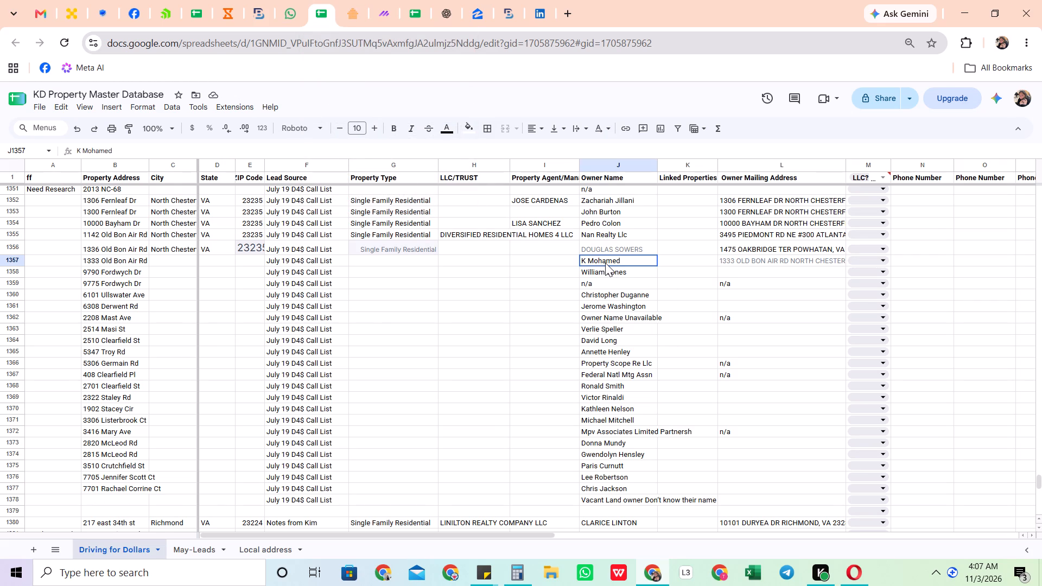
pyautogui.hotkey('ctrl', 'v')
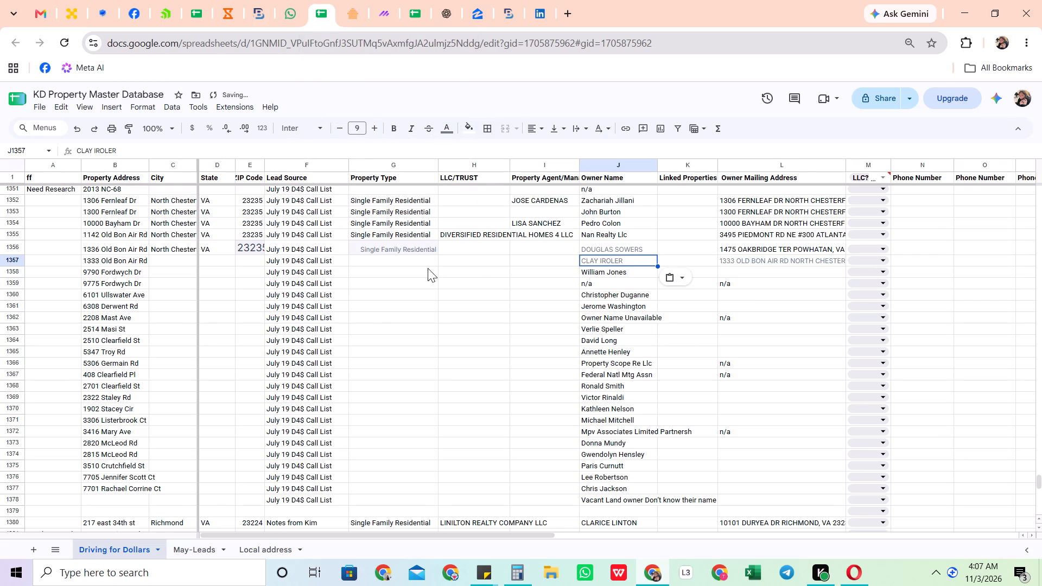
# Copy the property type Single Family Residential from the PropStream record into row 1357's Property Type cell.
pyautogui.click(347, 14)
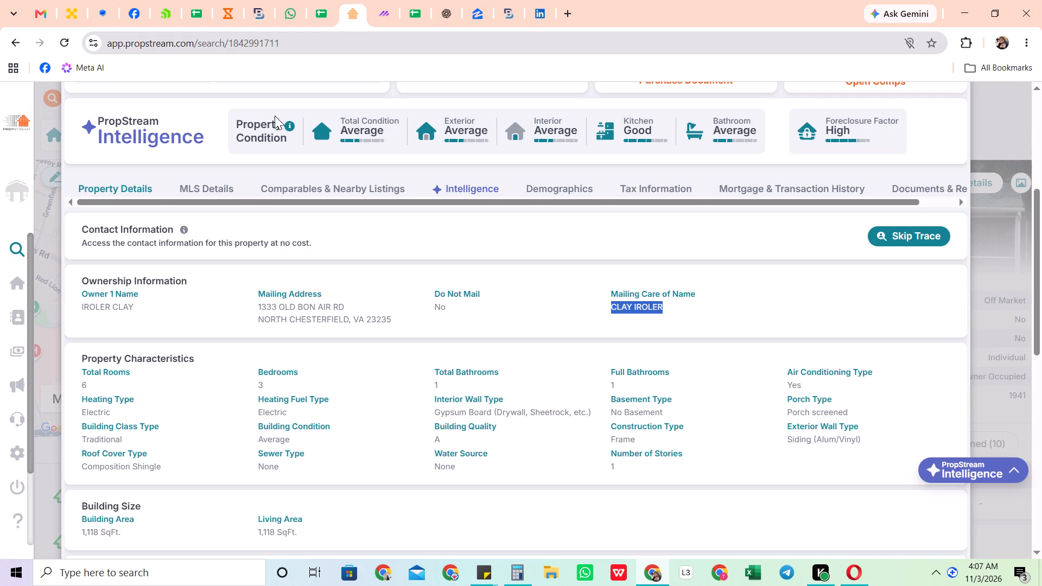
pyautogui.scroll(3, 392, 315)
pyautogui.scroll(2, 316, 298)
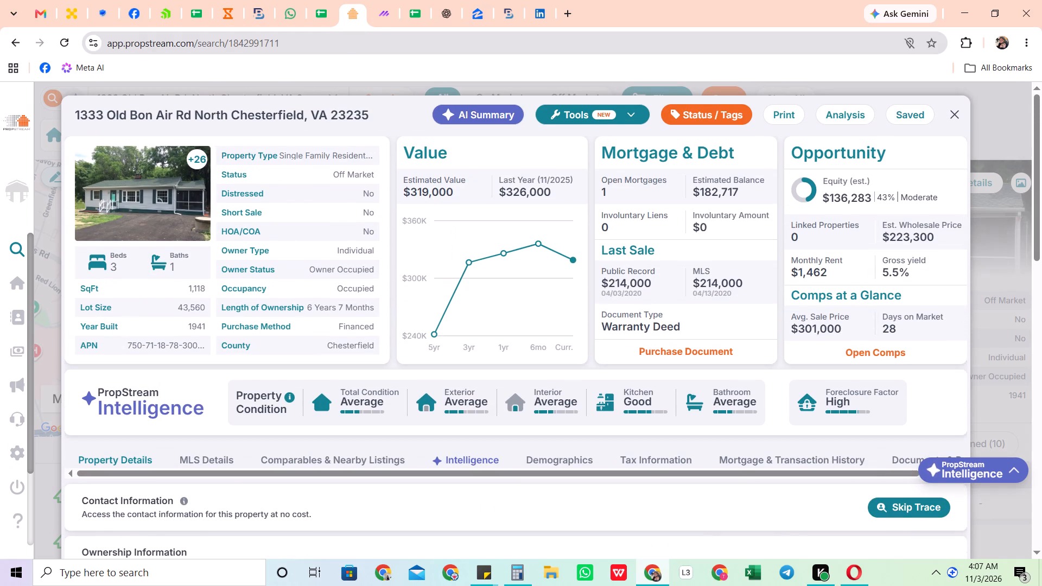
pyautogui.tripleClick(280, 152)
pyautogui.hotkey('ctrl', 'c')
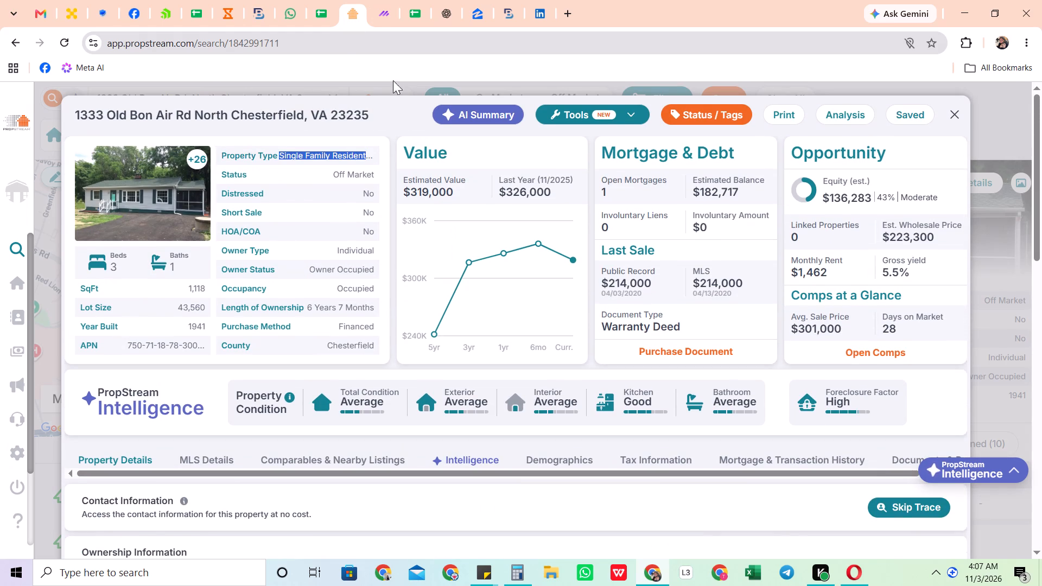
pyautogui.click(326, 17)
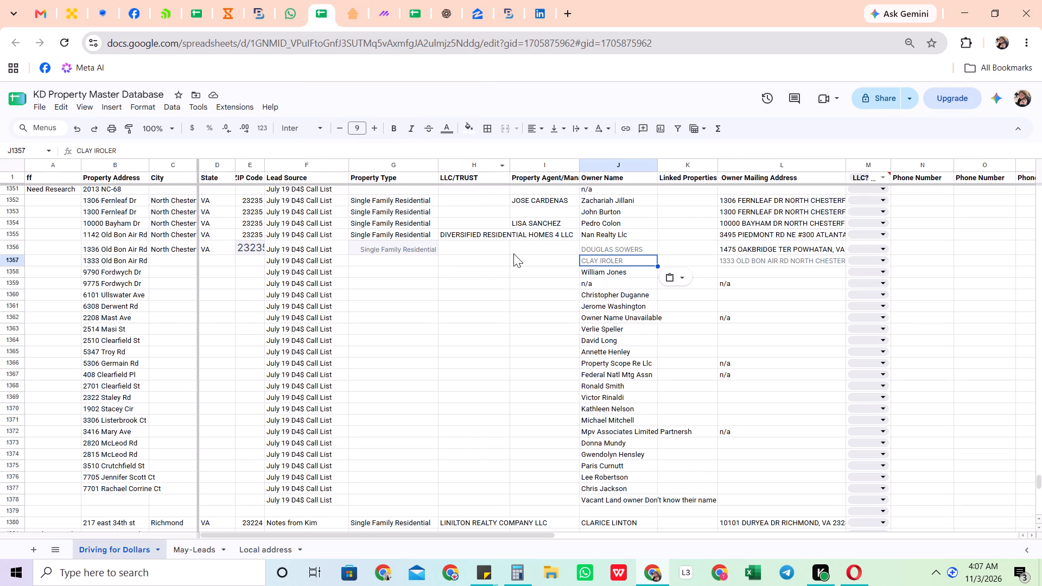
pyautogui.click(406, 262)
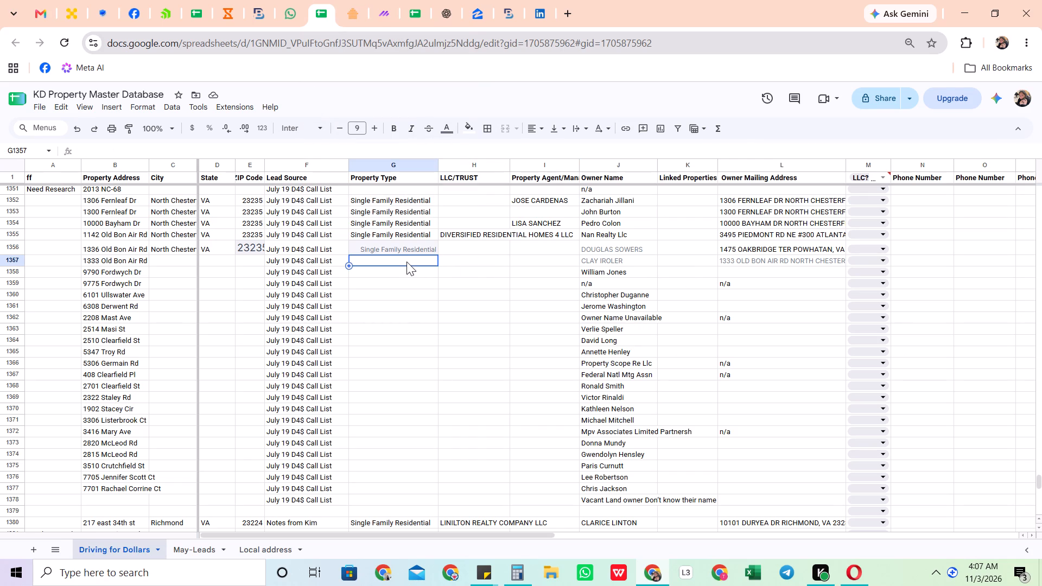
pyautogui.hotkey('ctrl', 'v')
pyautogui.moveTo(324, 269); pyautogui.dragTo(257, 270)
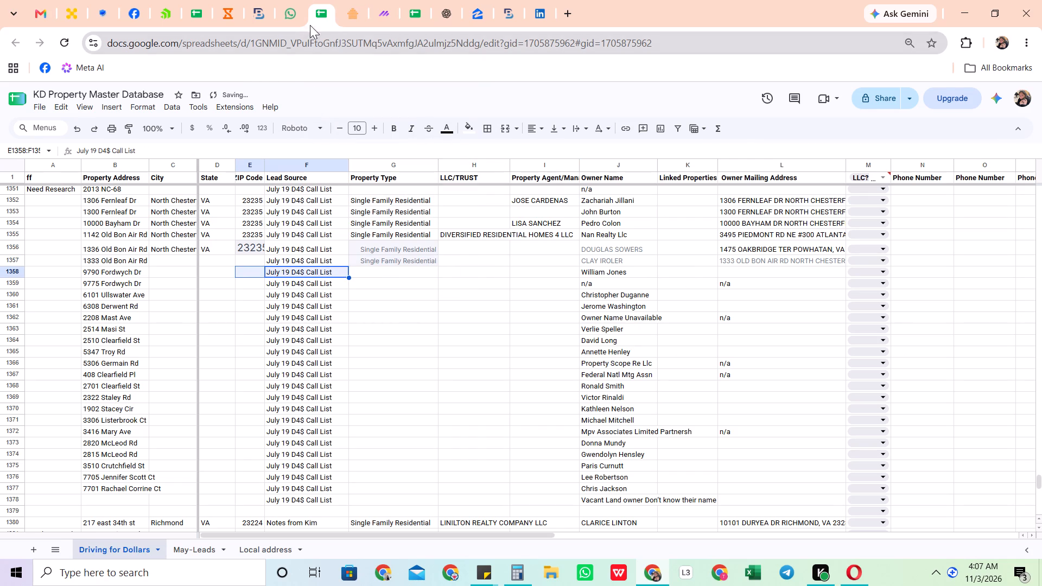
# Copy the ZIP code 23235 from row 1355 into the ZIP Code cells of rows 1356 and 1357.
pyautogui.click(353, 9)
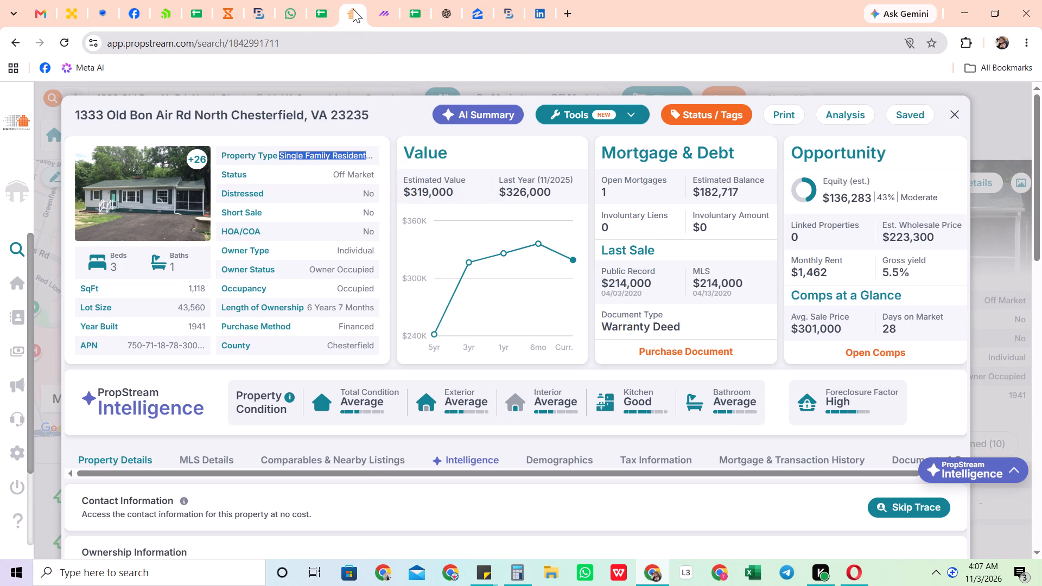
pyautogui.click(320, 15)
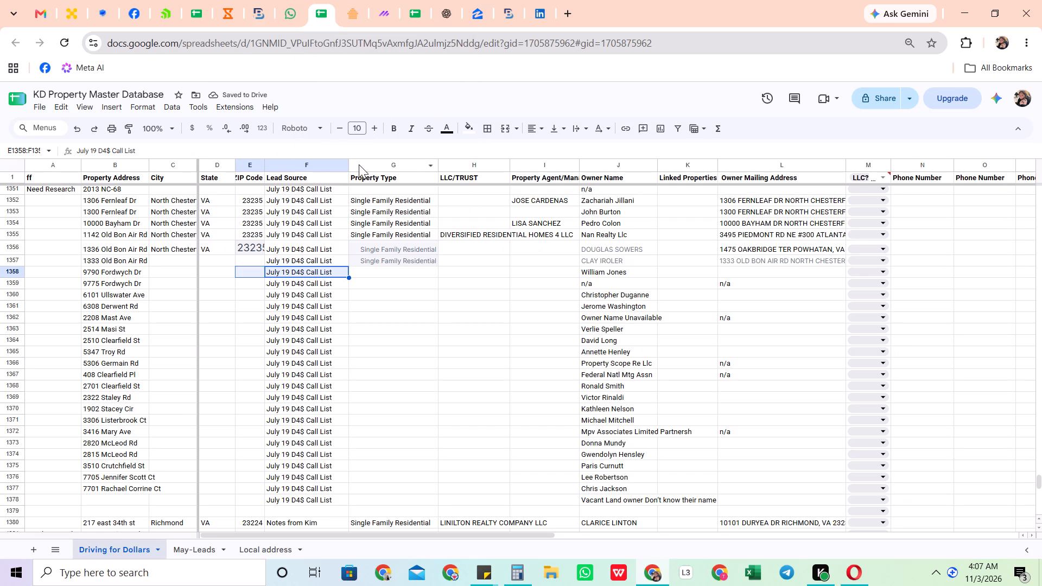
pyautogui.click(257, 234)
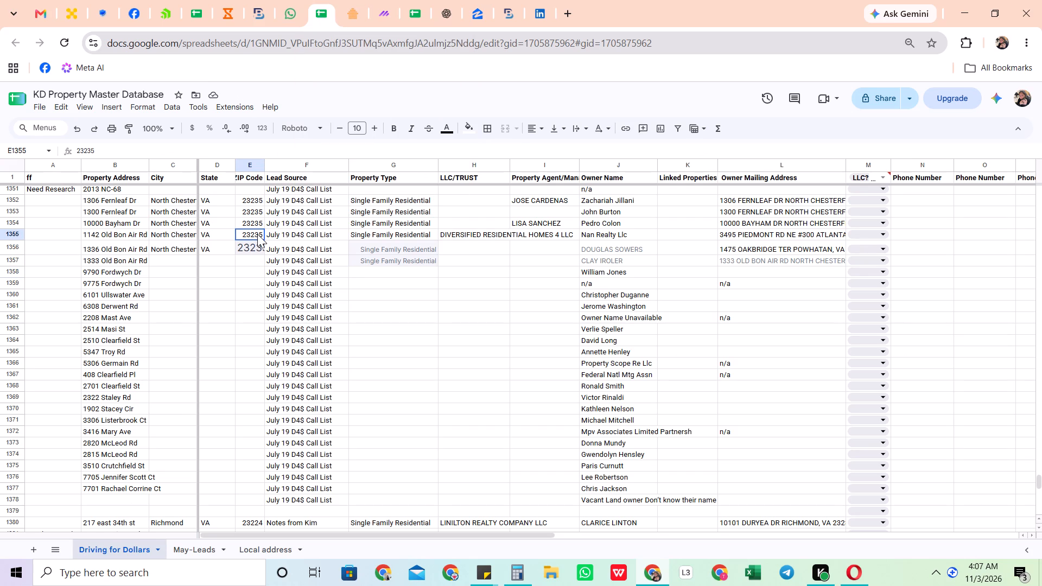
pyautogui.hotkey('ctrl', 'c')
pyautogui.click(257, 247)
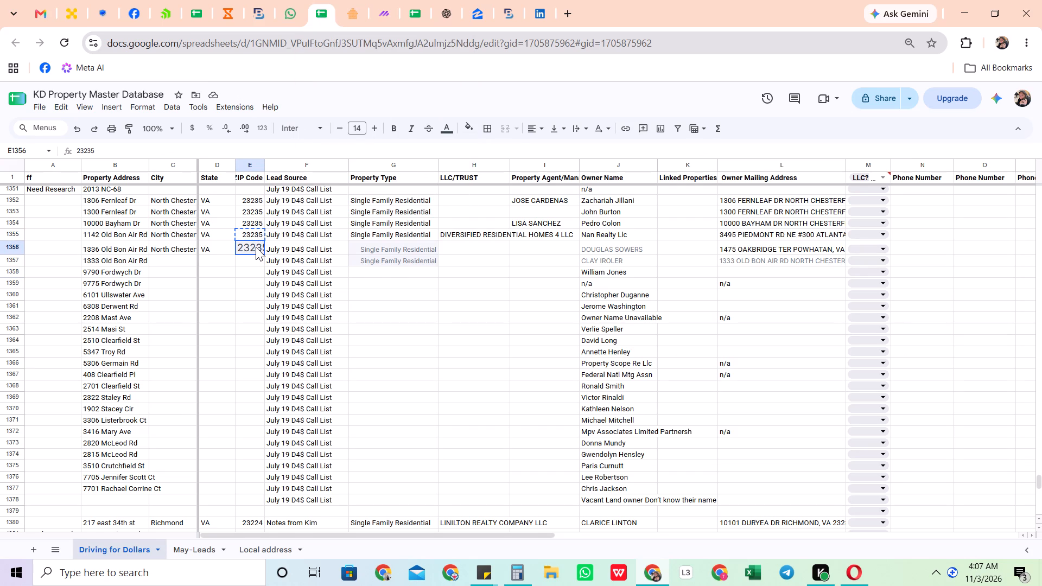
pyautogui.hotkey('ctrl', 'v')
pyautogui.click(250, 259)
pyautogui.hotkey('ctrl', 'v')
pyautogui.moveTo(239, 259); pyautogui.dragTo(244, 263)
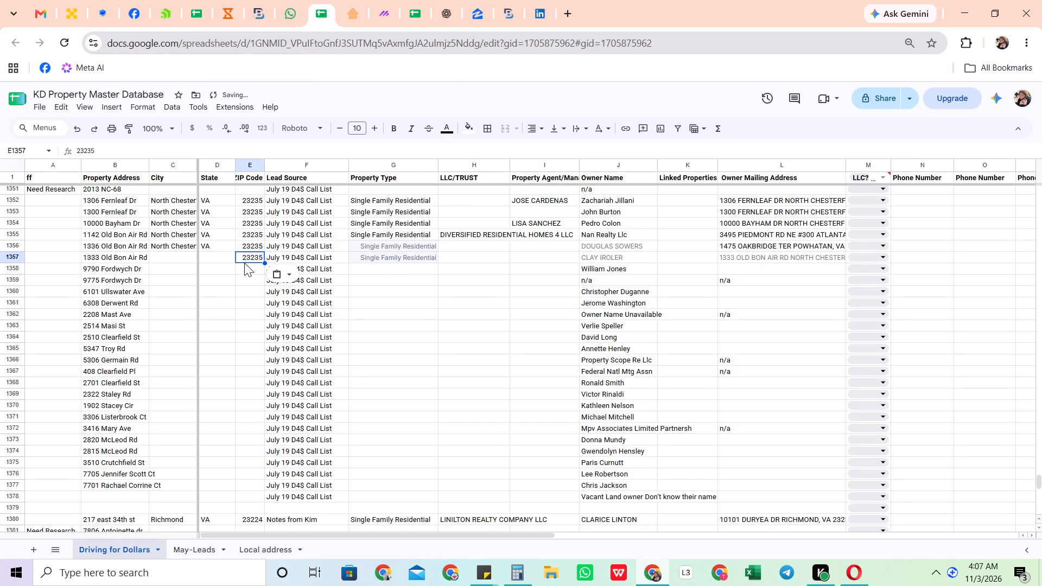
pyautogui.moveTo(244, 263); pyautogui.dragTo(247, 265)
# Fill in row 1357's State as VA and its City as North Chesterfield.
pyautogui.click(213, 258)
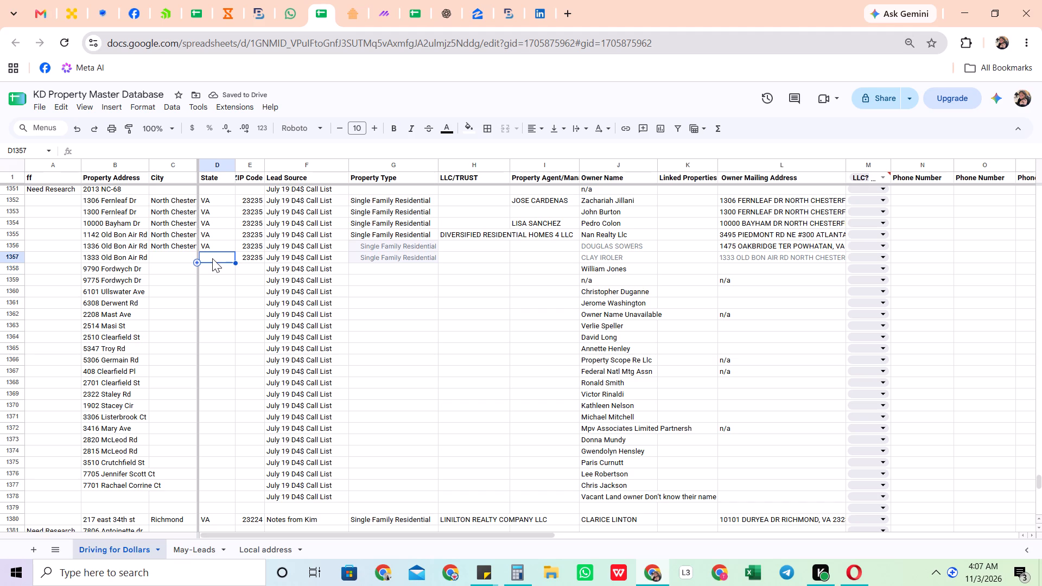
pyautogui.hotkey('shift', 'v')
pyautogui.click(188, 260)
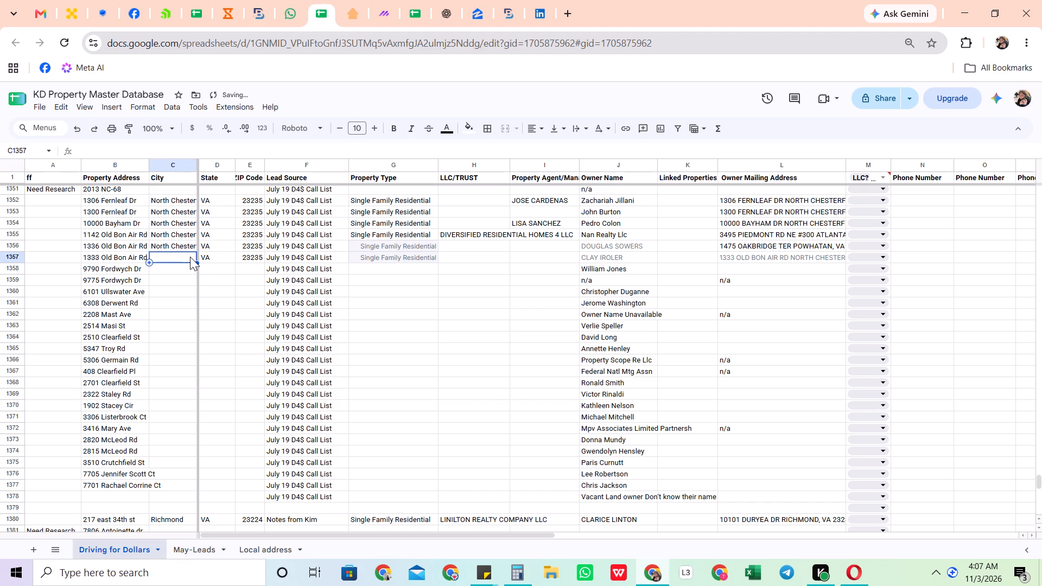
pyautogui.hotkey('shift', 'n')
# Copy row 1358's property address, search for it in PropStream and open the matching North Chesterfield property's details.
pyautogui.click(142, 267)
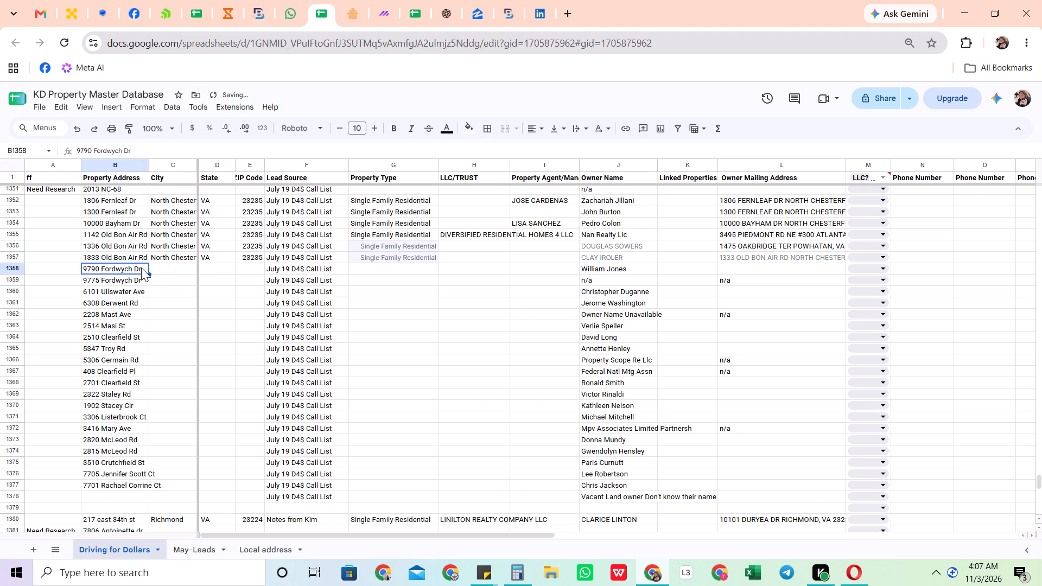
pyautogui.hotkey('ctrl', 'c')
pyautogui.click(359, 9)
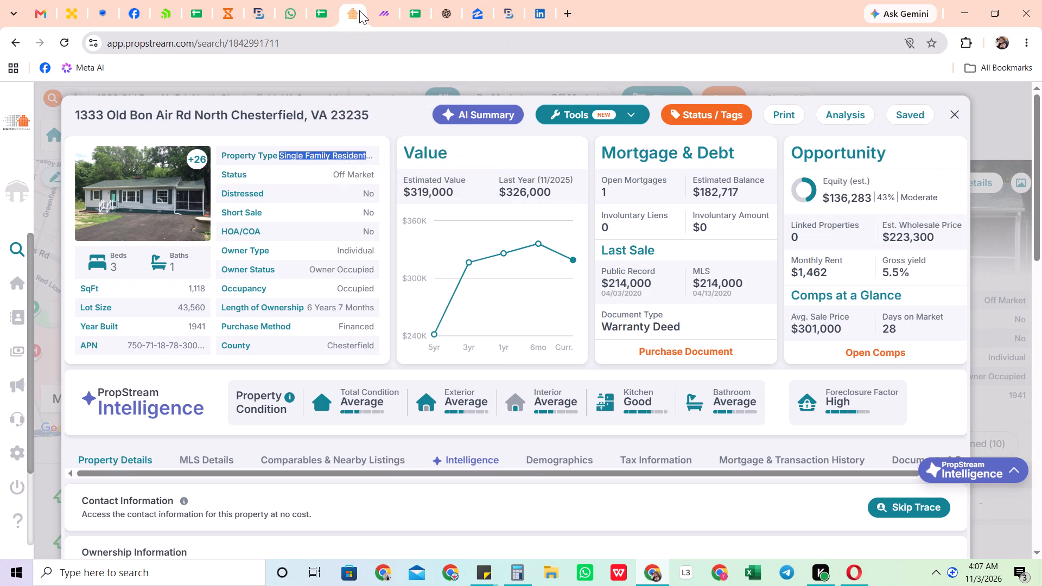
pyautogui.click(957, 112)
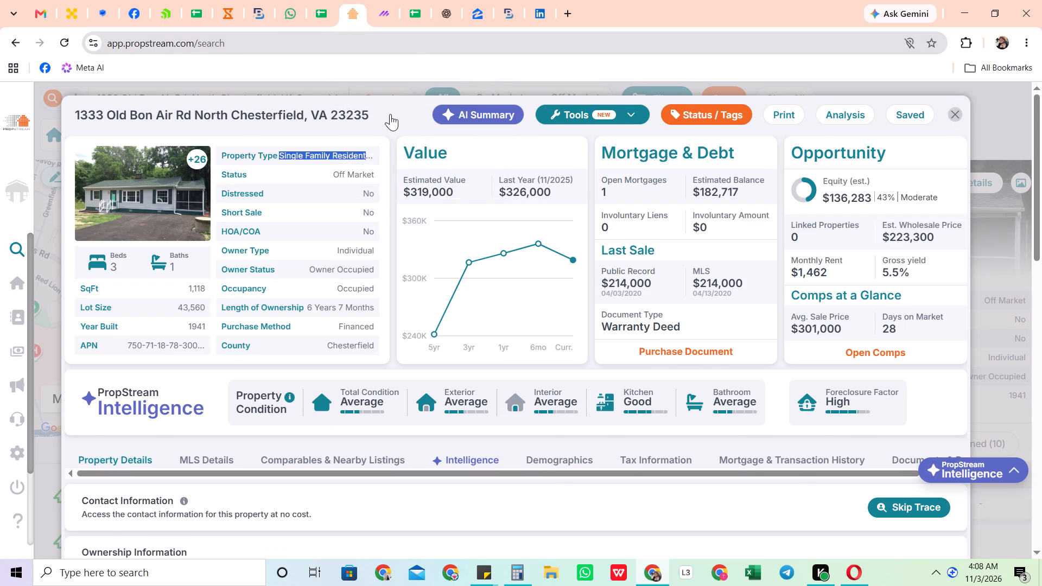
pyautogui.click(332, 100)
pyautogui.hotkey('ctrl', 'v')
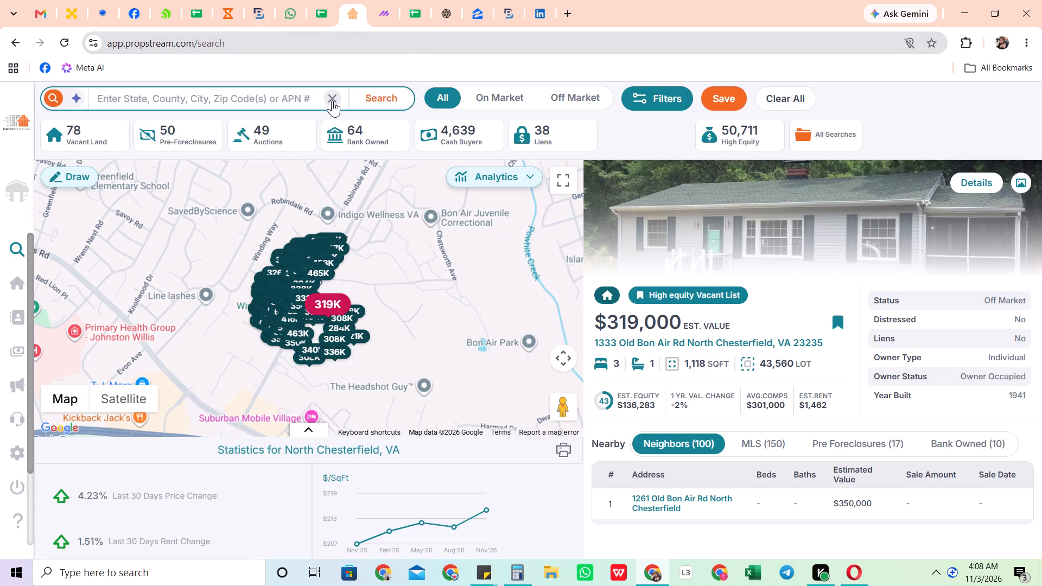
pyautogui.click(312, 101)
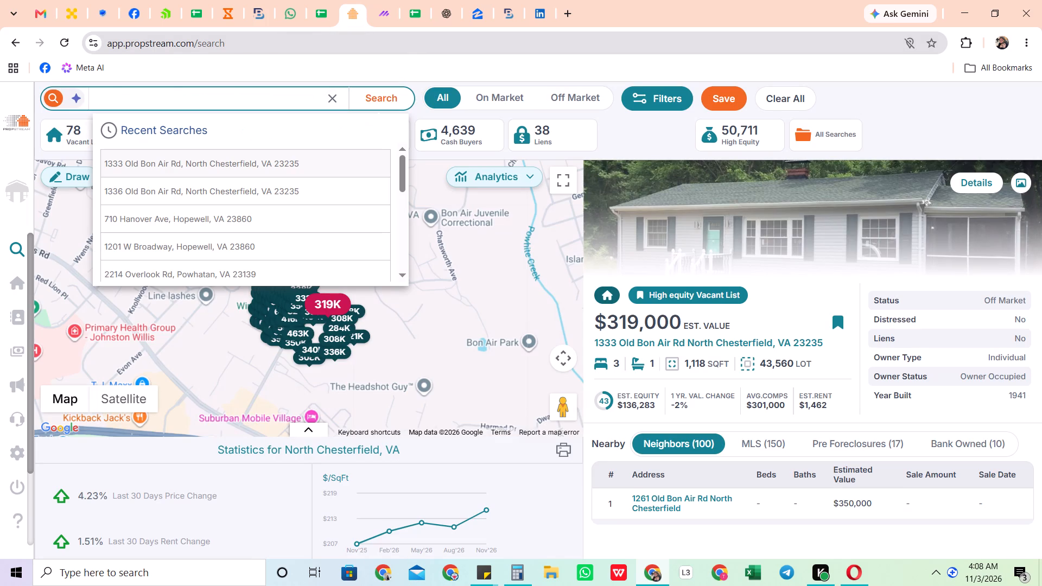
pyautogui.hotkey('ctrl', 'v')
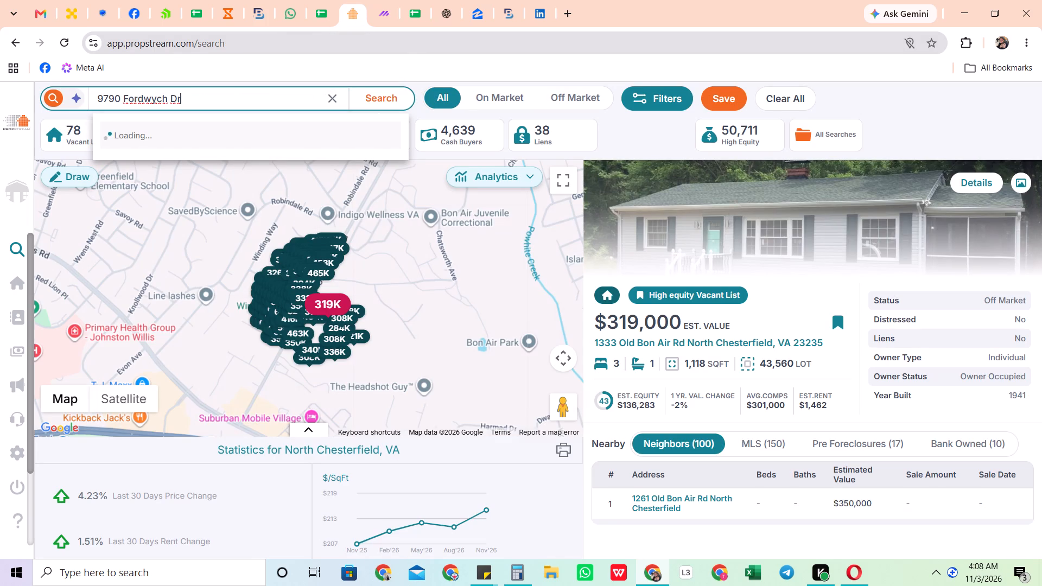
pyautogui.click(284, 138)
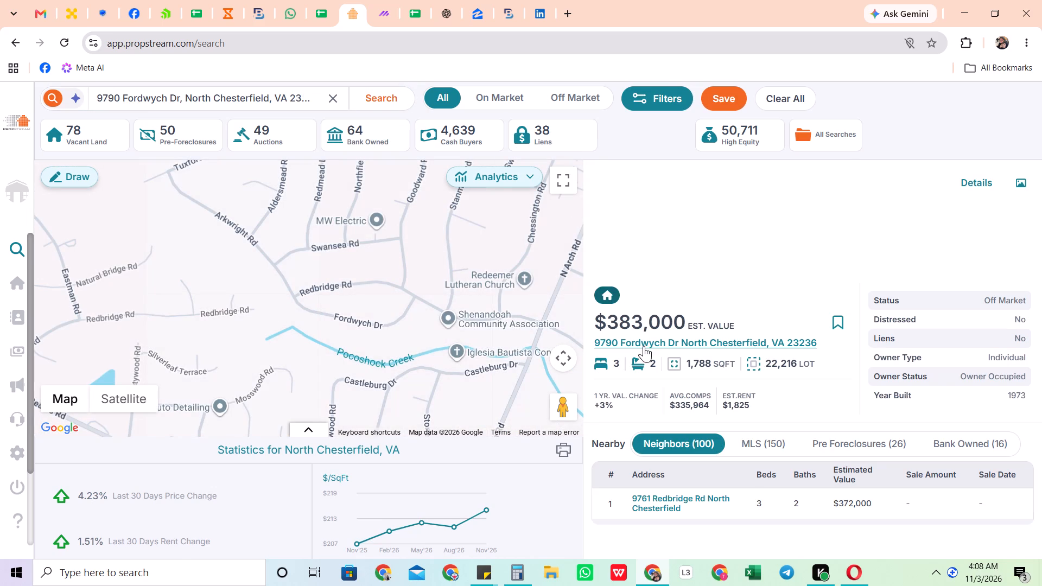
pyautogui.click(644, 346)
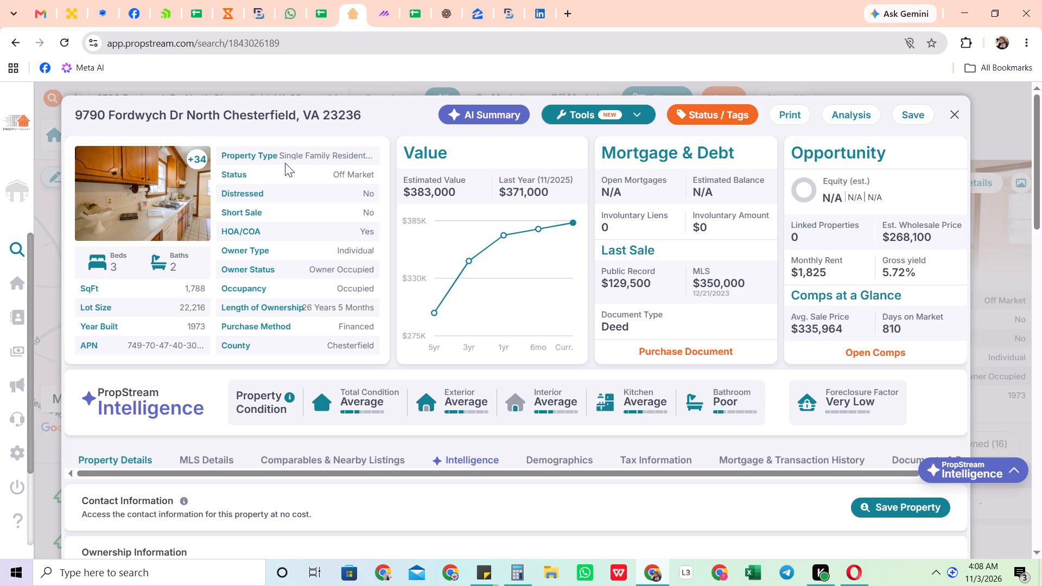
# Copy the full two-line Mailing Address from the property's Ownership Information into row 1358's Owner Mailing Address cell in the database.
pyautogui.scroll(-3, 429, 414)
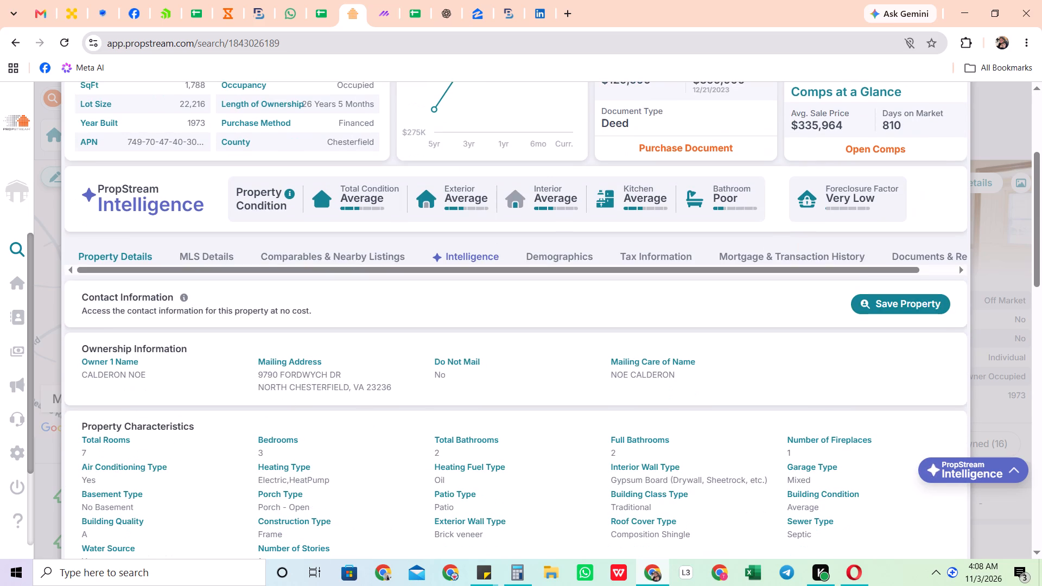
pyautogui.moveTo(253, 368); pyautogui.dragTo(382, 386)
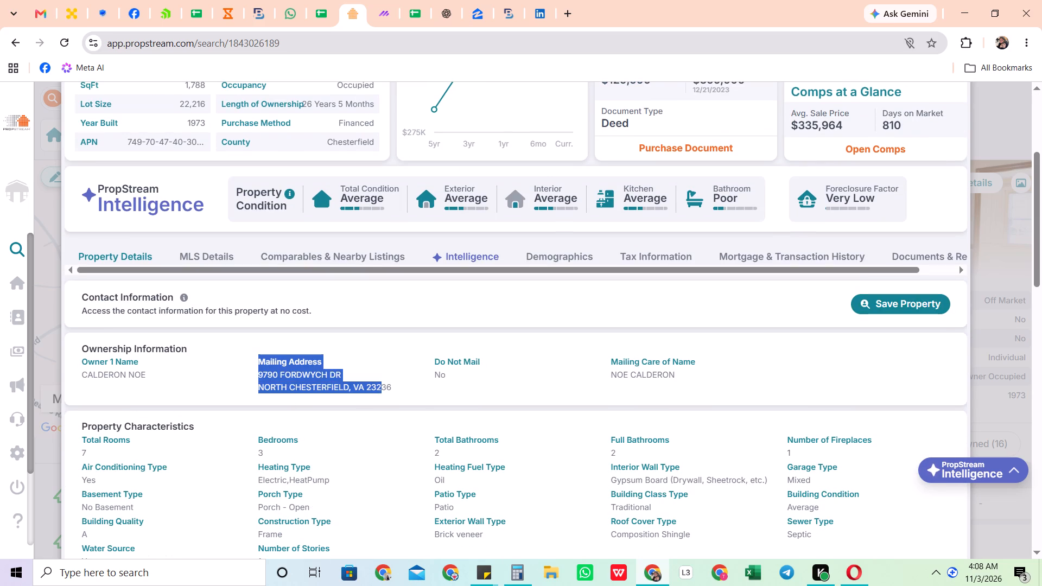
pyautogui.click(385, 388)
pyautogui.moveTo(260, 372); pyautogui.dragTo(402, 384)
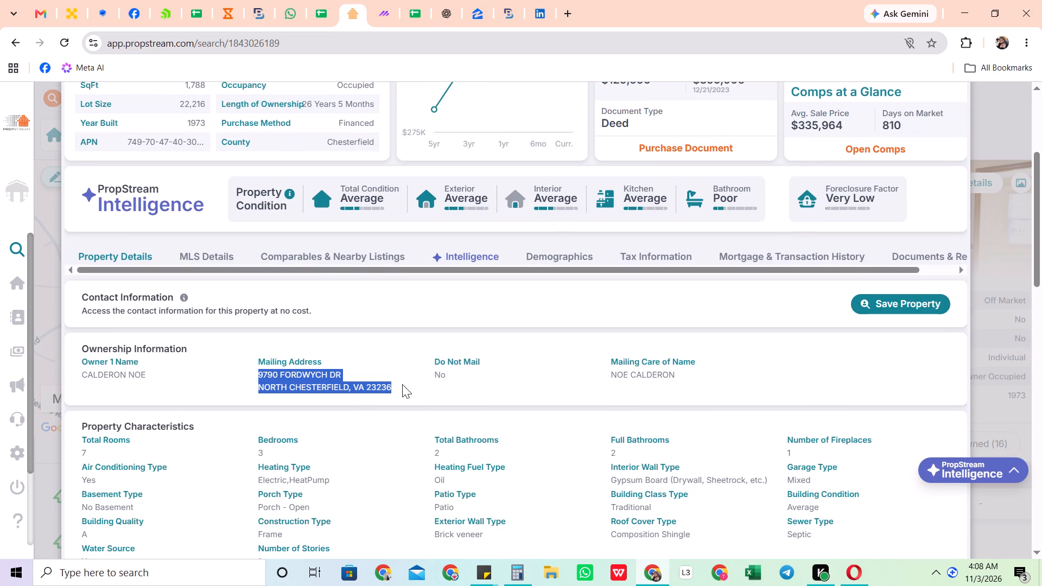
pyautogui.moveTo(402, 384); pyautogui.dragTo(401, 394)
pyautogui.hotkey('ctrl', 'c')
pyautogui.click(324, 14)
pyautogui.click(733, 273)
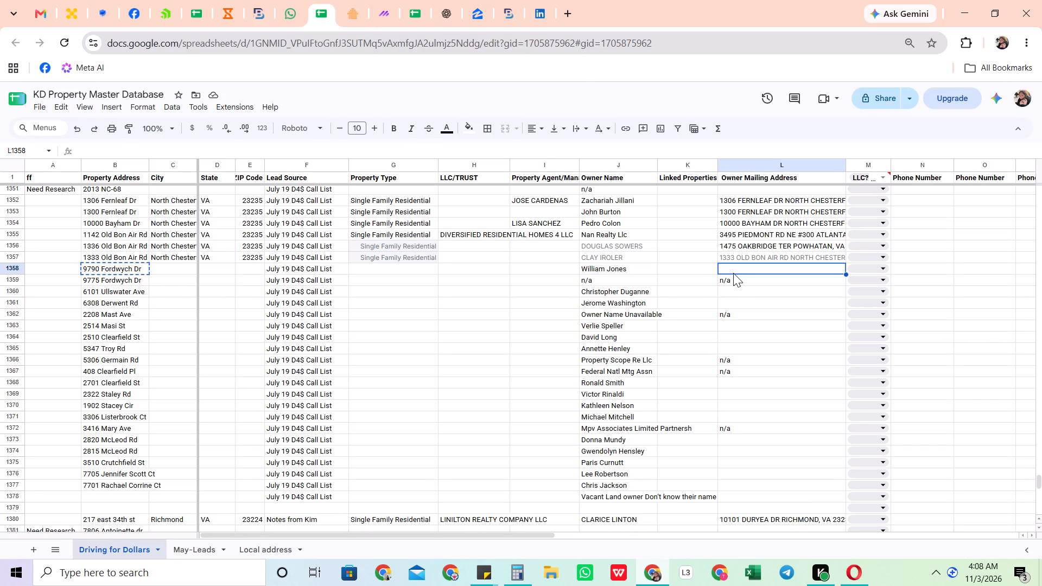
pyautogui.hotkey('ctrl', 'v')
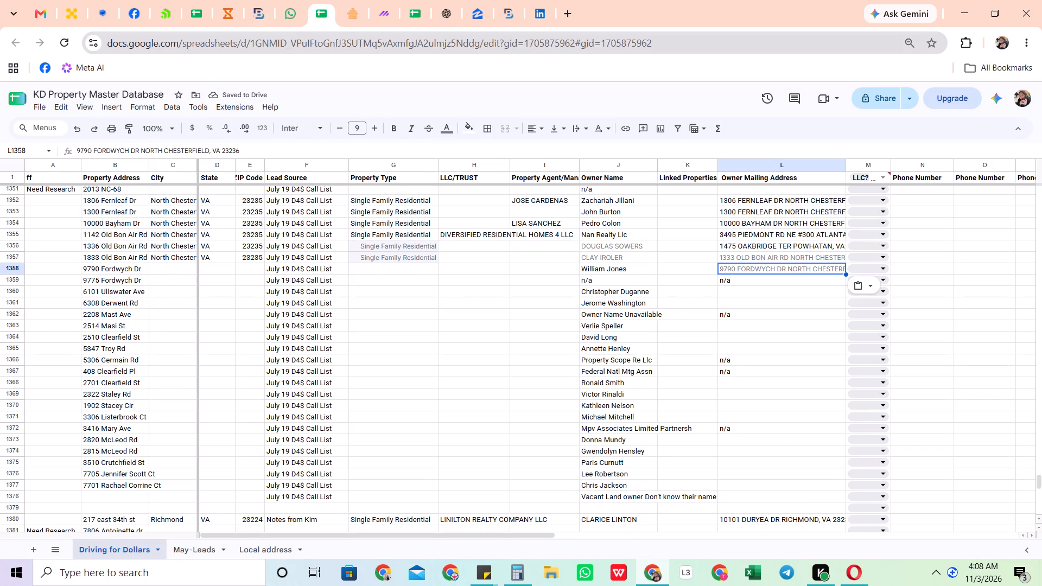
# Copy the Mailing Care of Name from PropStream's Ownership Information into row 1358's Owner Name cell in the database, replacing its content.
pyautogui.click(347, 15)
pyautogui.scroll(3, 540, 349)
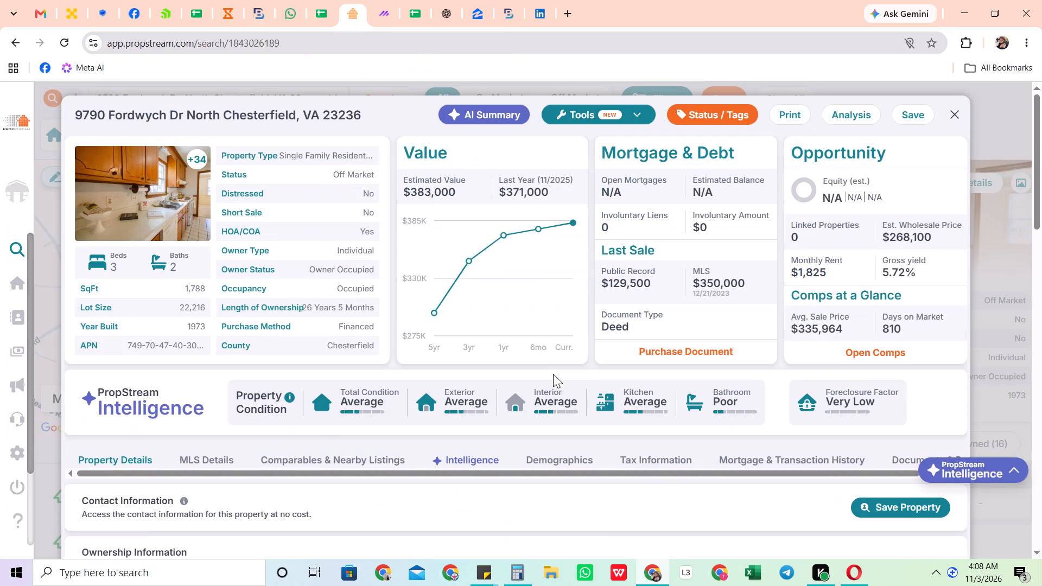
pyautogui.scroll(-3, 551, 375)
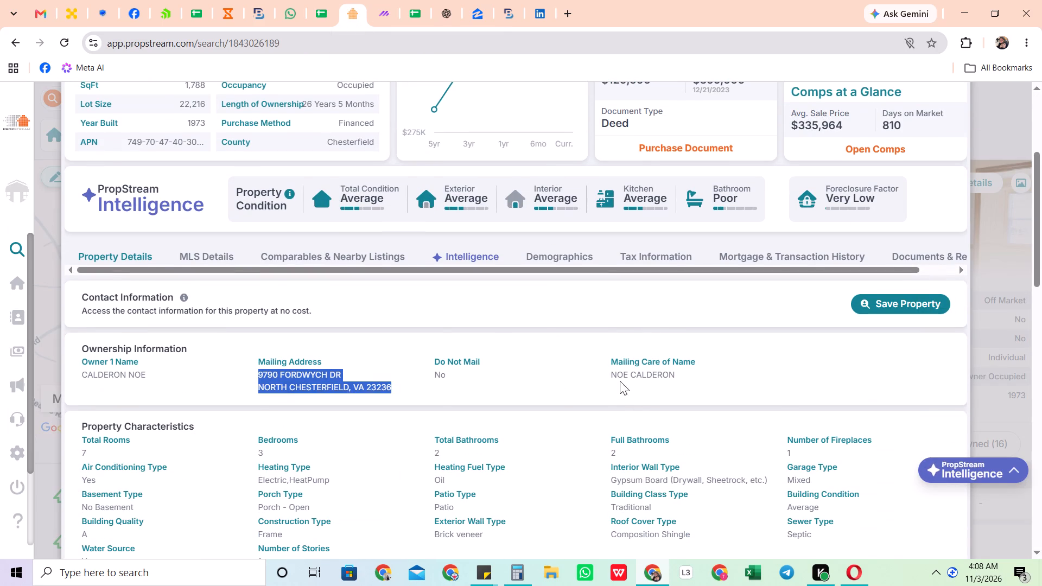
pyautogui.moveTo(612, 375); pyautogui.dragTo(673, 374)
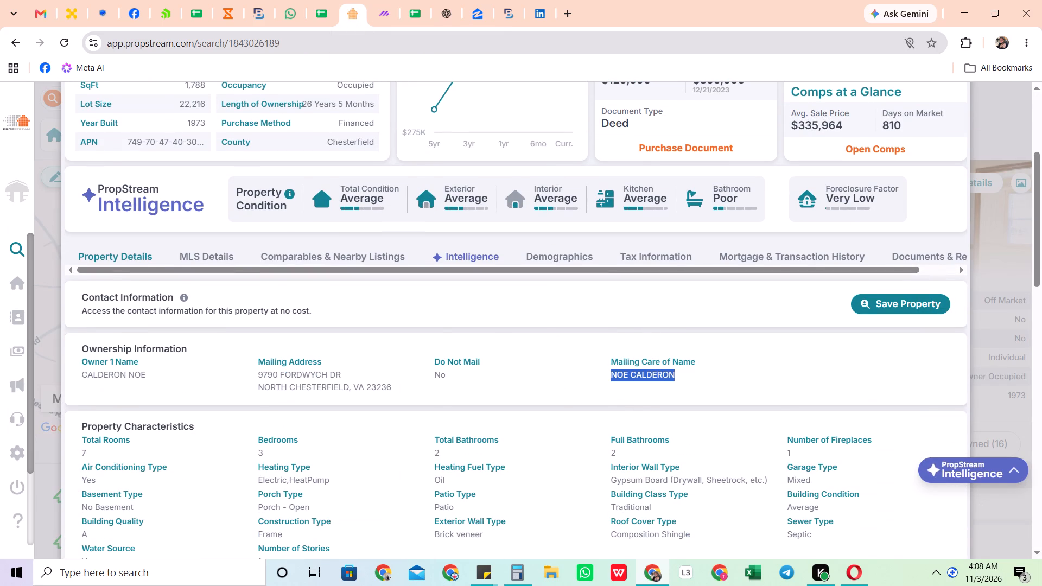
pyautogui.hotkey('ctrl', 'c')
pyautogui.scroll(-2, 257, 397)
pyautogui.scroll(3, 268, 393)
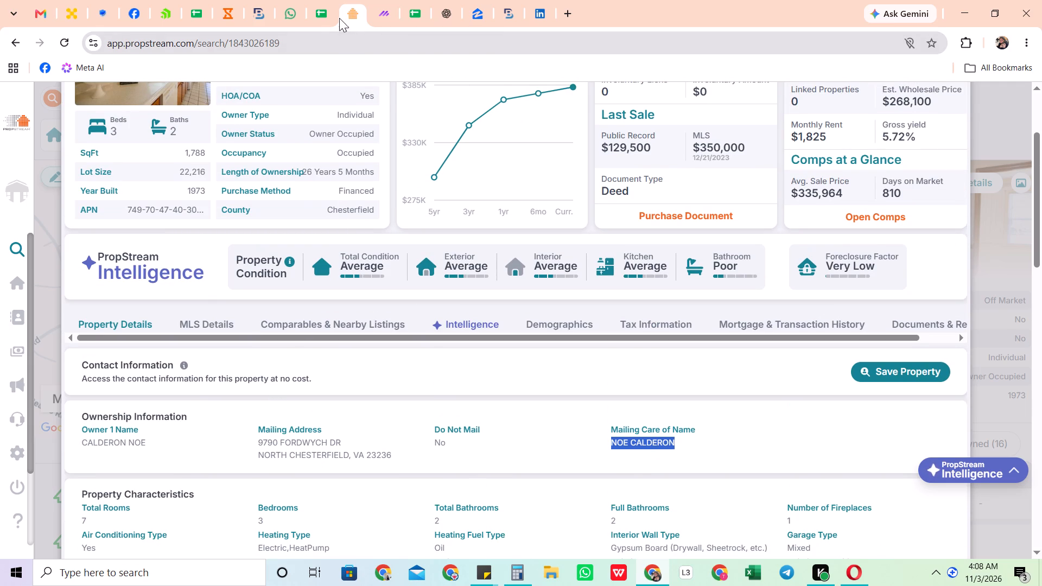
pyautogui.click(317, 16)
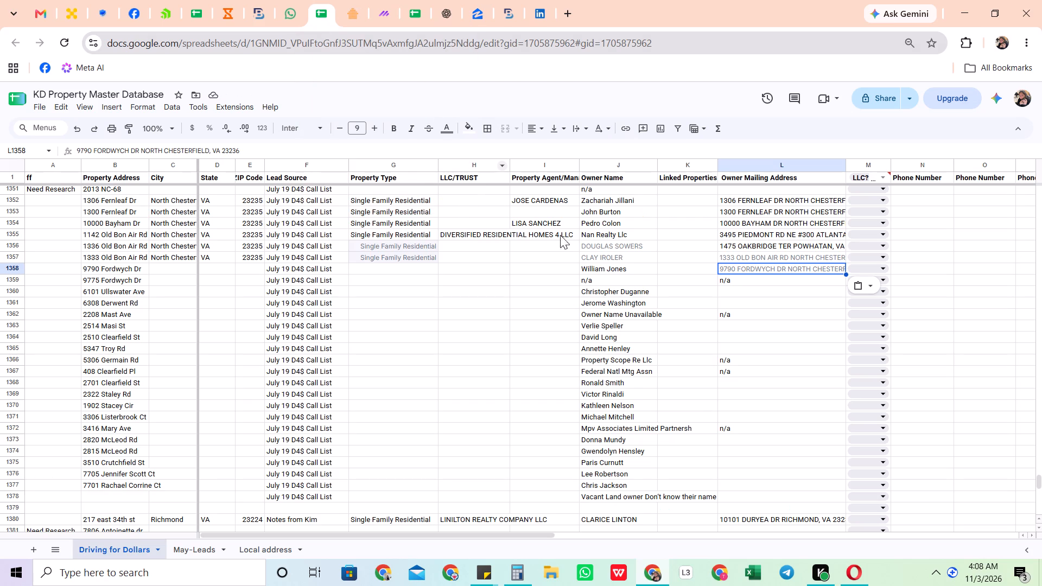
pyautogui.click(632, 270)
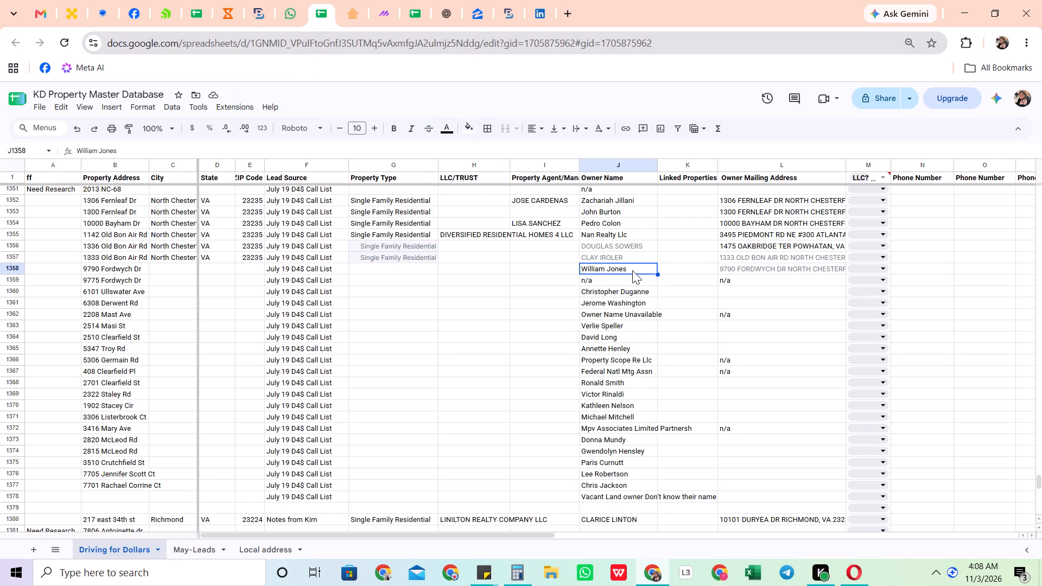
pyautogui.hotkey('ctrl', 'v')
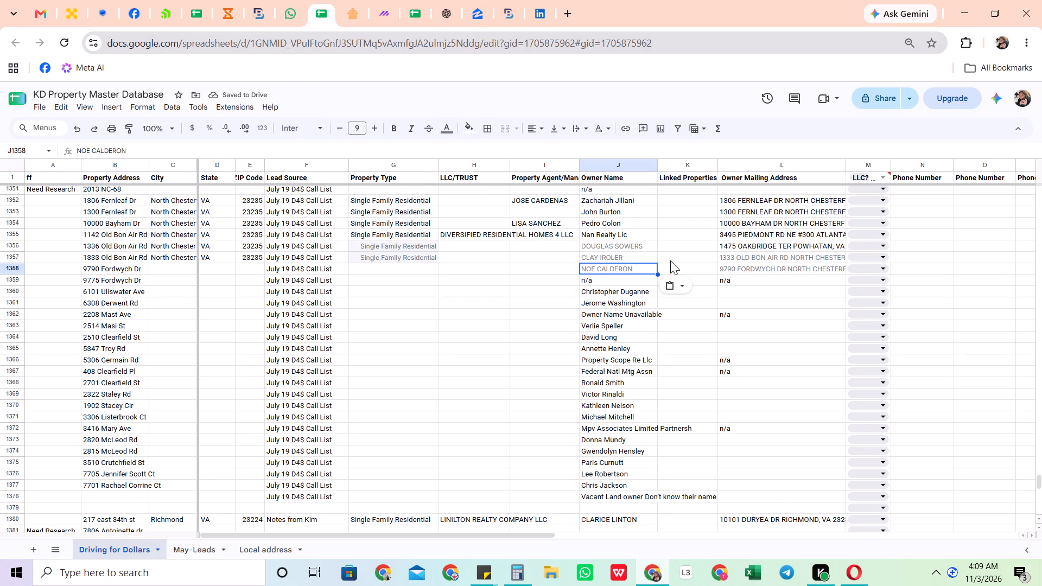
# Review how the earlier July 19 D4$ Call List rows above row 1358 are filled in.
pyautogui.scroll(1, 632, 260)
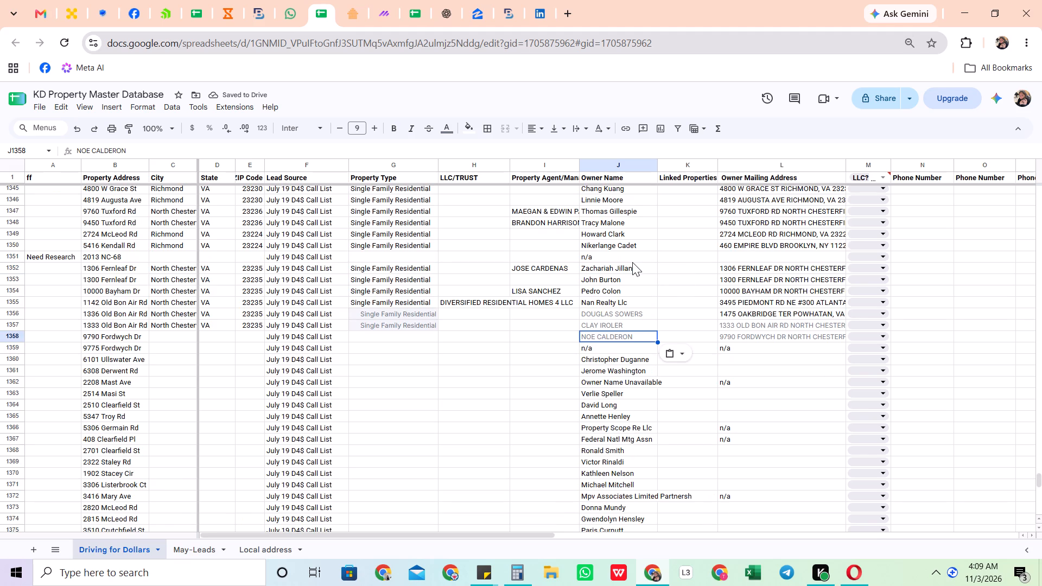
pyautogui.scroll(5, 638, 271)
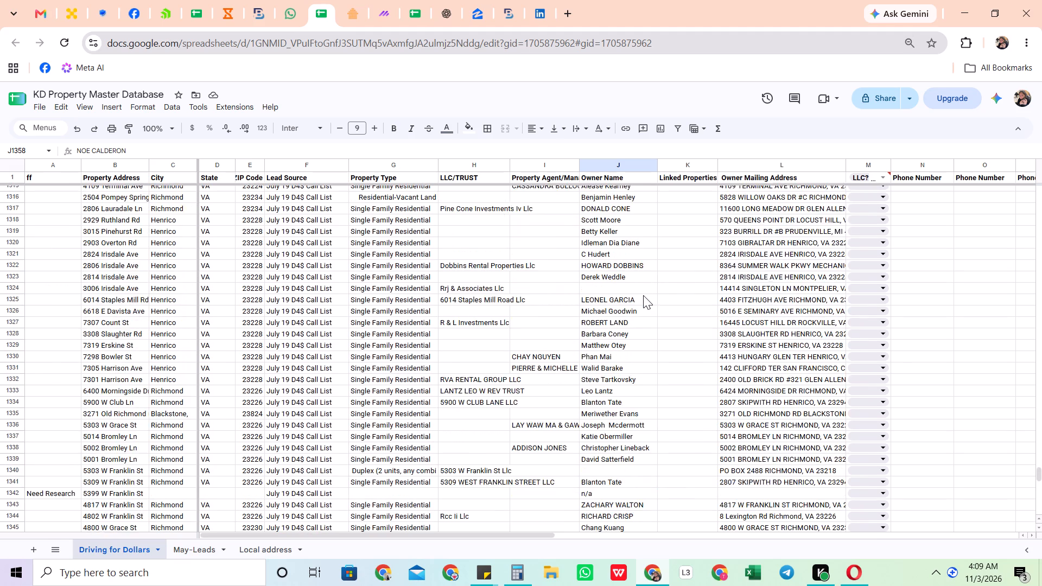
pyautogui.scroll(2, 643, 295)
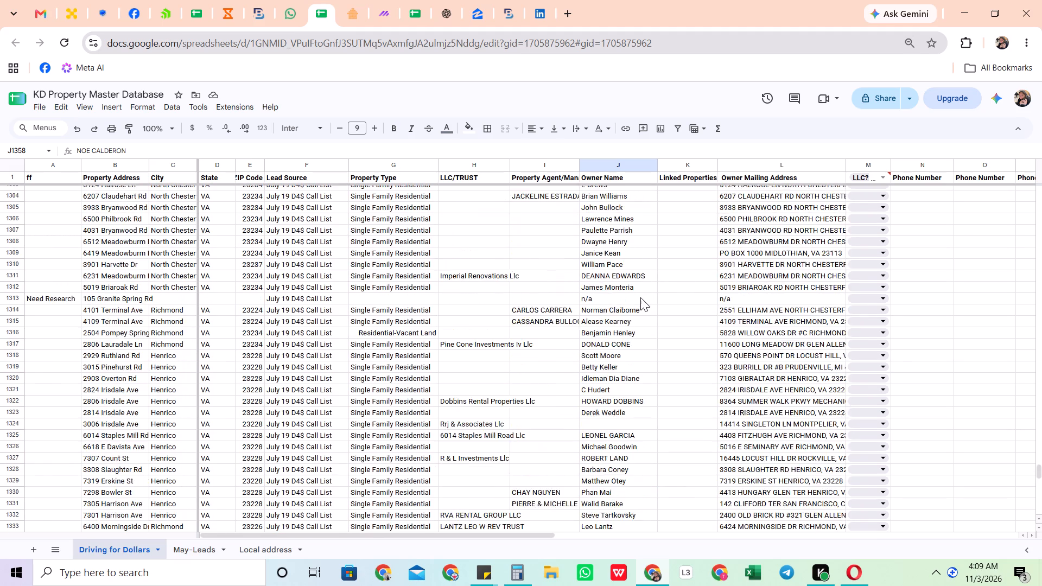
pyautogui.scroll(6, 640, 297)
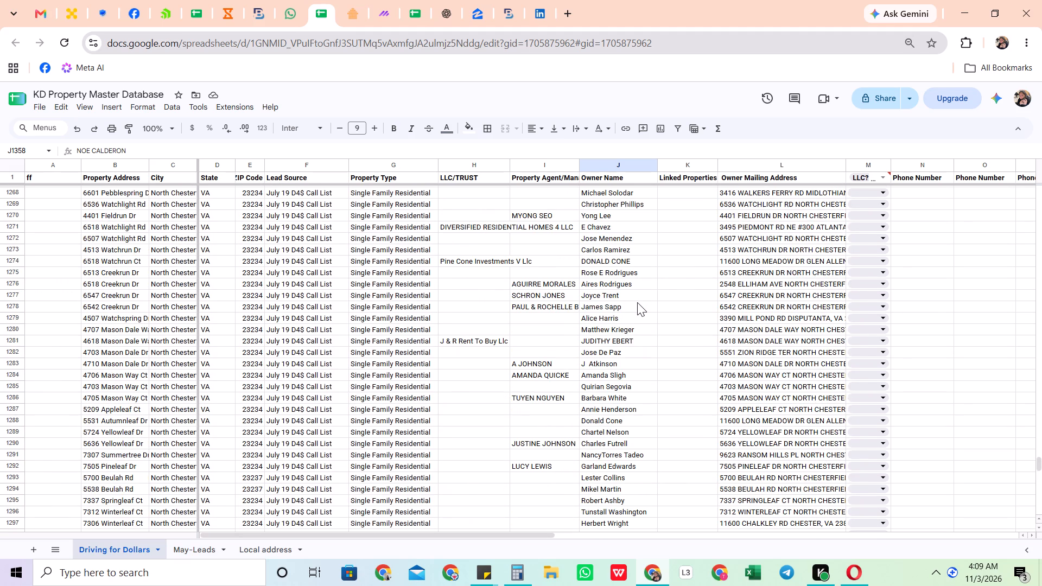
pyautogui.scroll(3, 637, 303)
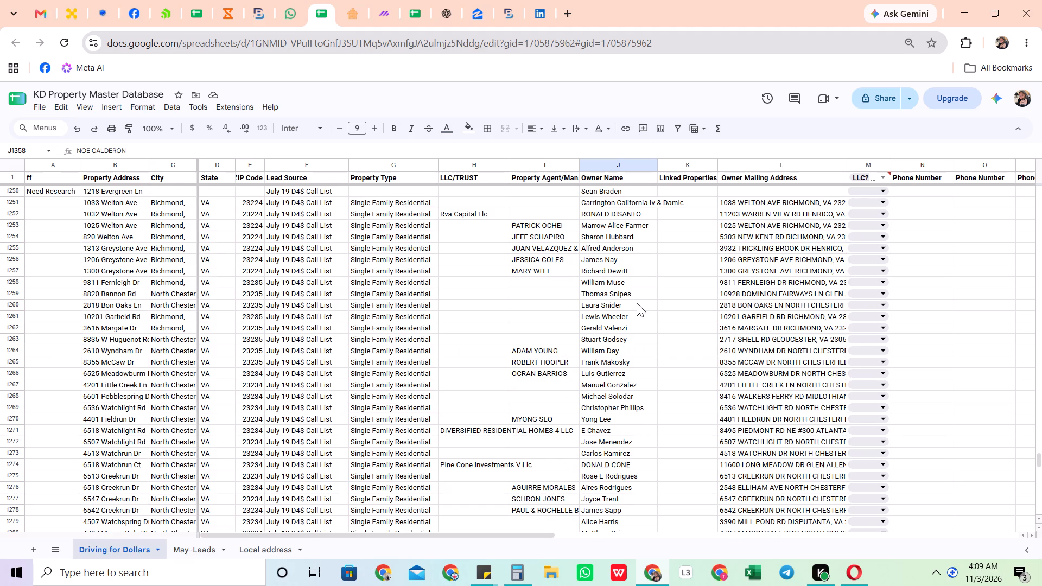
pyautogui.scroll(8, 634, 303)
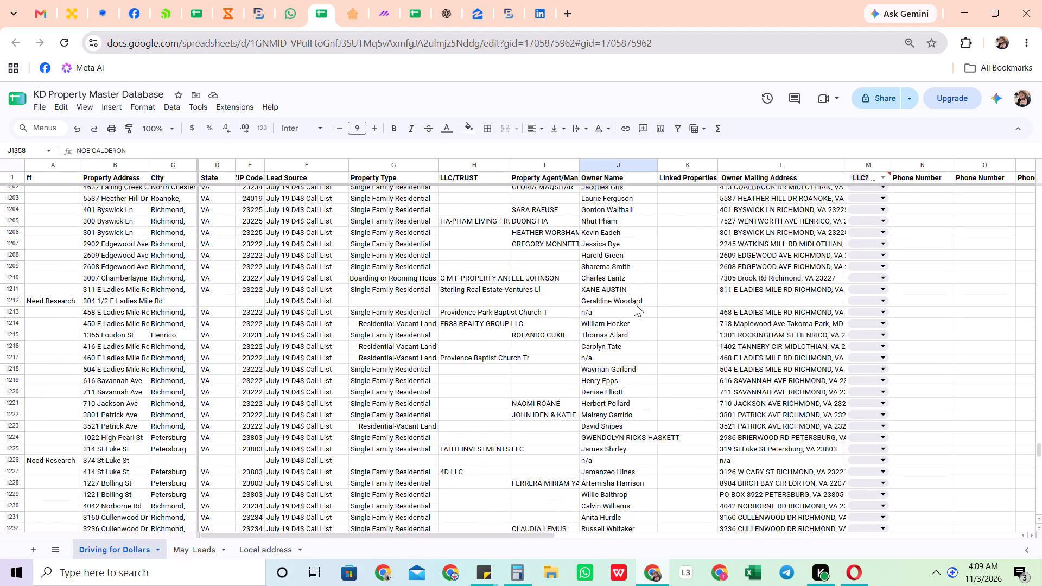
pyautogui.scroll(-13, 634, 303)
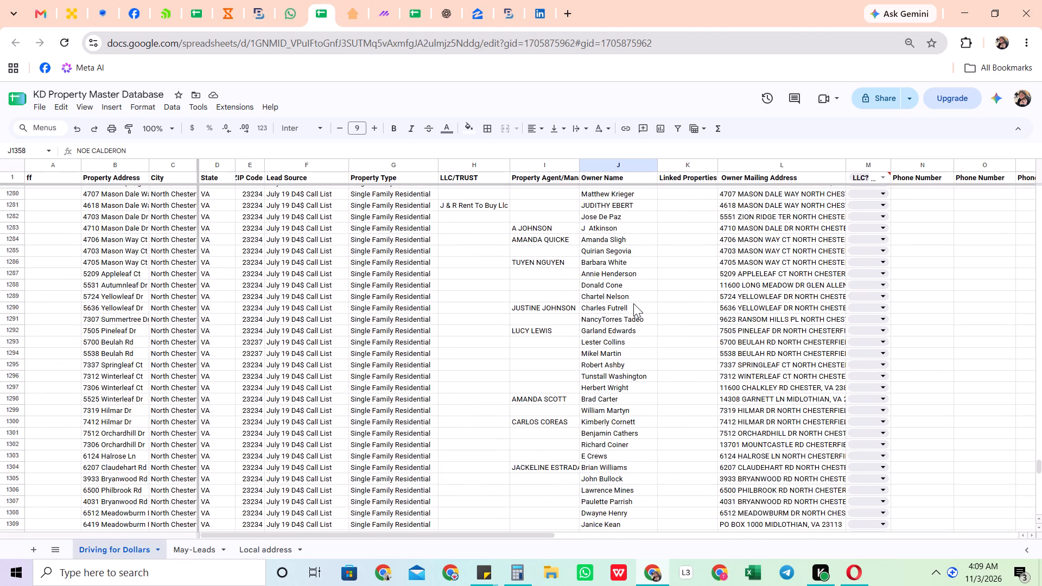
pyautogui.scroll(-13, 633, 303)
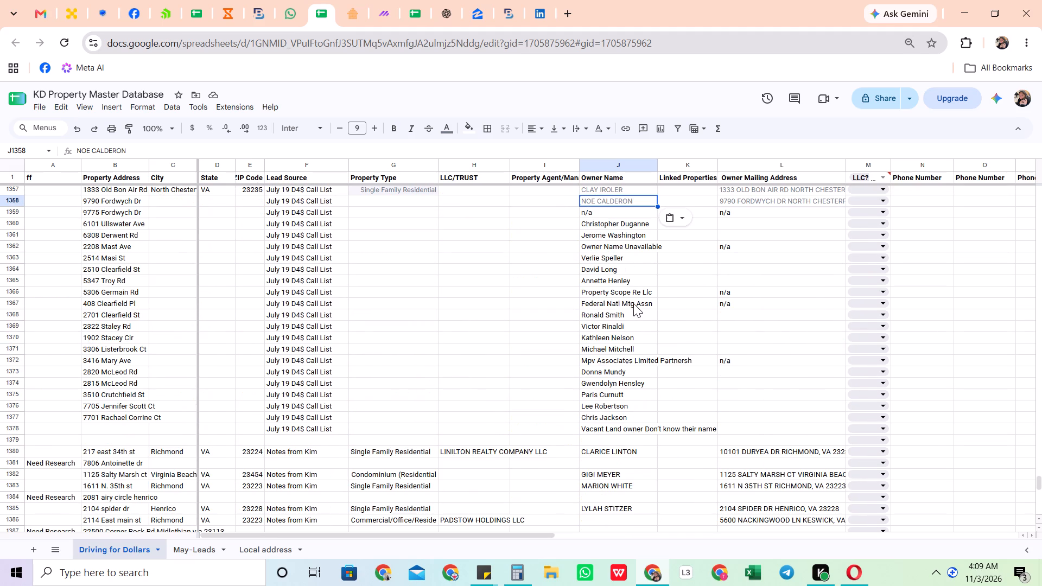
pyautogui.scroll(2, 475, 304)
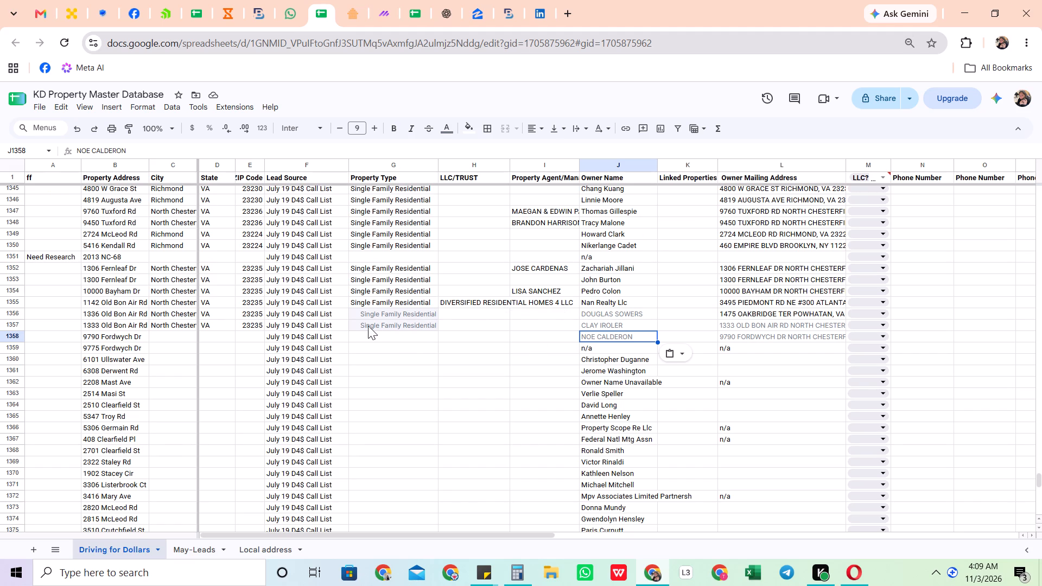
# Copy the Property Type Single Family Residential from row 1355 into the Property Type cells of rows 1356, 1357 and 1358.
pyautogui.click(353, 8)
pyautogui.scroll(3, 377, 281)
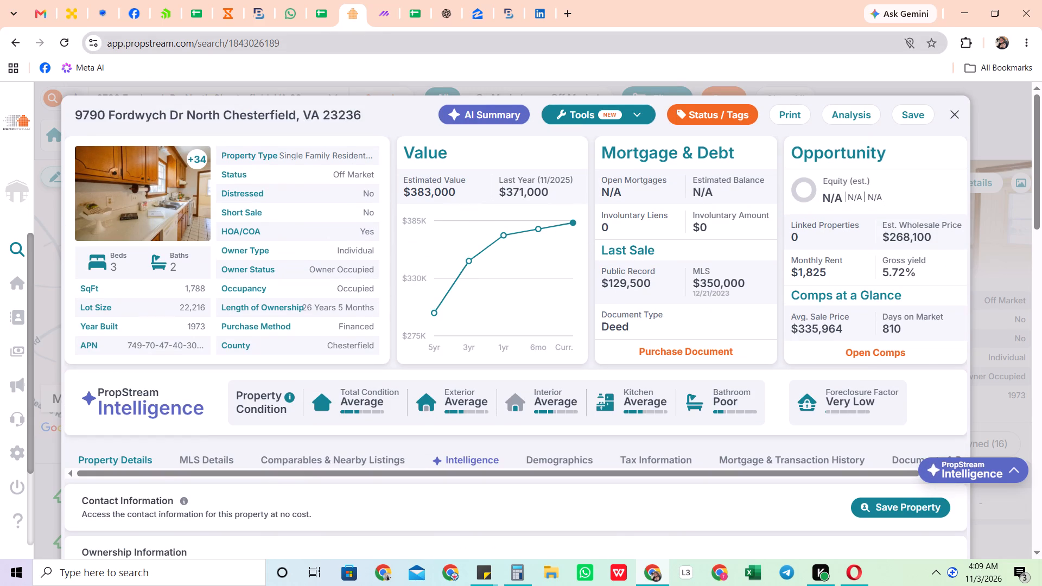
pyautogui.click(406, 10)
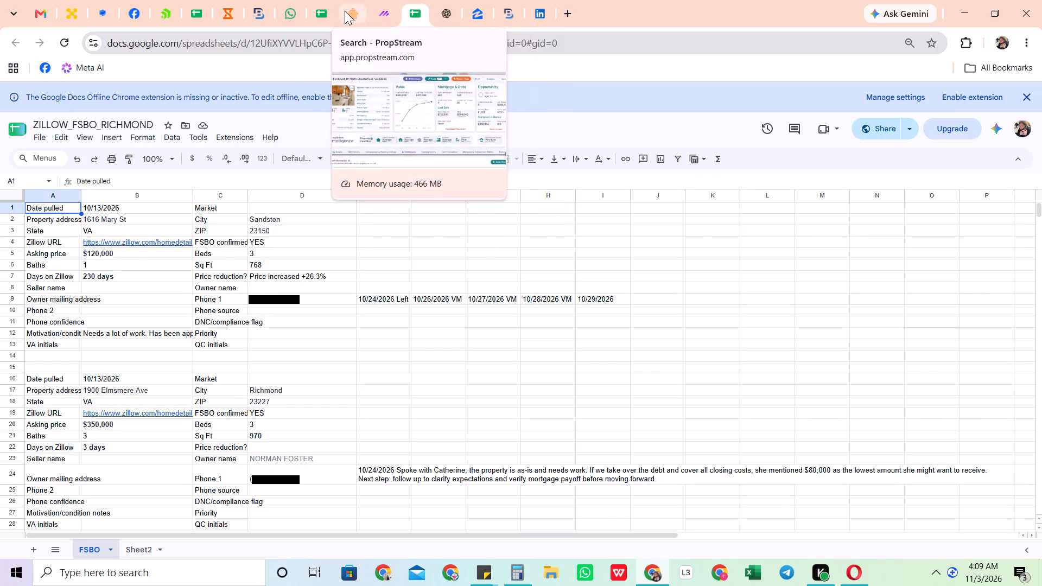
pyautogui.click(325, 20)
pyautogui.click(391, 304)
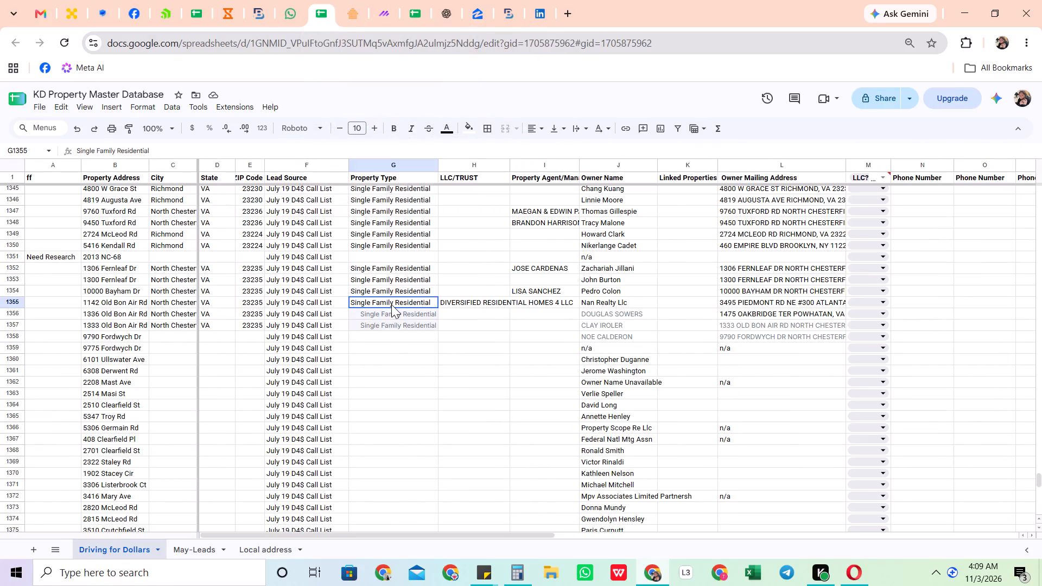
pyautogui.hotkey('ctrl', 'c')
pyautogui.click(395, 315)
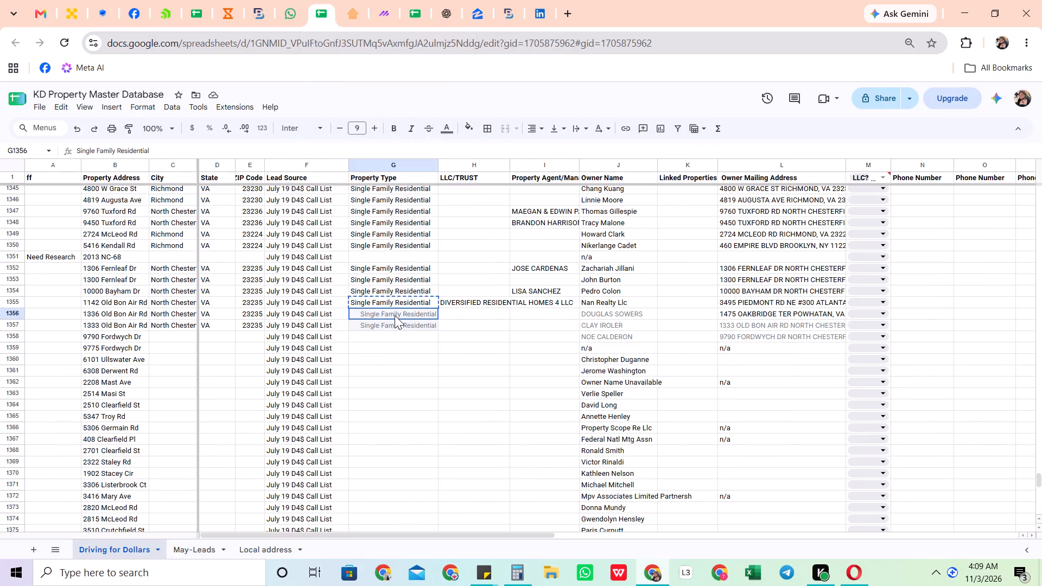
pyautogui.hotkey('ctrl', 'v')
pyautogui.click(401, 328)
pyautogui.hotkey('ctrl', 'v')
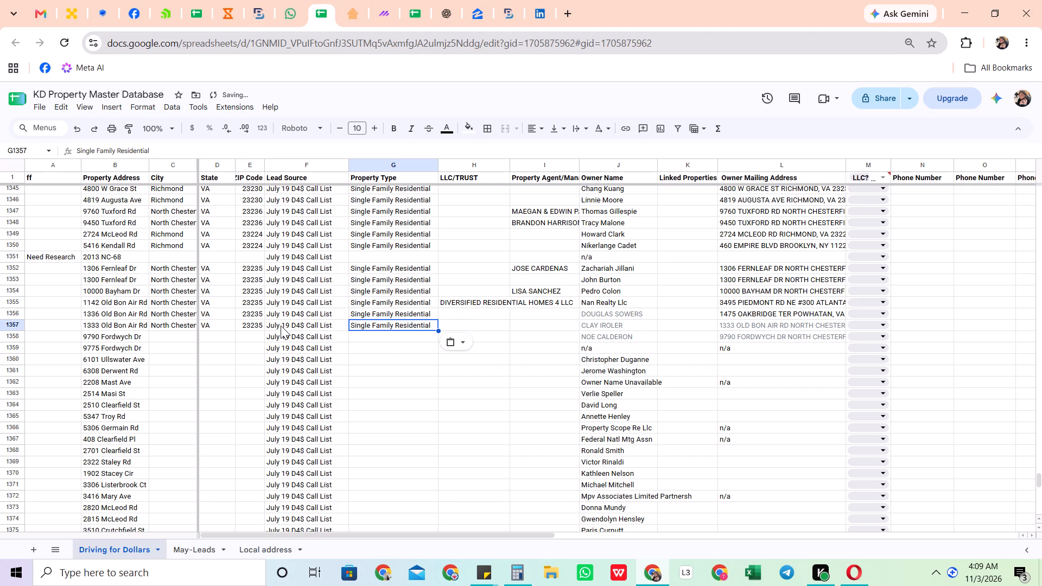
pyautogui.click(368, 337)
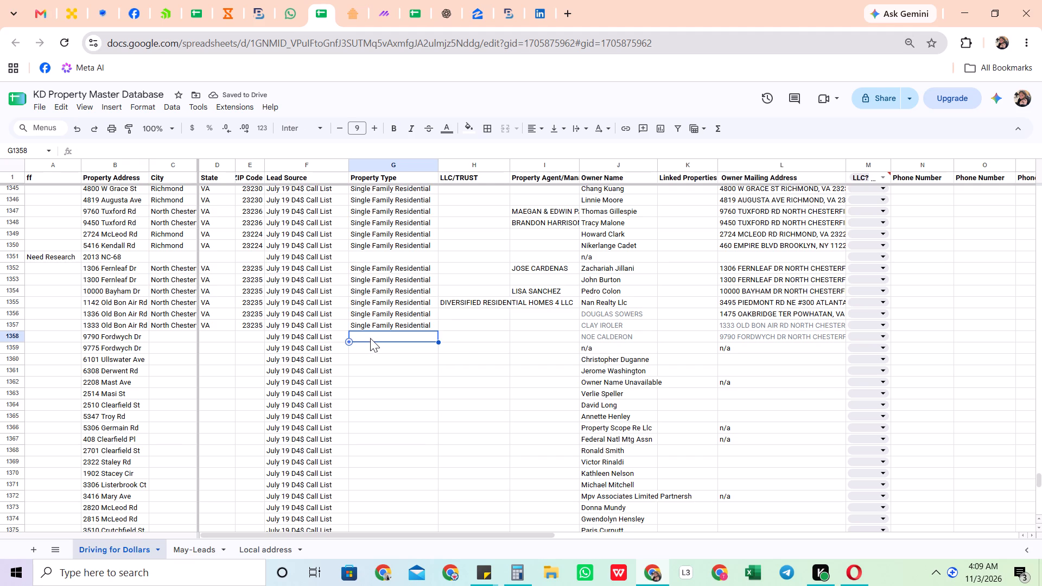
pyautogui.hotkey('ctrl', 'v')
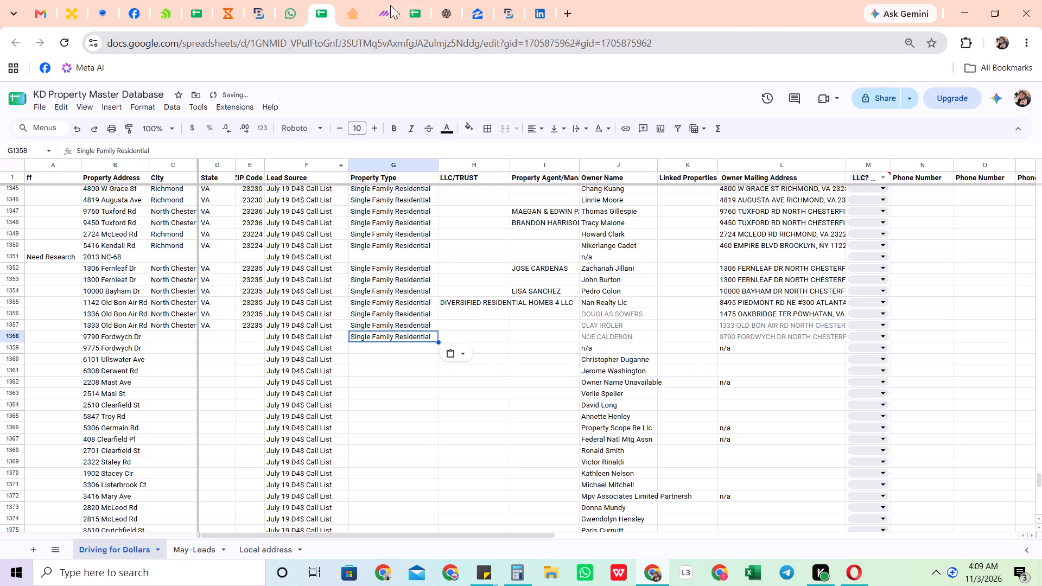
# Check the ZIP code in the PropStream property details and enter 23236 as row 1358's ZIP Code.
pyautogui.click(358, 17)
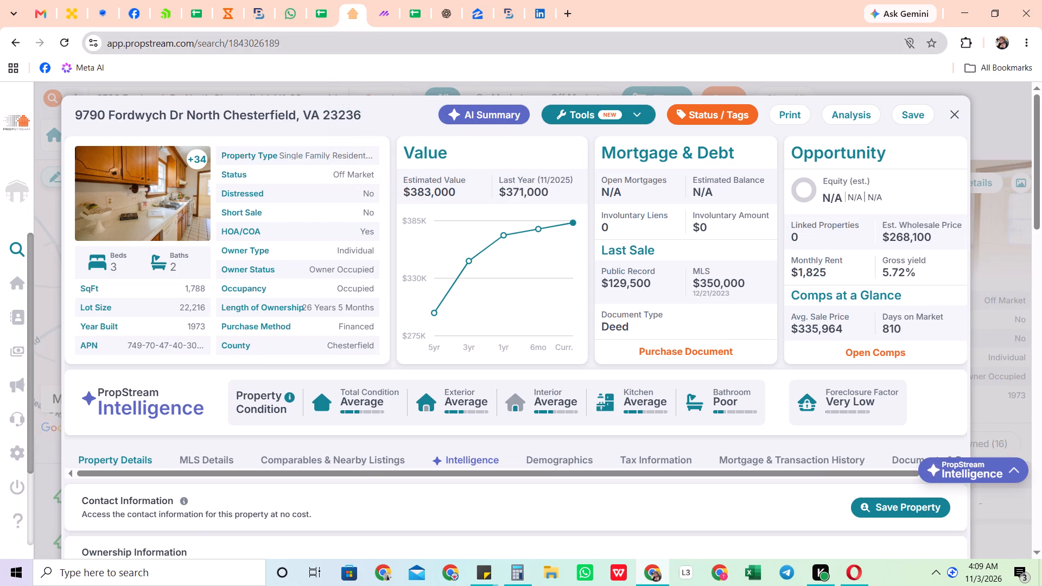
pyautogui.click(312, 17)
pyautogui.click(247, 340)
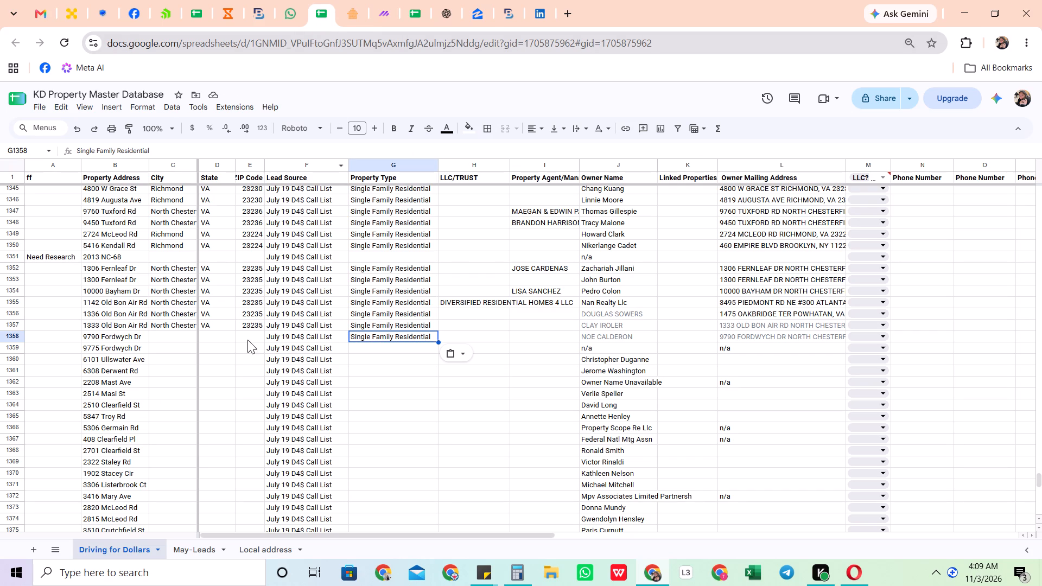
pyautogui.press('2')
pyautogui.press('3')
pyautogui.write('23')
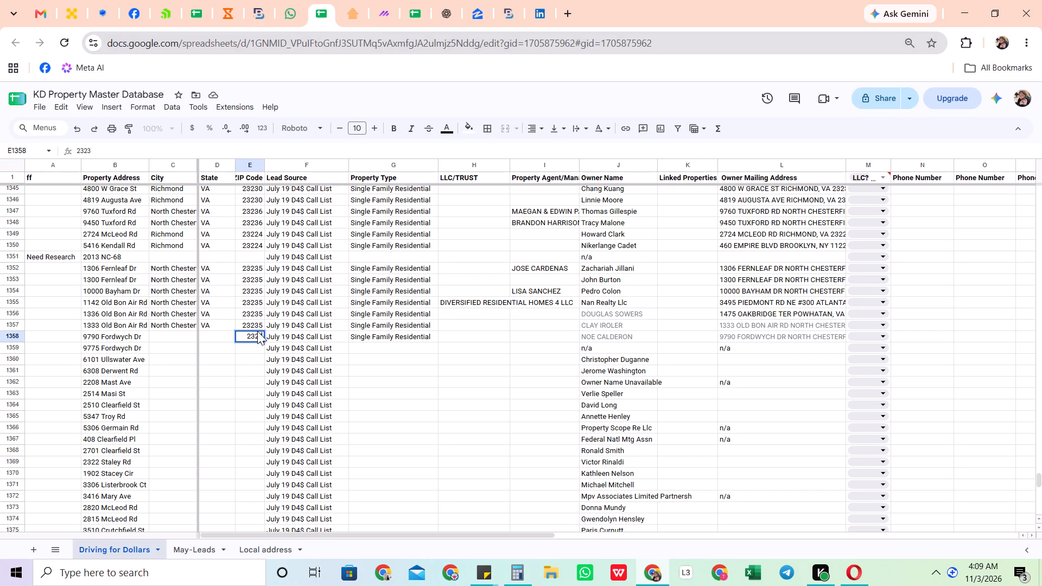
pyautogui.press('6')
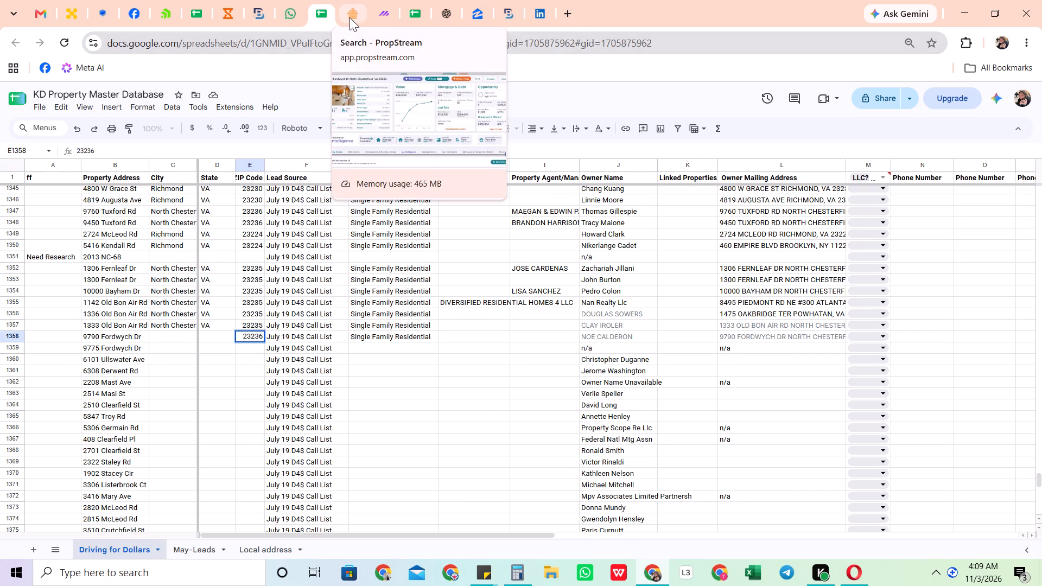
# Fill in row 1358's State as VA and its City as North Chesterfield.
pyautogui.click(350, 17)
pyautogui.click(323, 12)
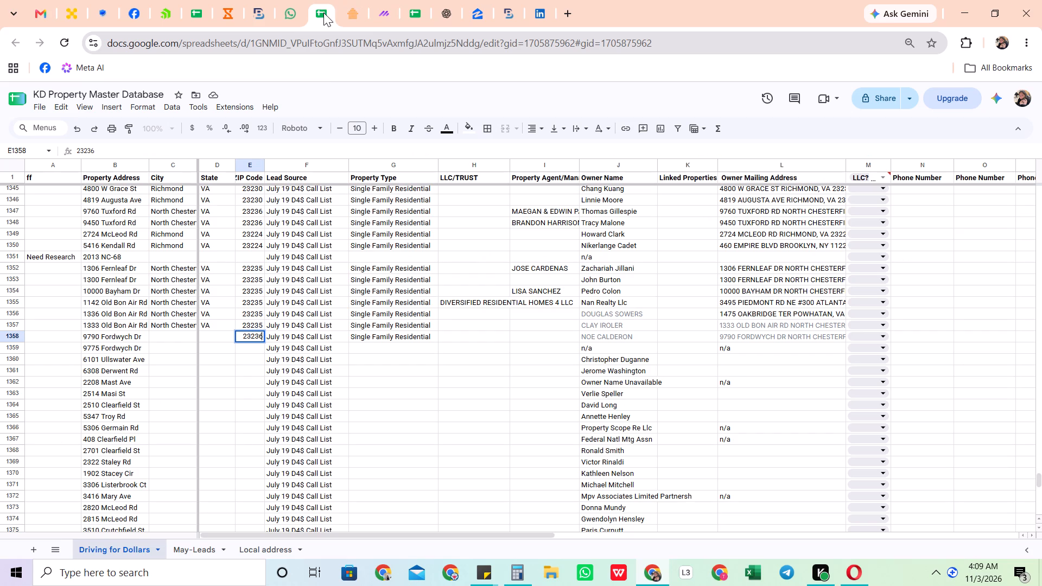
pyautogui.click(211, 335)
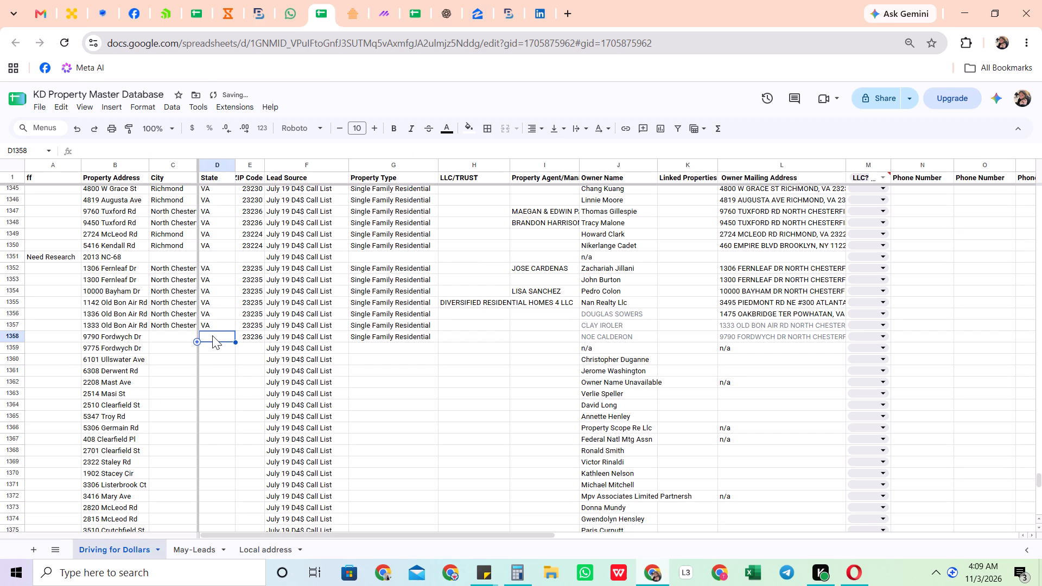
pyautogui.hotkey('shift', 'v')
pyautogui.click(168, 339)
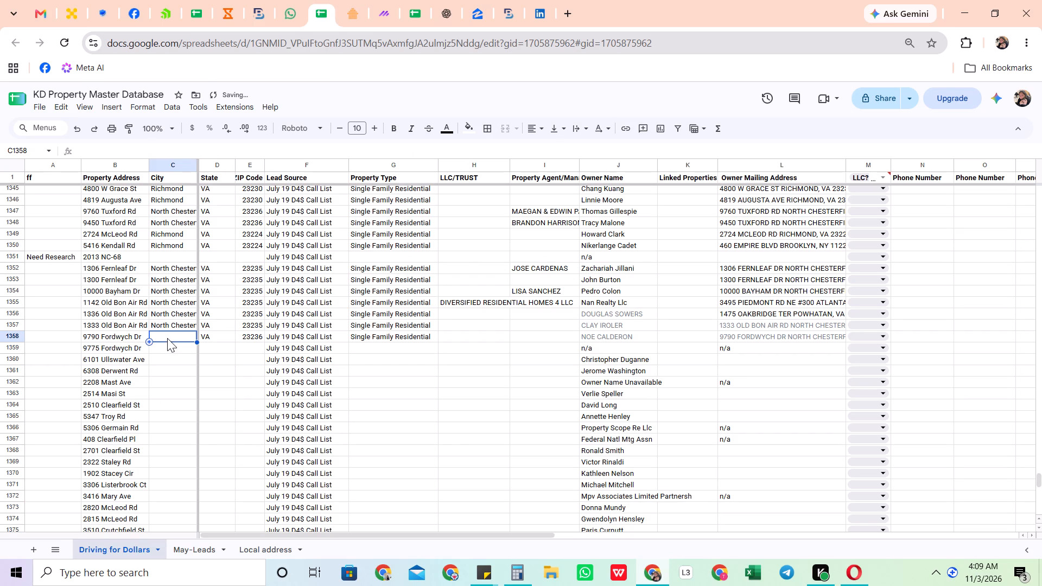
pyautogui.hotkey('shift', 'n')
# Search PropStream for the property address in row 1359 of the KD Property Master Database.
pyautogui.click(133, 348)
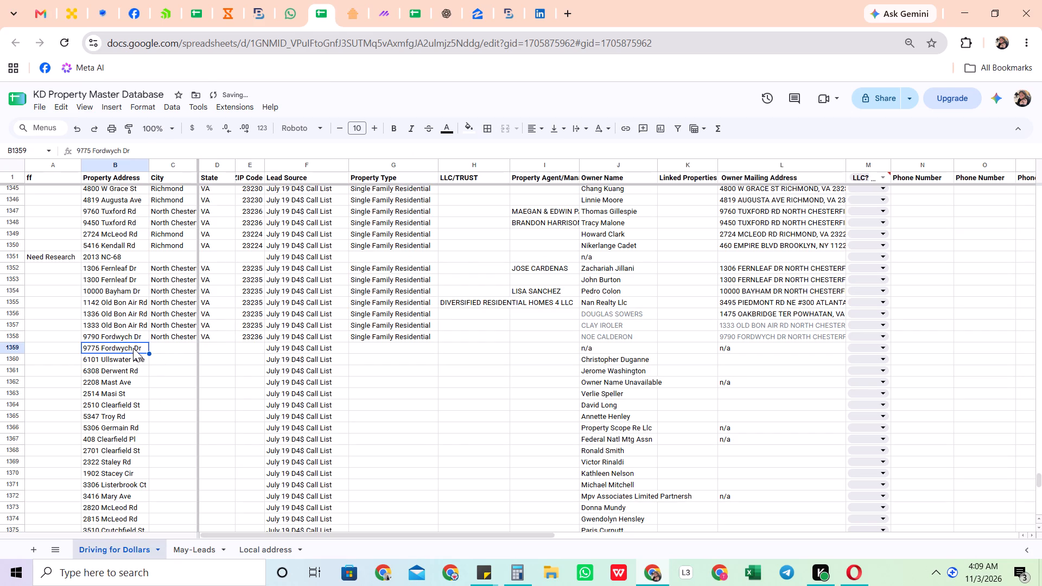
pyautogui.hotkey('ctrl', 'c')
pyautogui.click(411, 11)
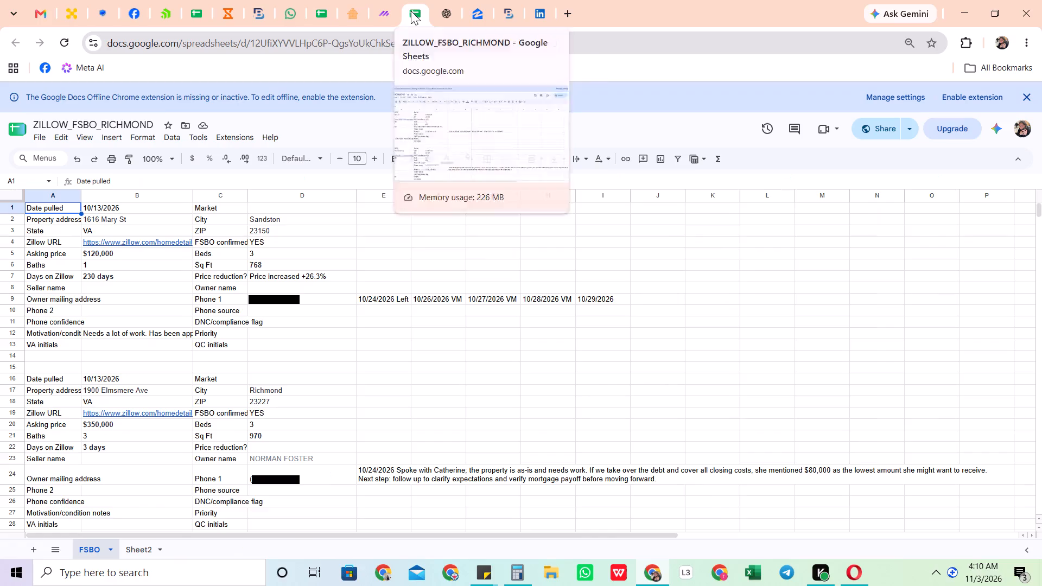
pyautogui.click(357, 15)
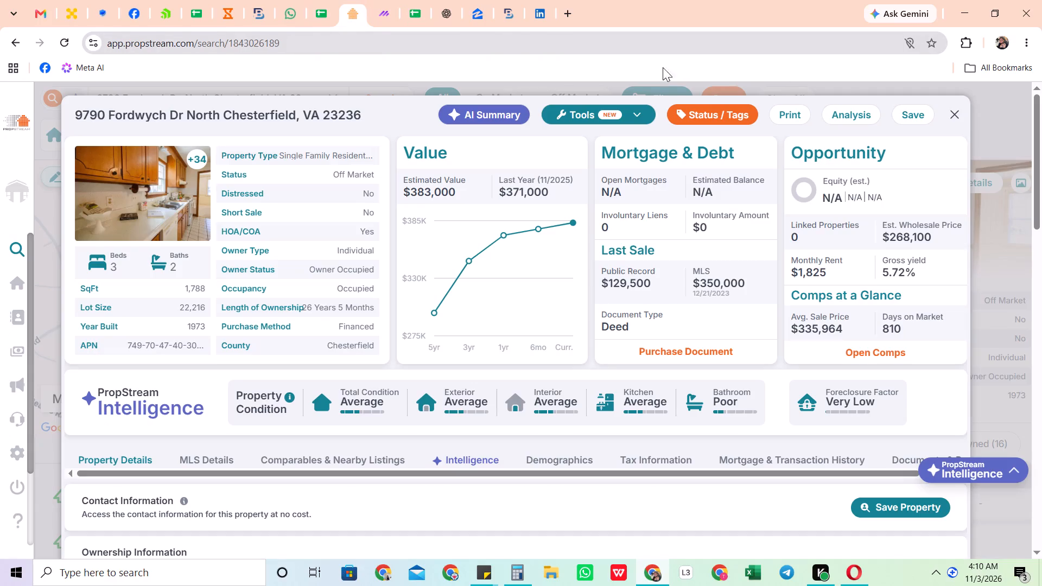
pyautogui.click(956, 114)
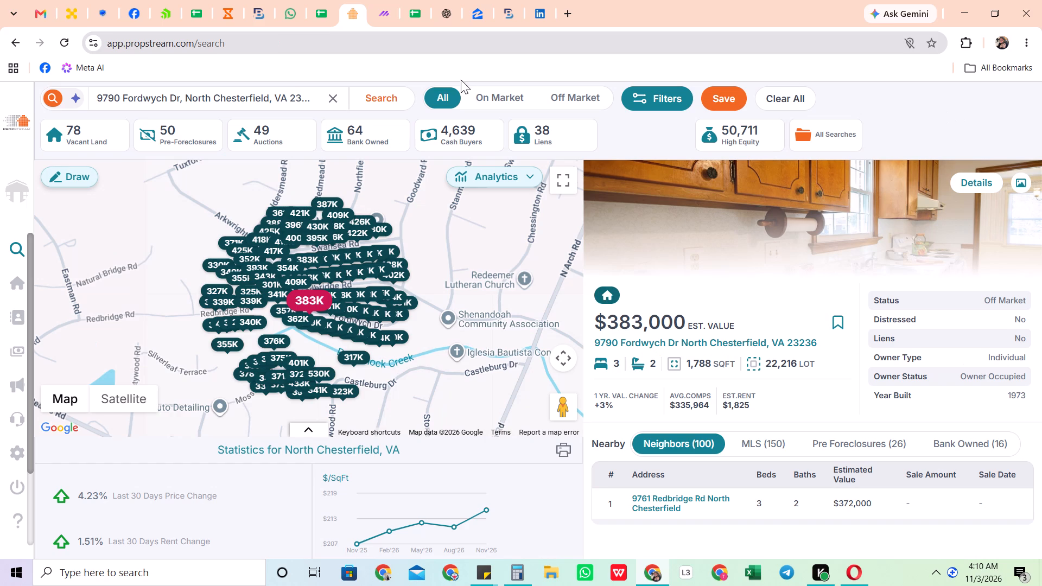
pyautogui.click(334, 95)
pyautogui.click(288, 98)
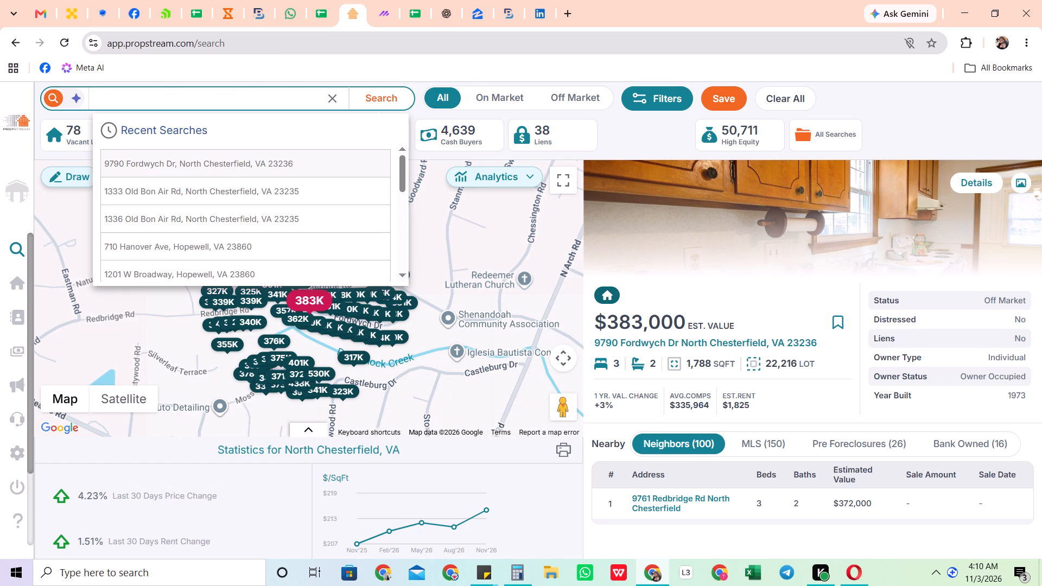
pyautogui.hotkey('ctrl', 'v')
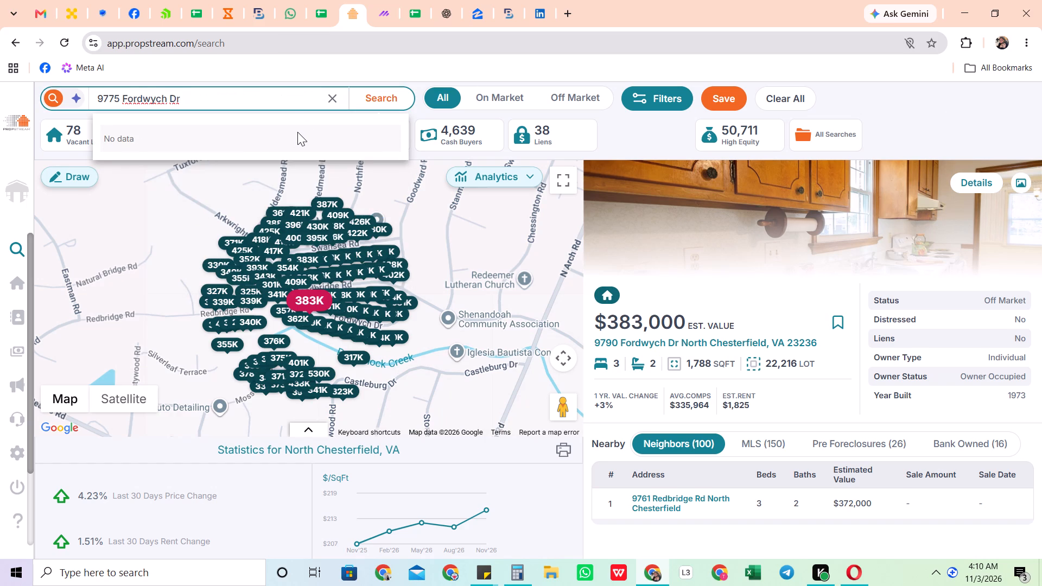
# Shorten the PropStream address query to the house number and "Ford" to look for other matching addresses.
pyautogui.rightClick(153, 103)
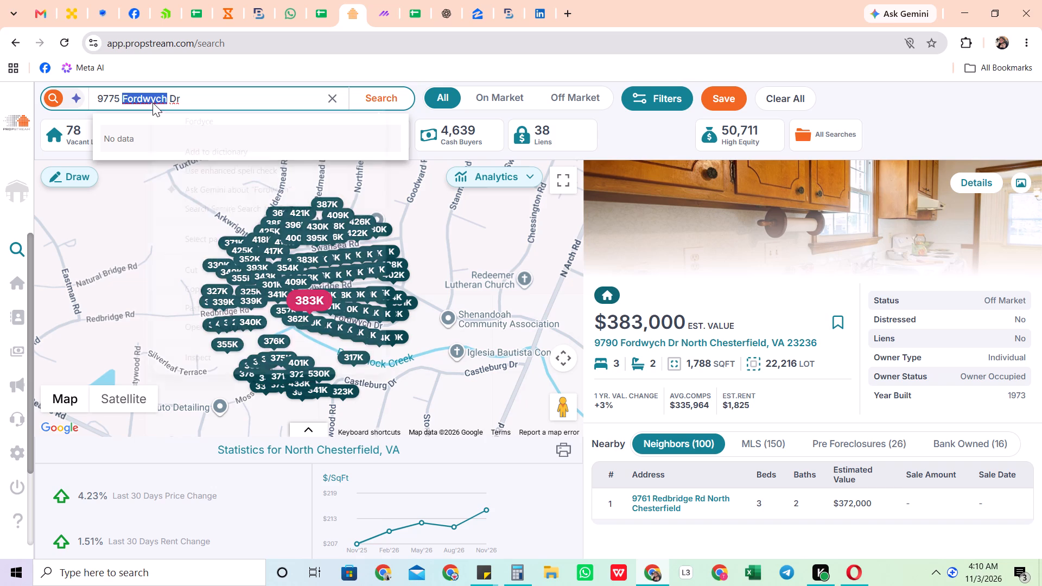
pyautogui.click(231, 95)
pyautogui.press('BackSpace')
pyautogui.press('BackSpace')
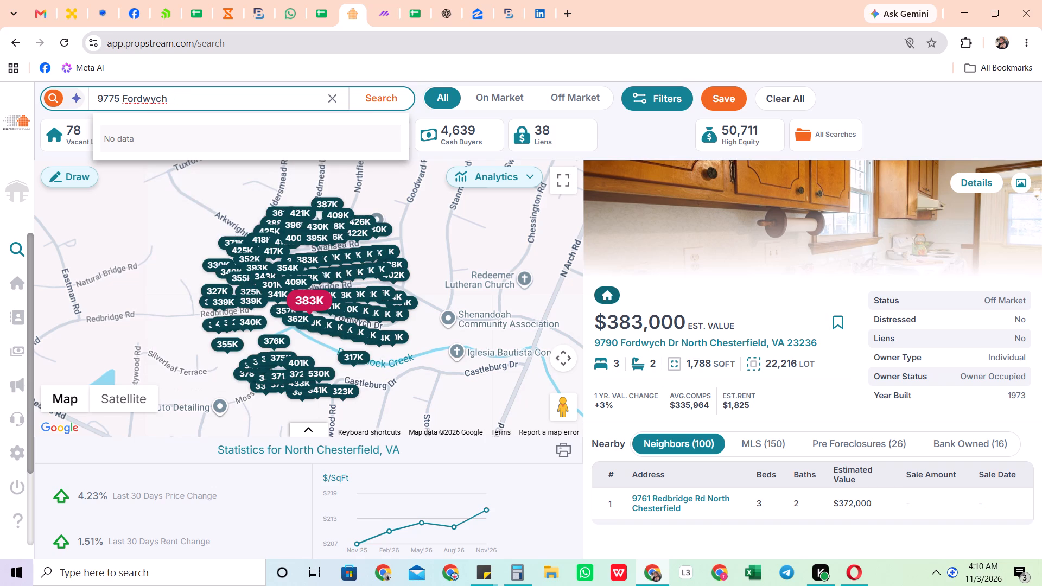
pyautogui.press('BackSpace')
pyautogui.press('BackSpace')
pyautogui.press('BackSpace')
pyautogui.press('BackSpace')
pyautogui.press('BackSpace')
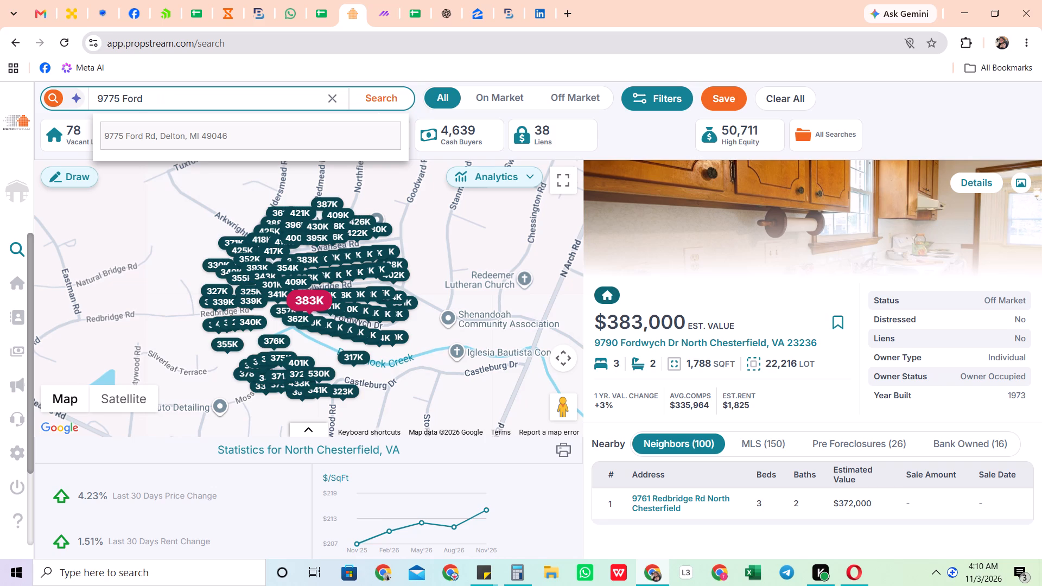
# Search PropStream for row 1360's property address, pick the Richmond, VA 23225 match and open its property details.
pyautogui.click(312, 6)
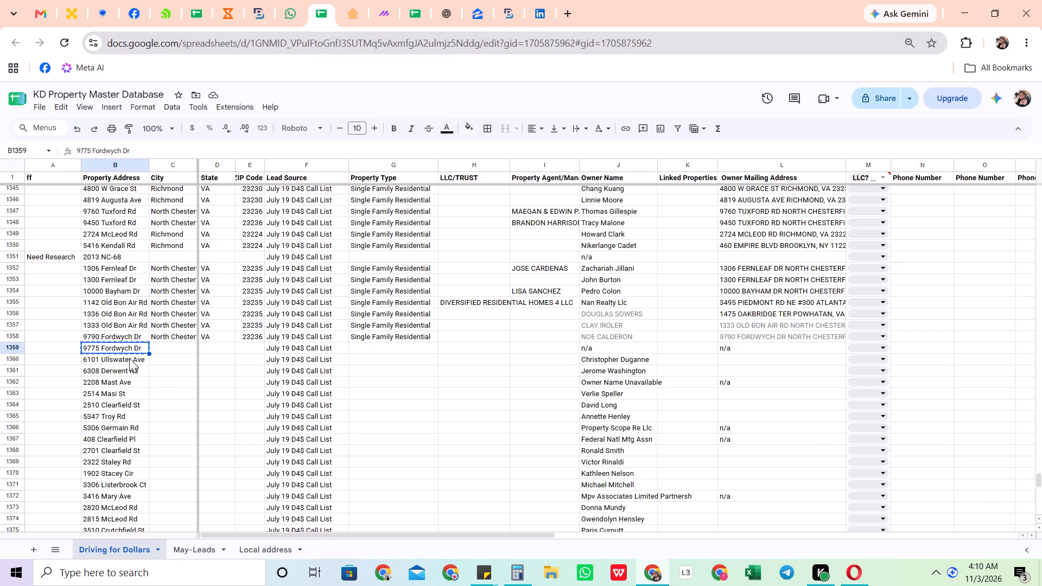
pyautogui.click(127, 358)
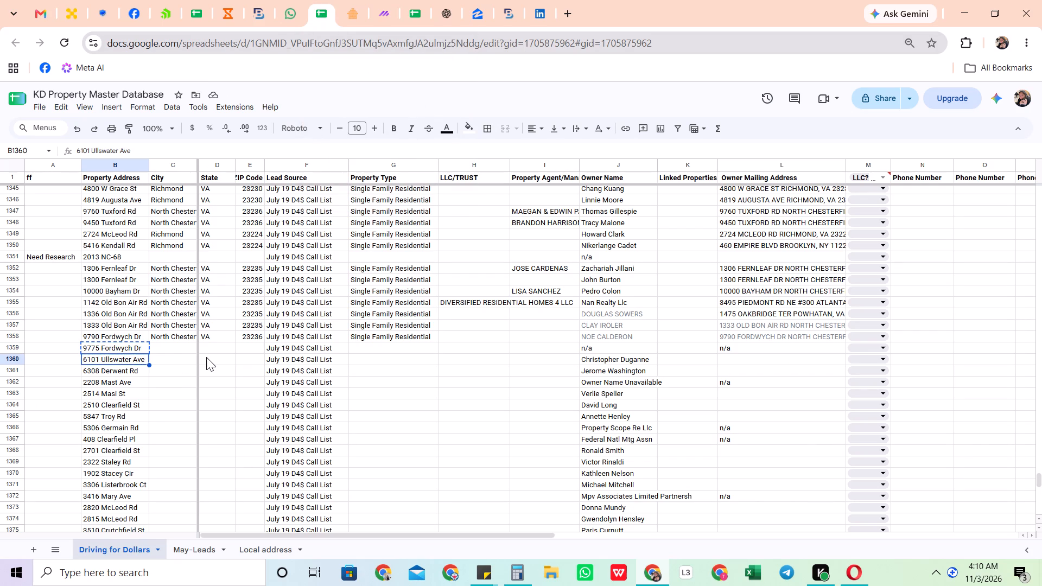
pyautogui.hotkey('ctrl', 'c')
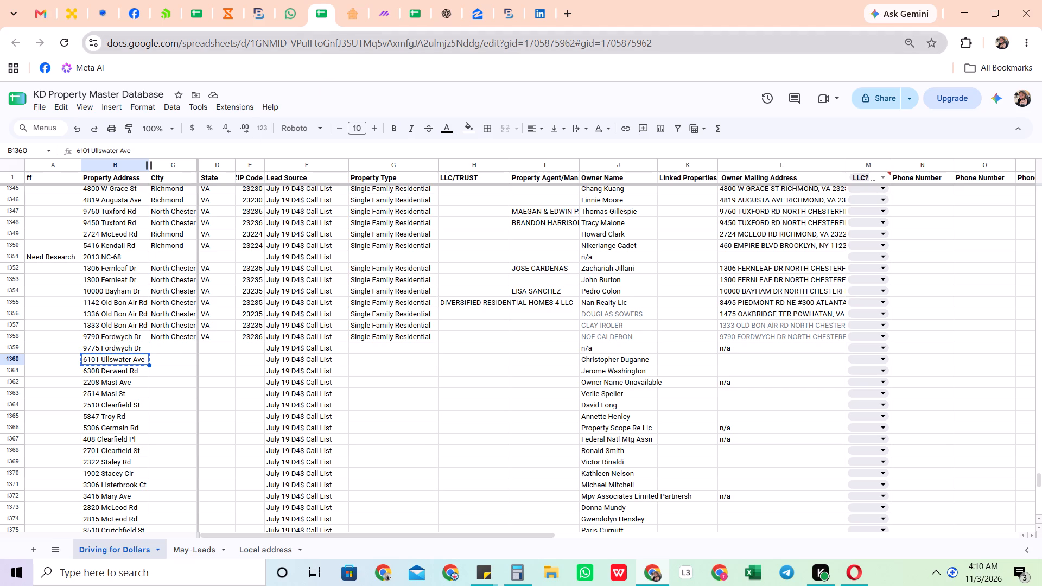
pyautogui.click(355, 16)
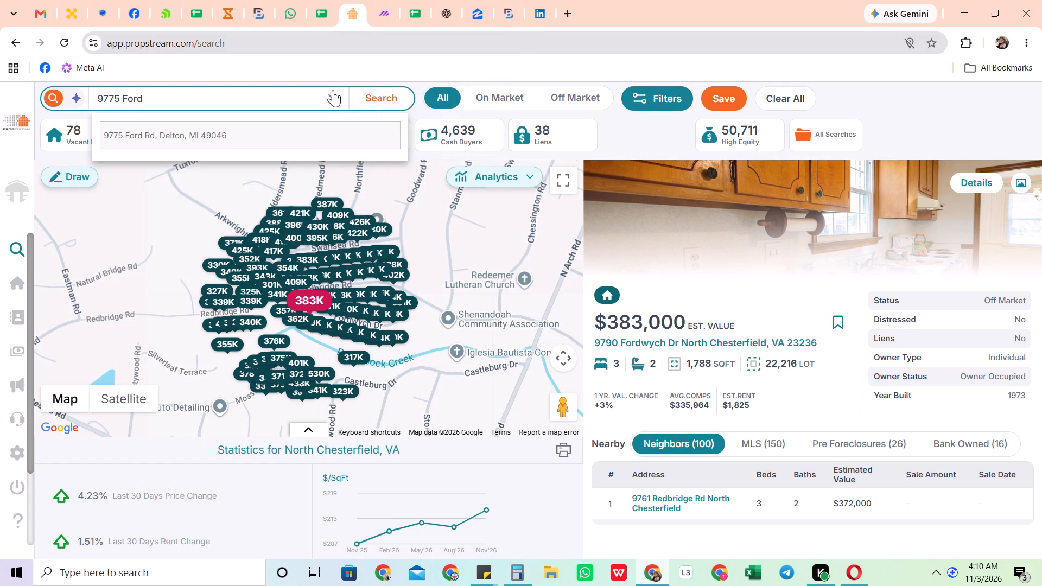
pyautogui.click(335, 91)
pyautogui.click(263, 100)
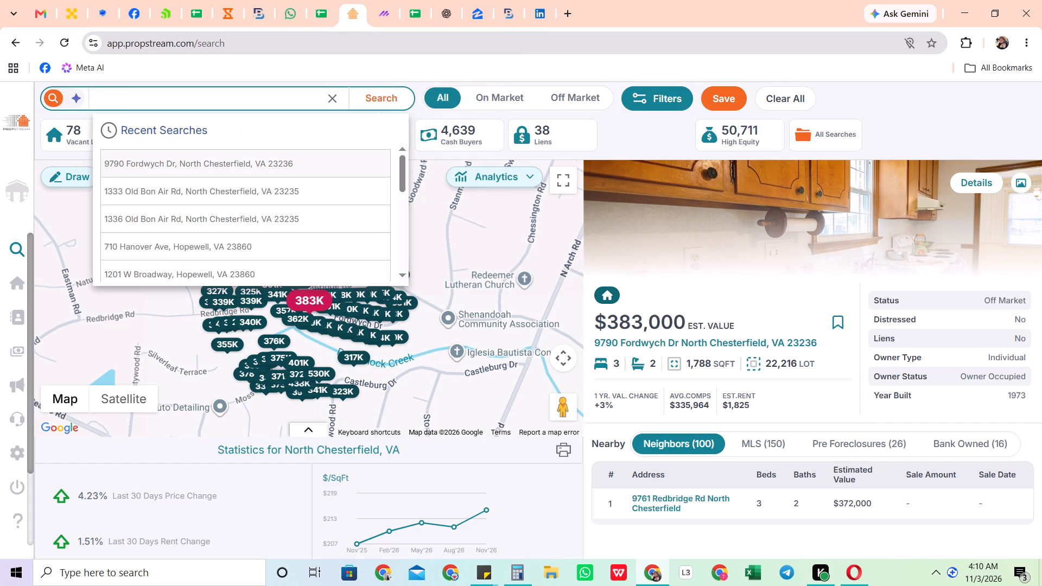
pyautogui.hotkey('ctrl', 'v')
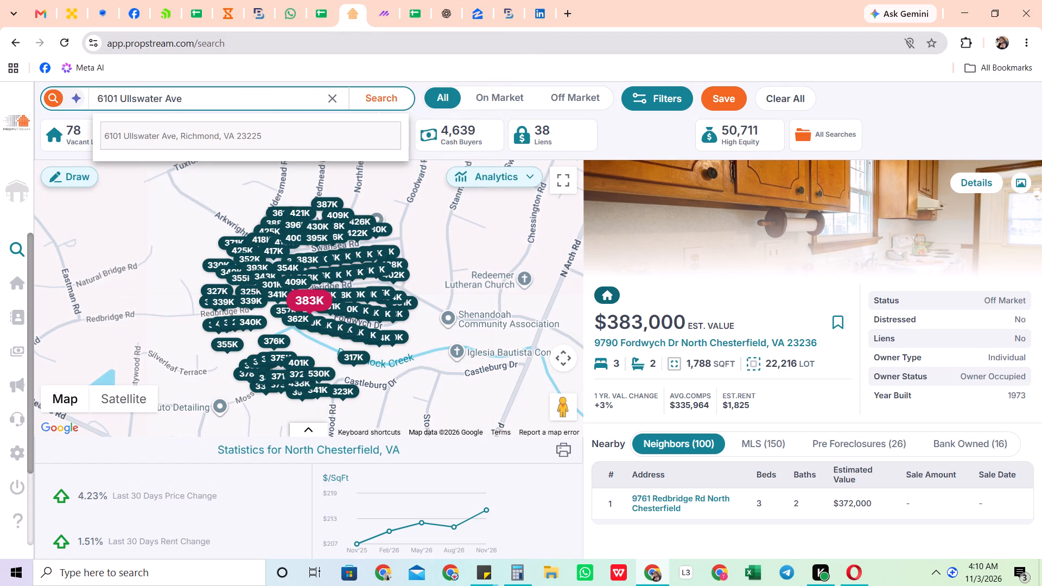
pyautogui.click(258, 135)
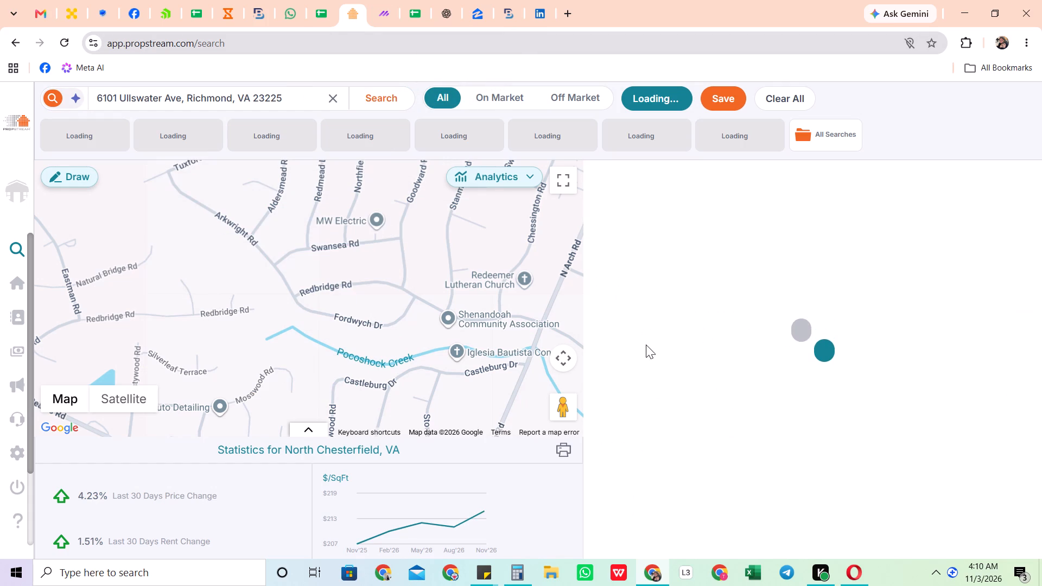
pyautogui.click(669, 339)
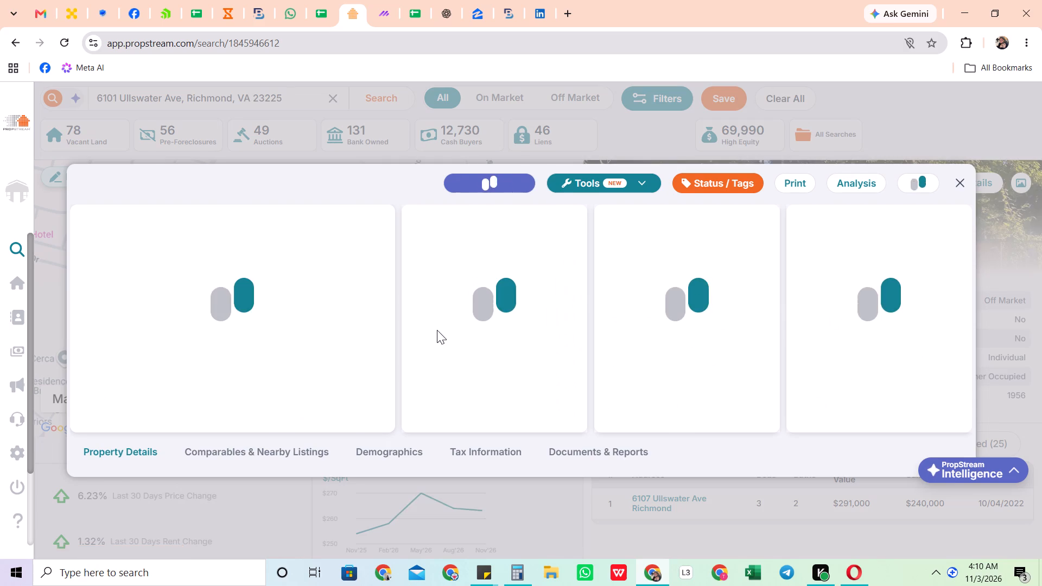
# Open the owner's linked mailing address in a new tab and copy the Mailing Care of Name into row 1359's Owner Name.
pyautogui.scroll(-1, 437, 377)
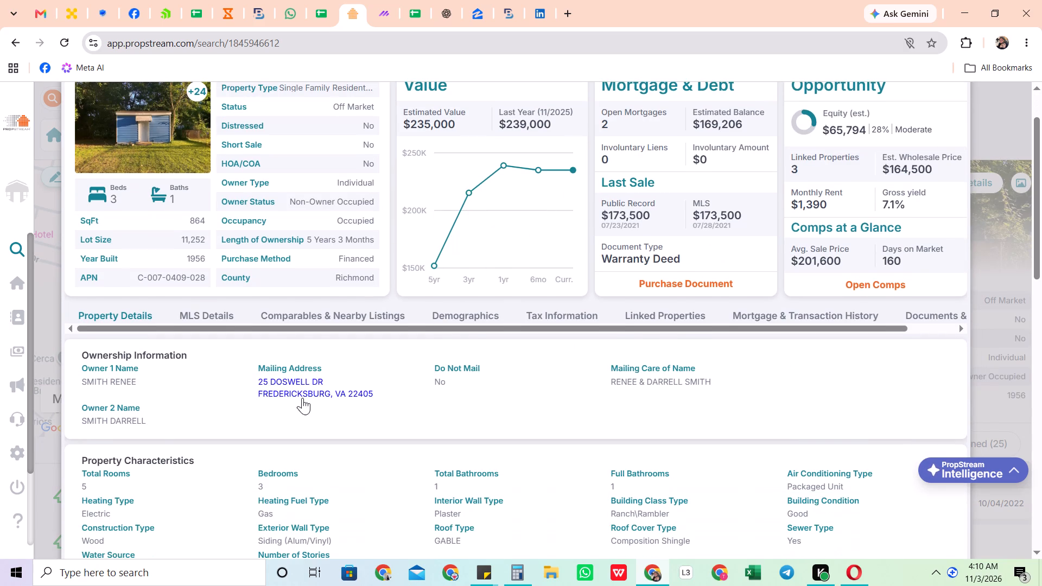
pyautogui.click(298, 393)
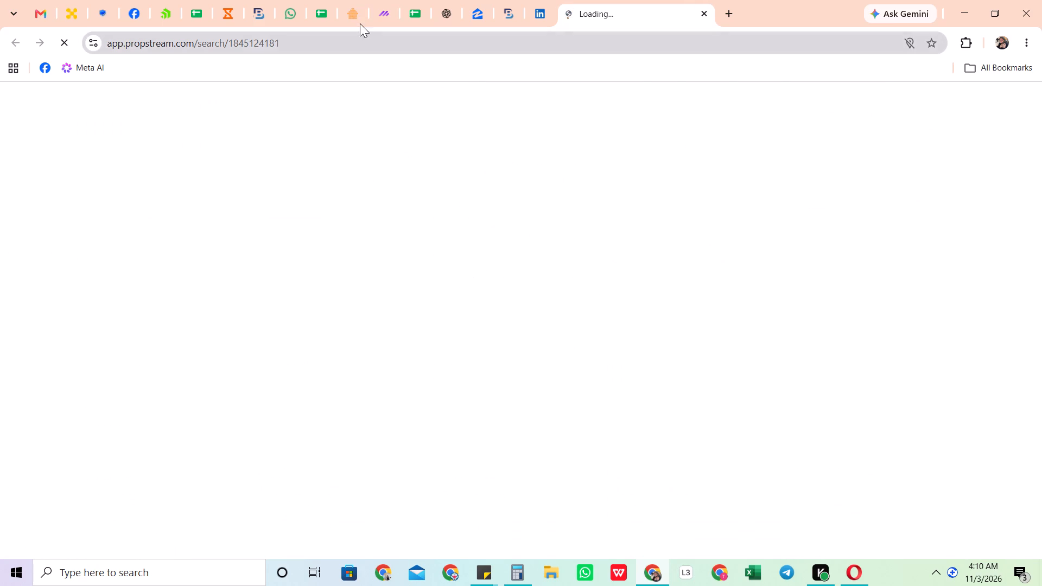
pyautogui.click(357, 11)
pyautogui.moveTo(613, 432); pyautogui.dragTo(656, 432)
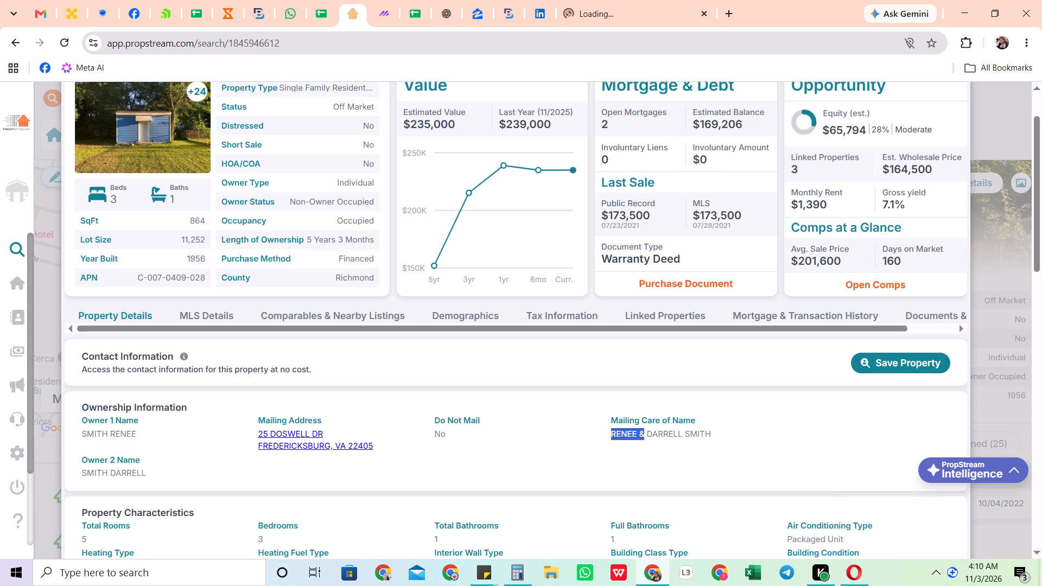
pyautogui.moveTo(656, 432); pyautogui.dragTo(711, 432)
pyautogui.hotkey('ctrl', 'c')
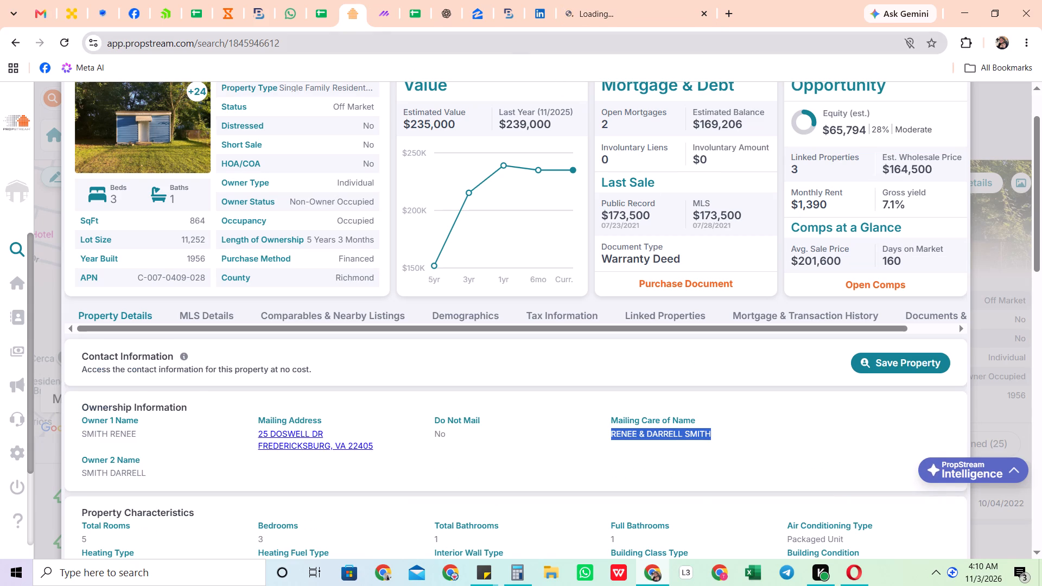
pyautogui.click(318, 18)
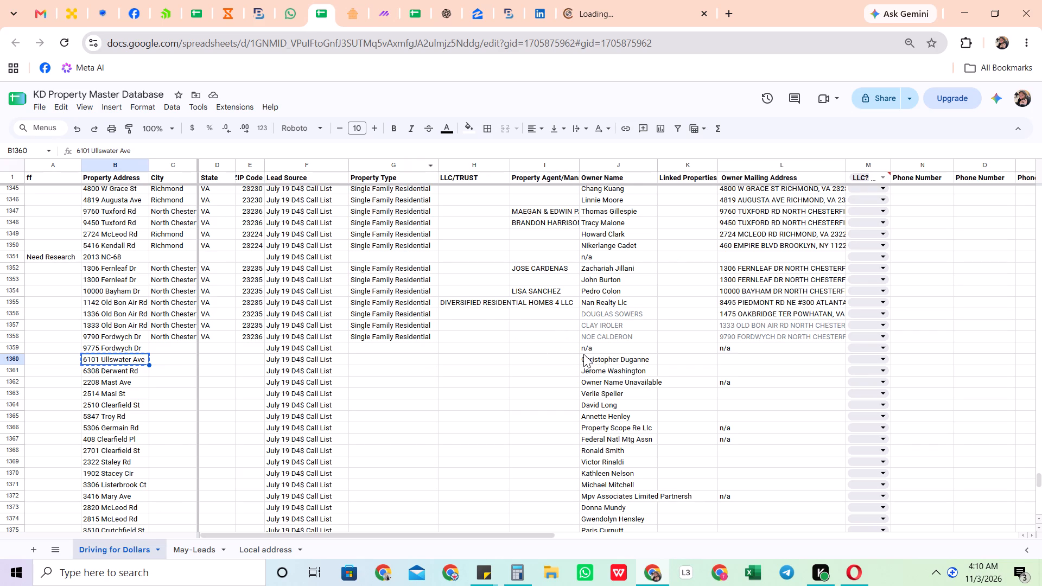
pyautogui.click(598, 350)
pyautogui.hotkey('ctrl', 'v')
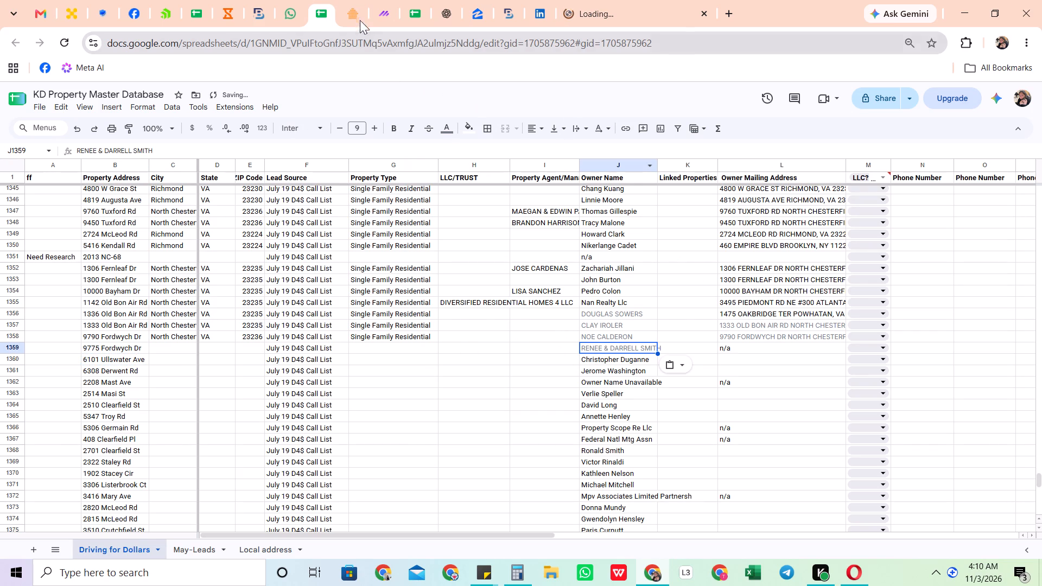
# Copy the Mailing Address from the linked Fredericksburg property's PropStream details into row 1359's Owner Mailing Address.
pyautogui.click(353, 8)
pyautogui.click(599, 15)
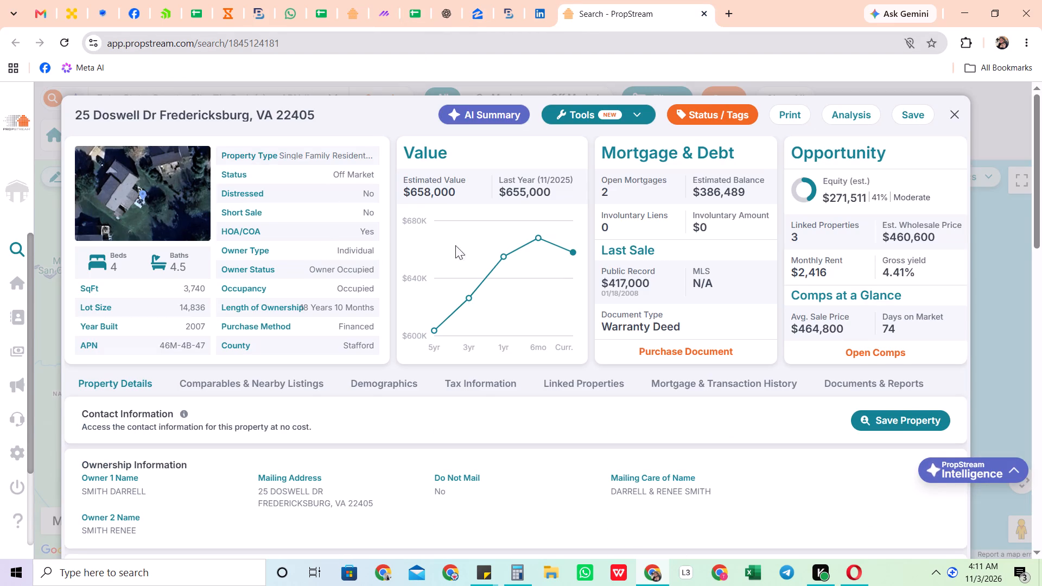
pyautogui.moveTo(254, 491); pyautogui.dragTo(361, 502)
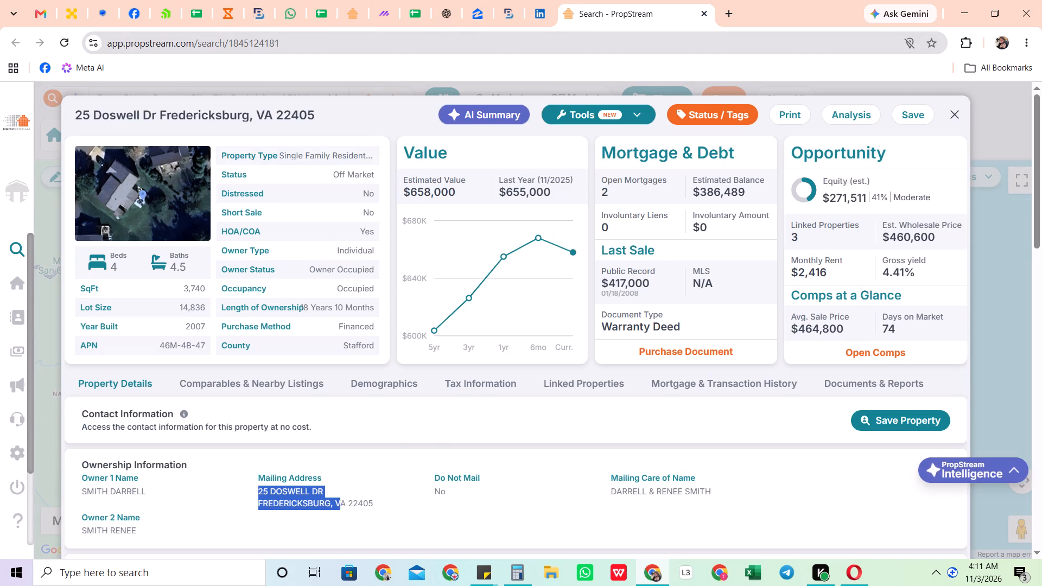
pyautogui.moveTo(361, 502); pyautogui.dragTo(386, 505)
pyautogui.hotkey('ctrl', 'c')
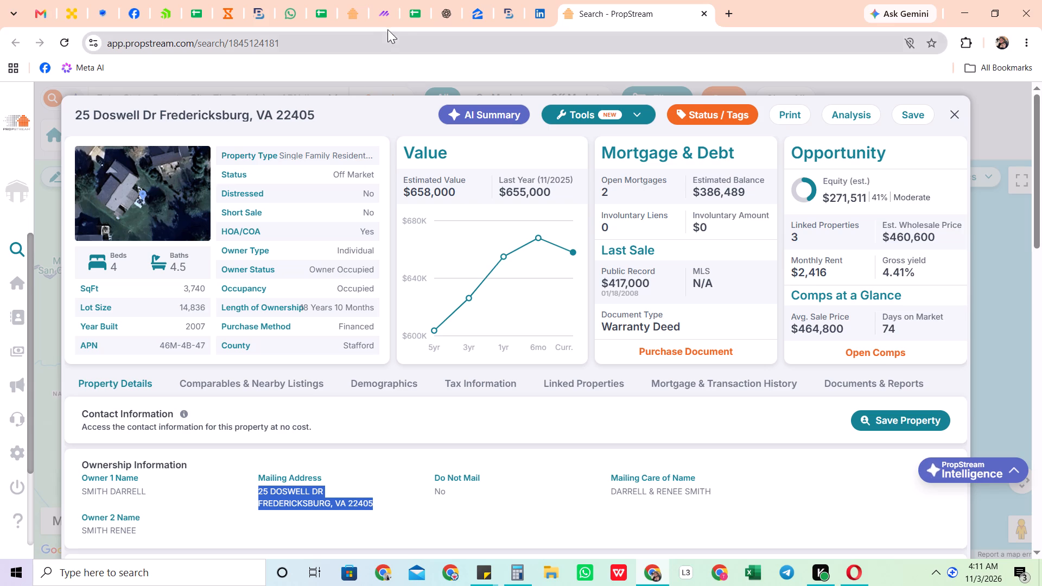
pyautogui.click(321, 11)
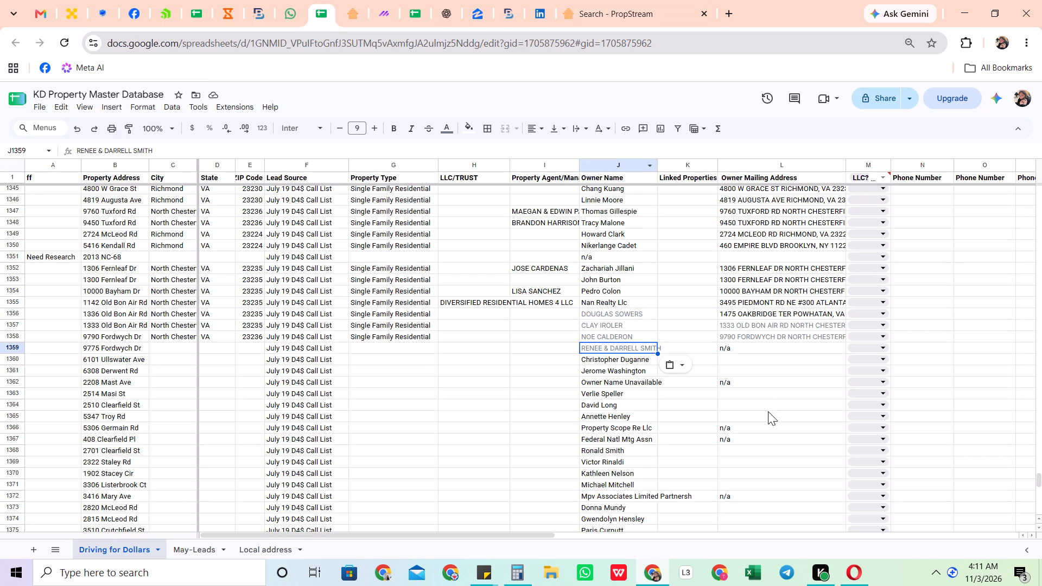
pyautogui.click(741, 348)
pyautogui.hotkey('ctrl', 'v')
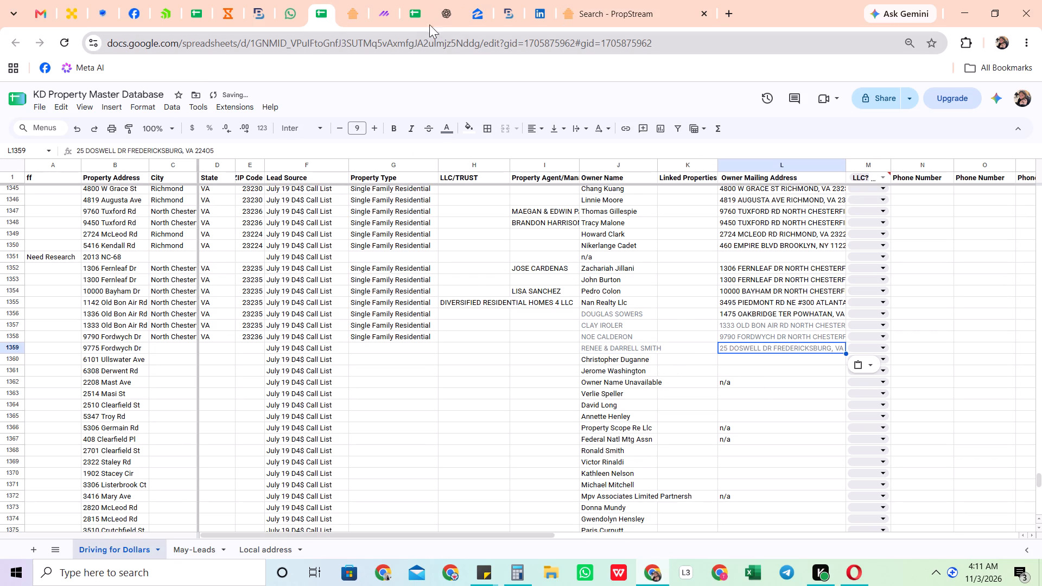
# Check the location and Property Type in PropStream's details for row 1360's property, and return to the database.
pyautogui.click(337, 11)
pyautogui.click(346, 11)
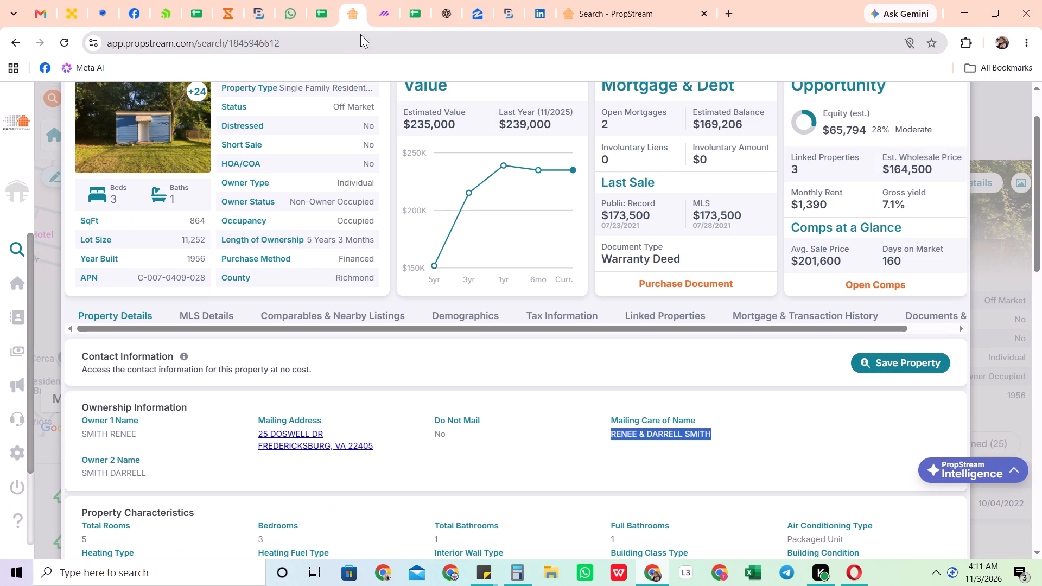
pyautogui.scroll(2, 341, 233)
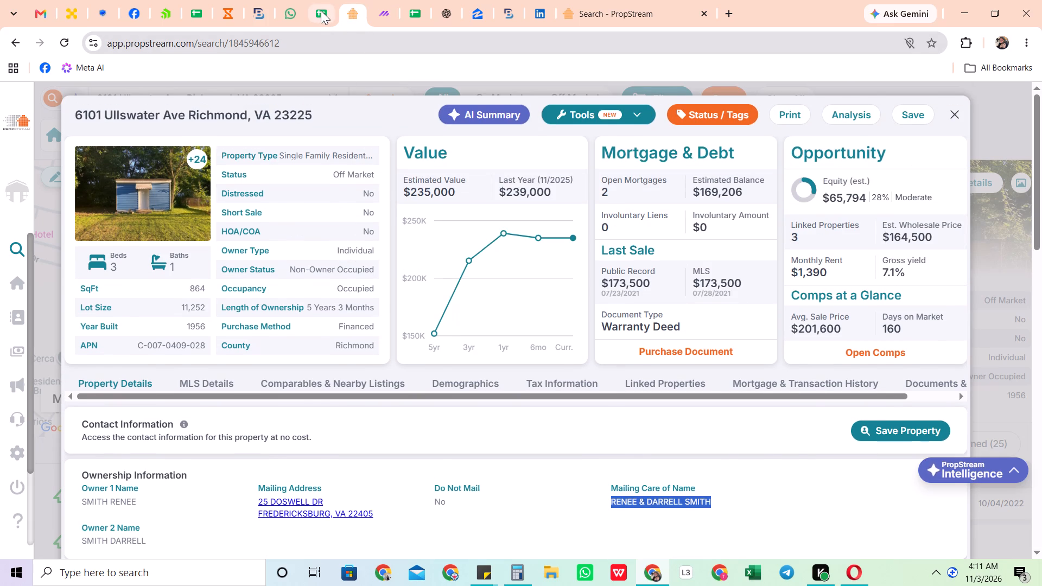
pyautogui.click(321, 10)
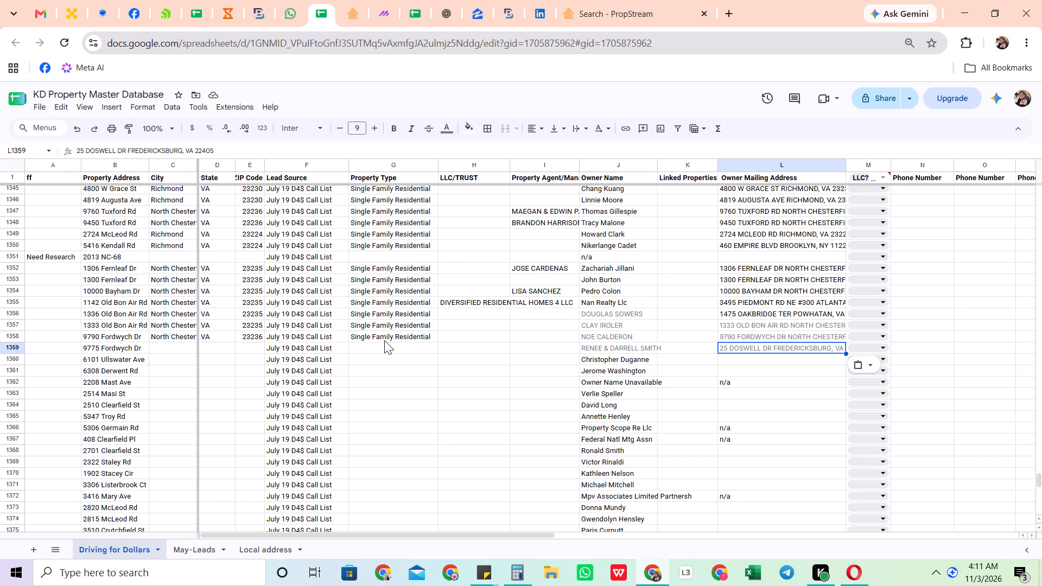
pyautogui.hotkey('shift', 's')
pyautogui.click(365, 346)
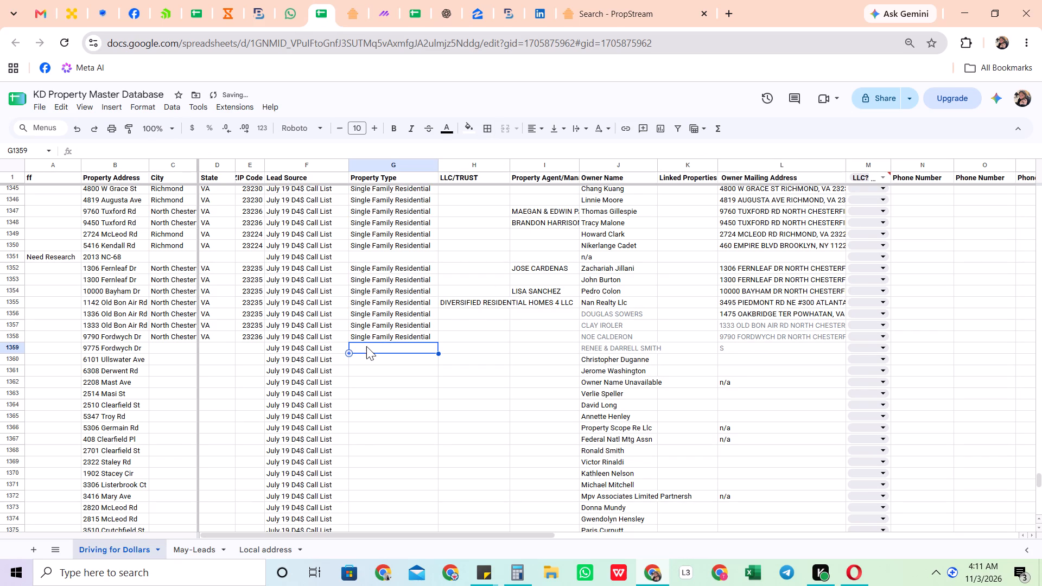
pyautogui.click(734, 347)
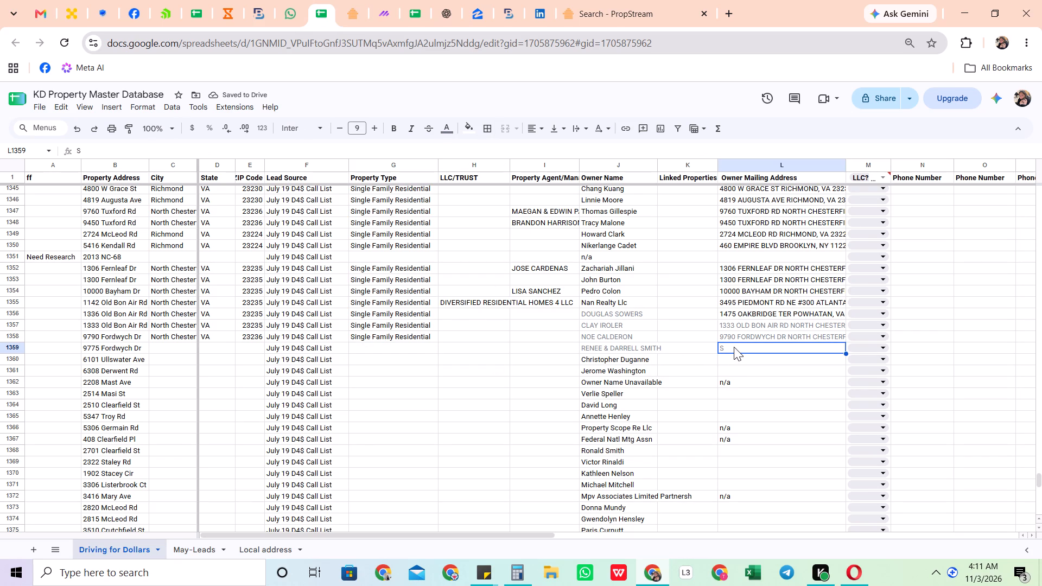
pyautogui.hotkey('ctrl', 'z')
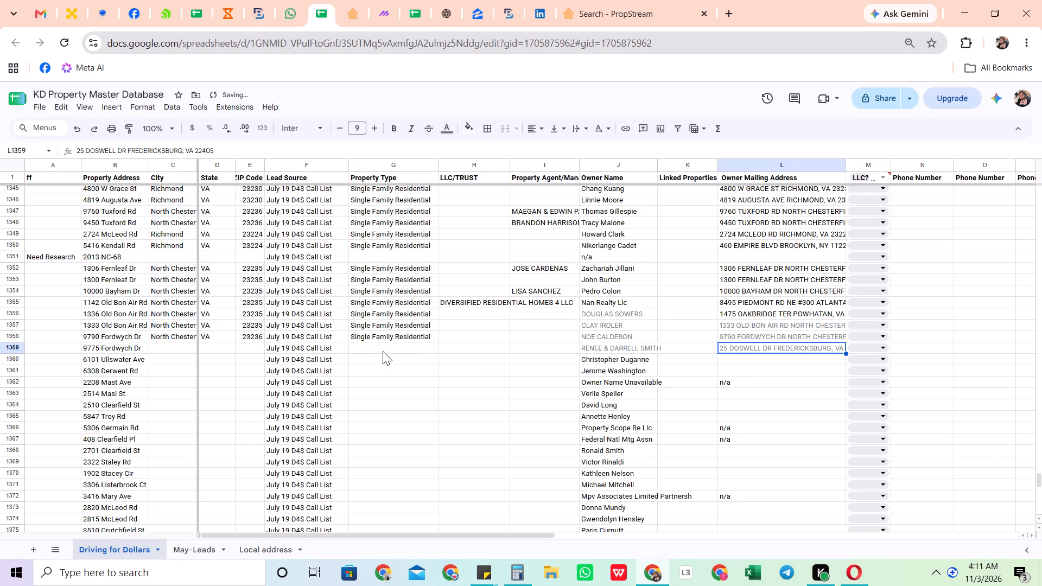
# Set row 1359's Property Type to Single Family Residential.
pyautogui.click(383, 351)
pyautogui.hotkey('shift', 's')
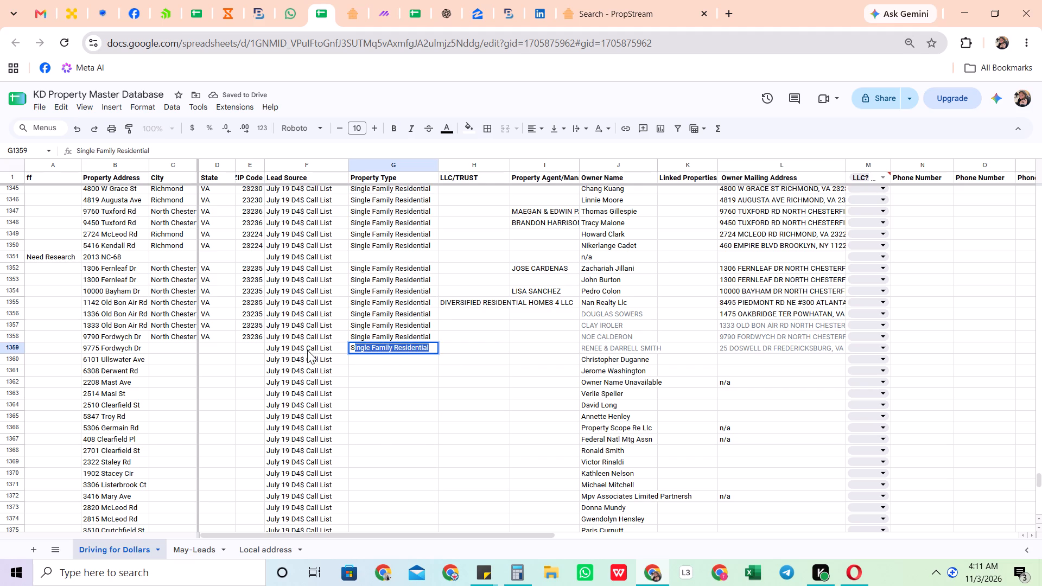
# Check the location in PropStream, and fill row 1359's ZIP Code with 23225, State with VA and City with Richmond.
pyautogui.click(352, 18)
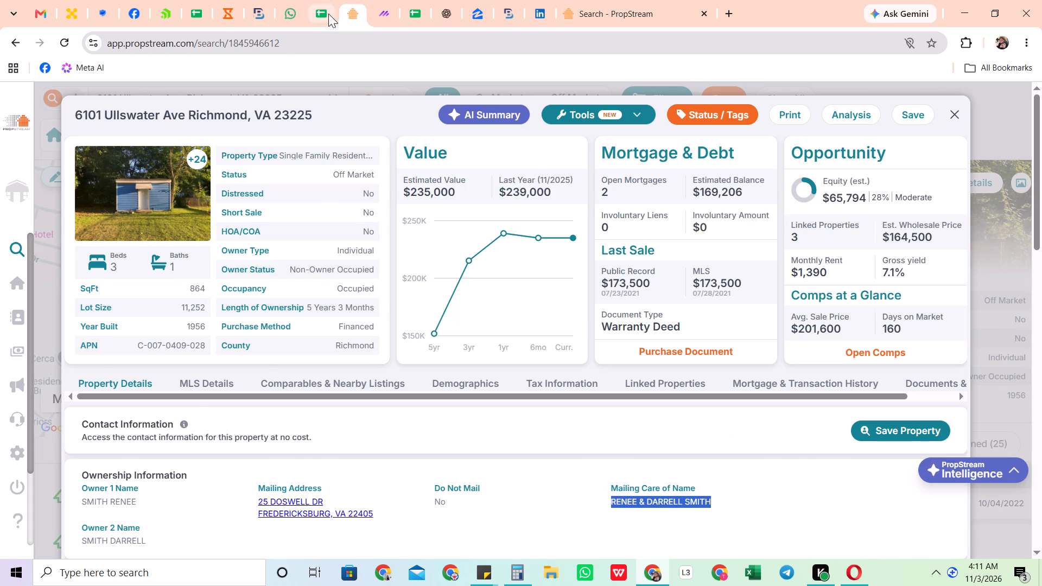
pyautogui.click(327, 15)
pyautogui.click(250, 343)
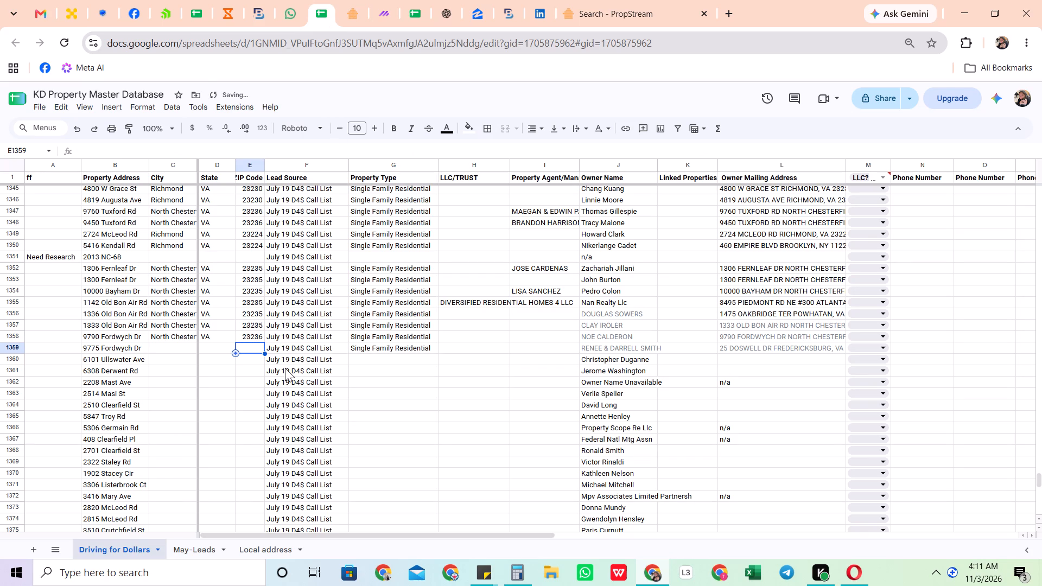
pyautogui.press('2')
pyautogui.press('3')
pyautogui.press('2')
pyautogui.write('25')
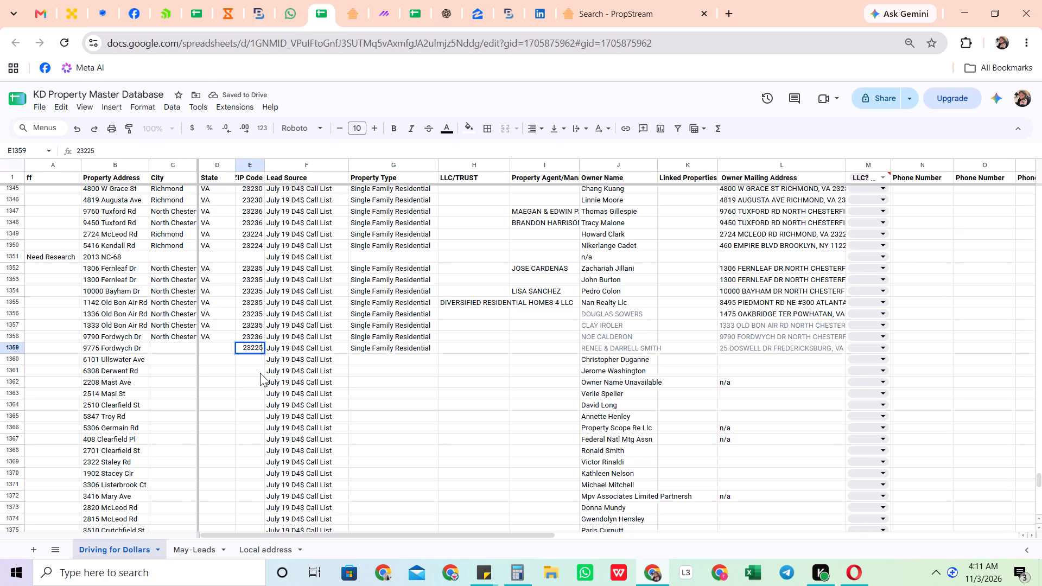
pyautogui.click(215, 348)
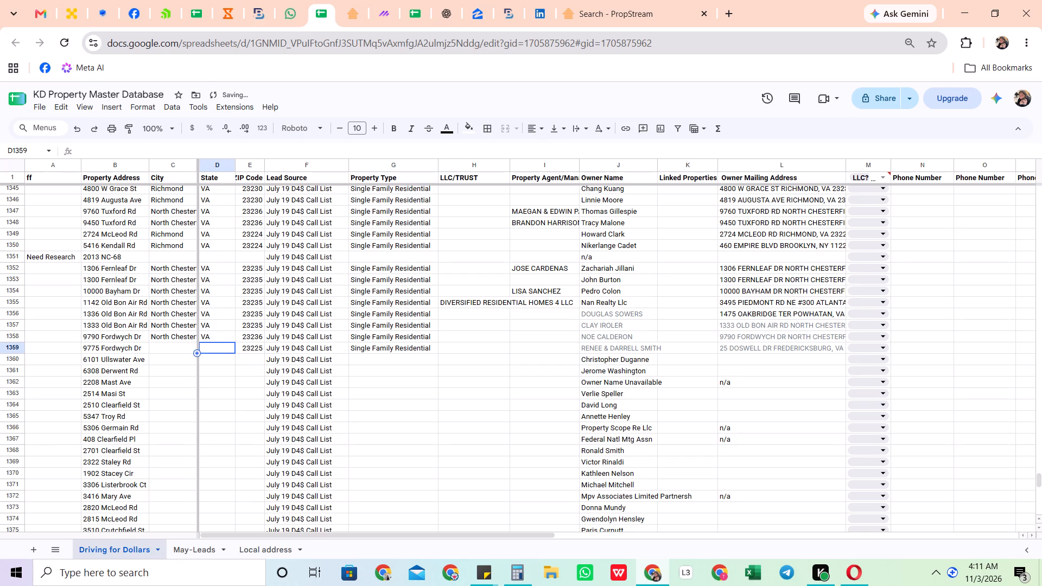
pyautogui.hotkey('shift', 'v')
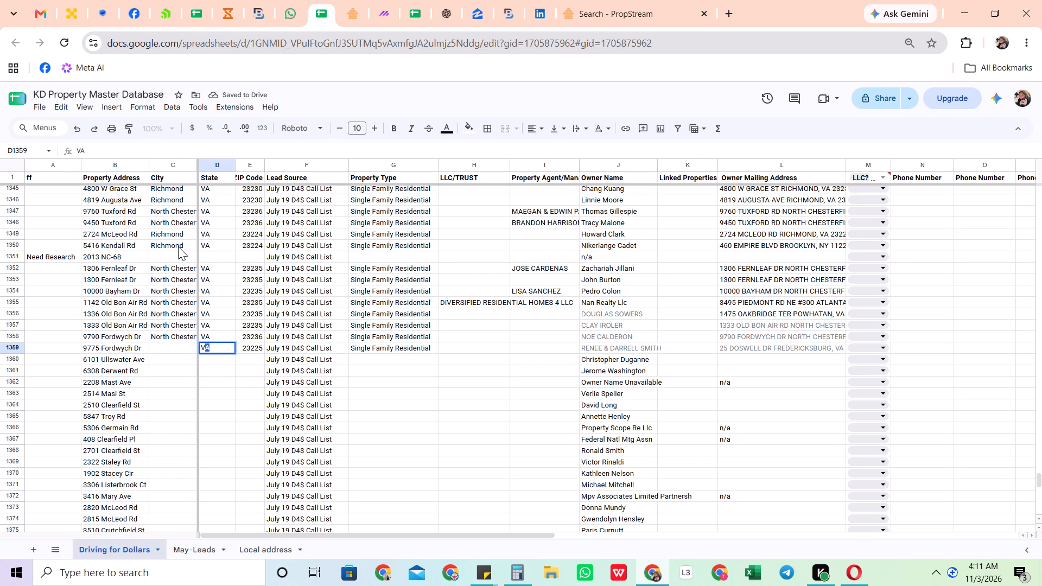
pyautogui.click(179, 243)
pyautogui.hotkey('ctrl', 'c')
pyautogui.click(186, 347)
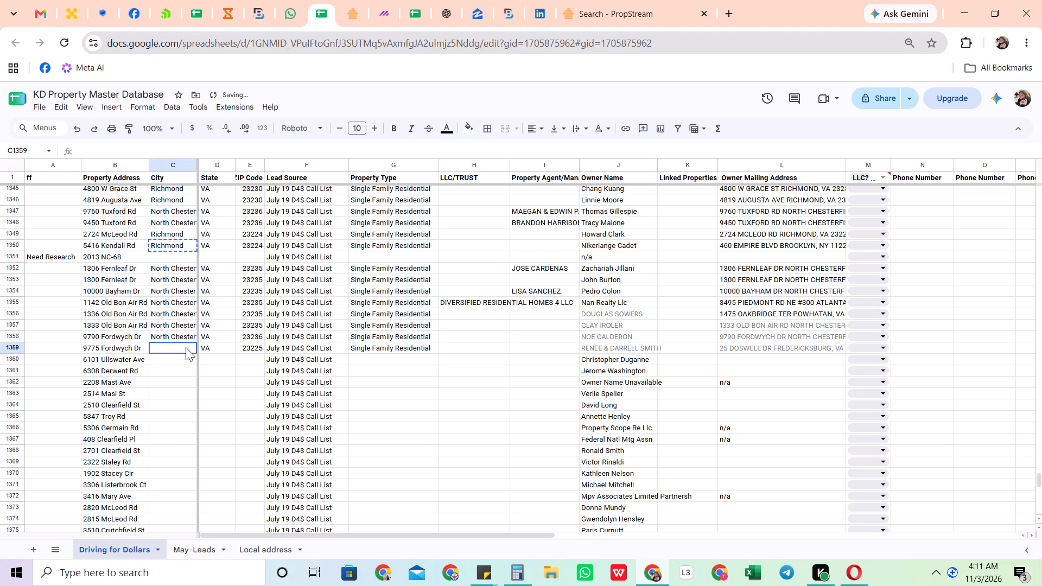
pyautogui.hotkey('ctrl', 'v')
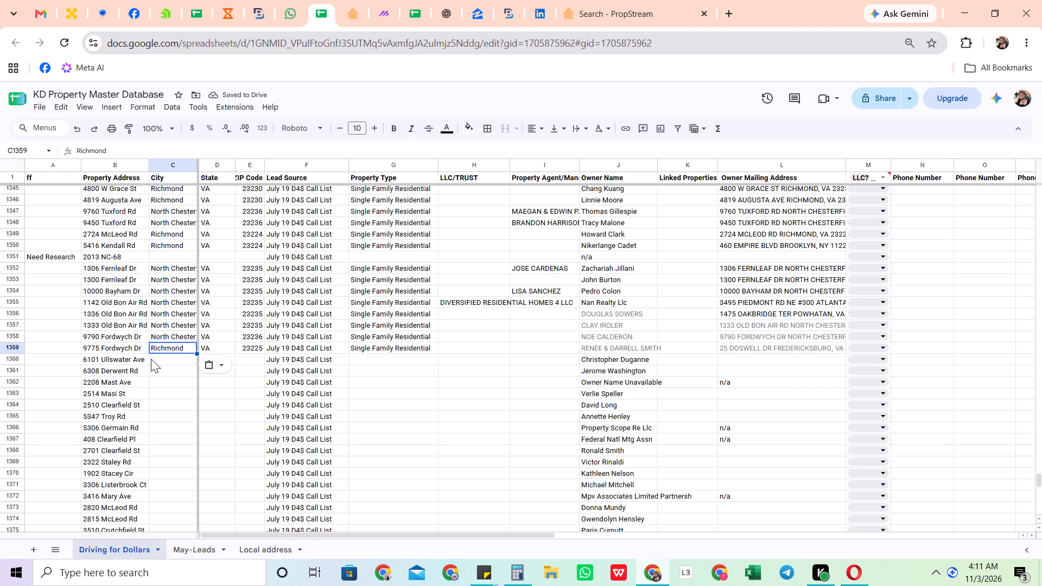
# Move the City, State and ZIP Code entries from row 1359 down into row 1360.
pyautogui.click(172, 349)
pyautogui.click(173, 361)
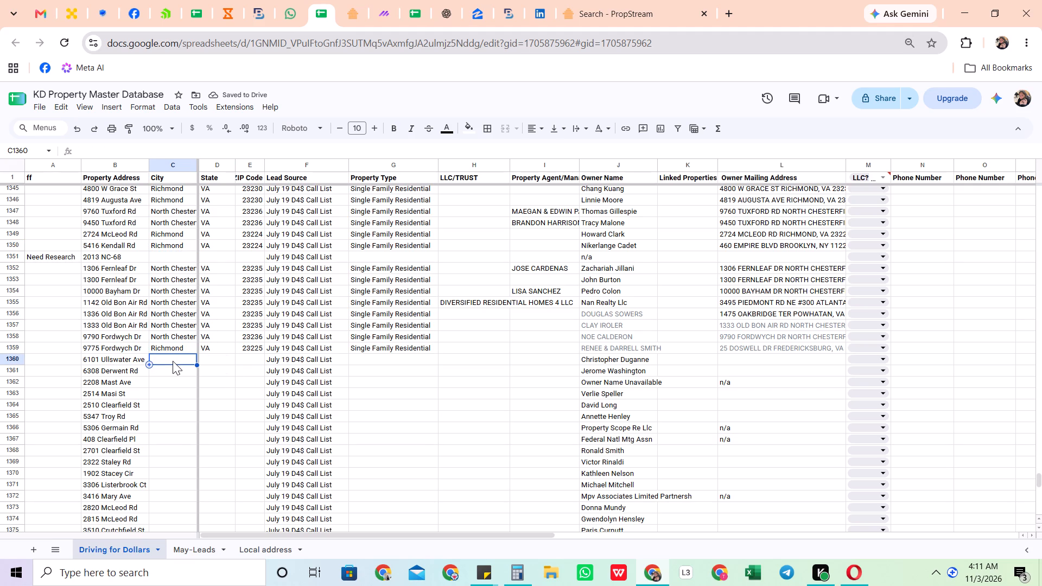
pyautogui.click(156, 345)
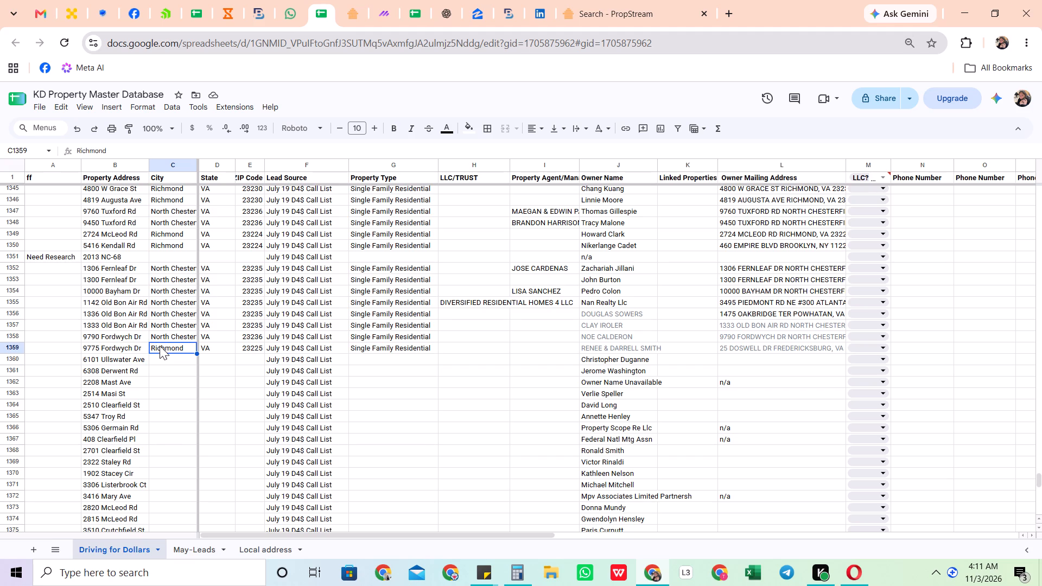
pyautogui.hotkey('ctrl', 'x')
pyautogui.click(165, 364)
pyautogui.hotkey('ctrl', 'v')
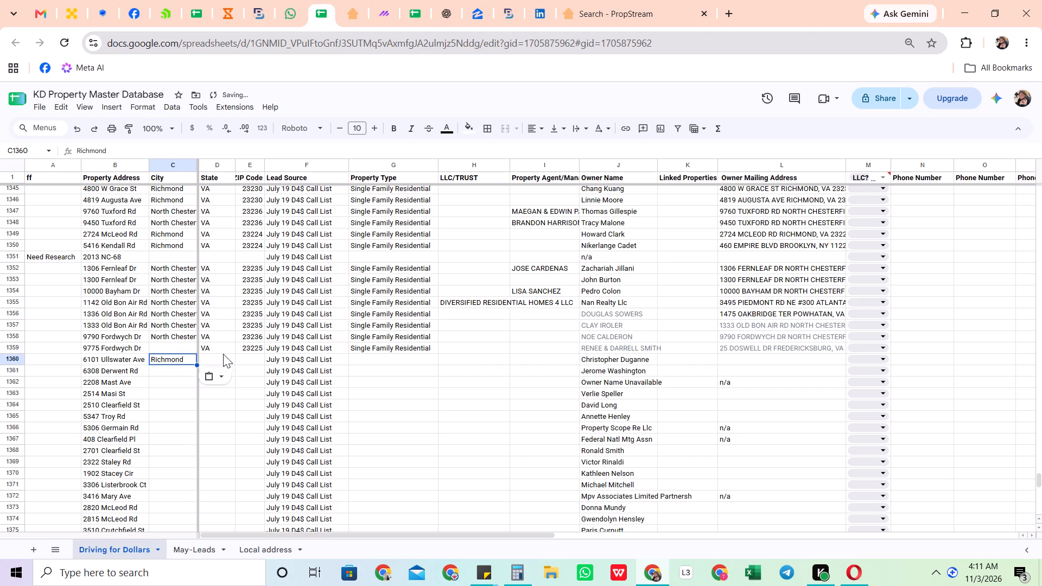
pyautogui.click(216, 345)
pyautogui.hotkey('ctrl', 'x')
pyautogui.click(220, 361)
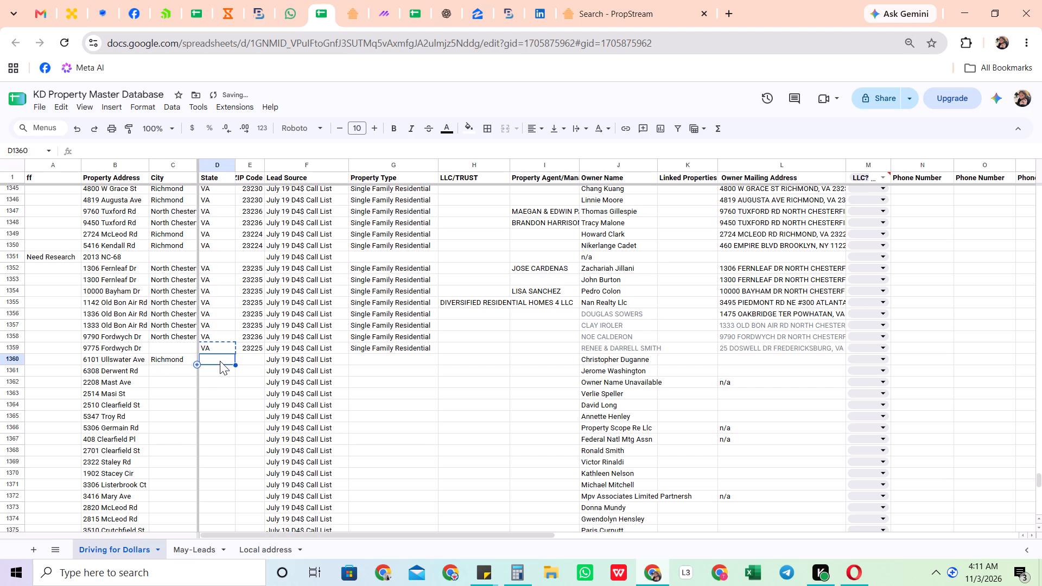
pyautogui.hotkey('ctrl', 'v')
pyautogui.click(256, 347)
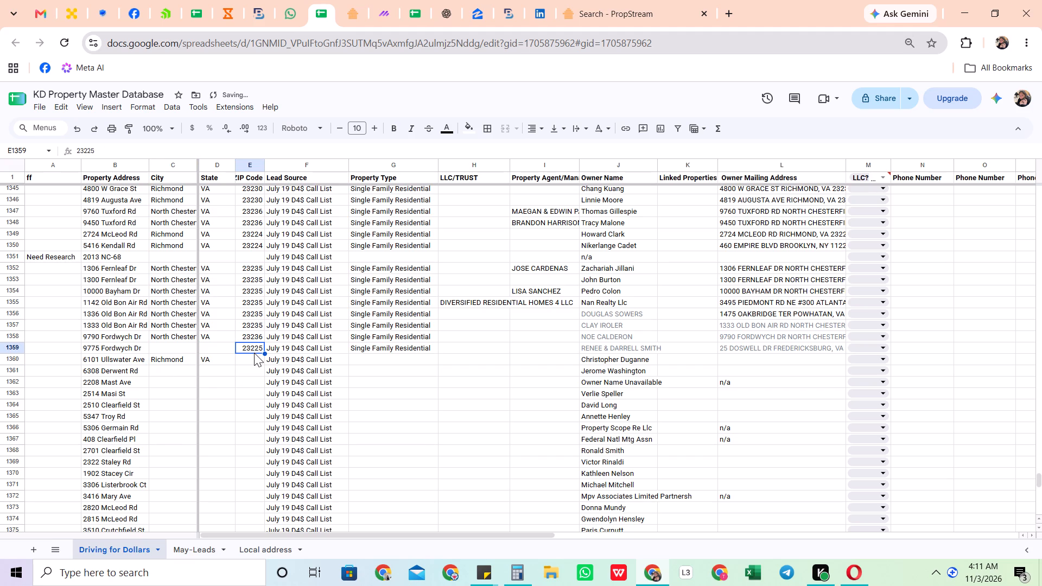
# Move the ZIP Code and Property Type entries from row 1359 down into row 1360.
pyautogui.hotkey('ctrl', 'x')
pyautogui.click(243, 365)
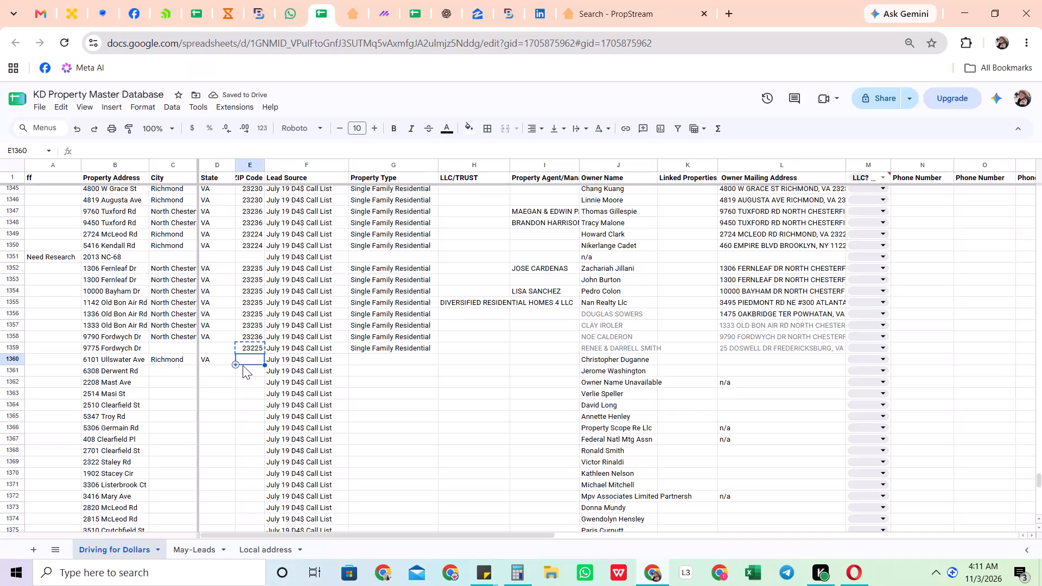
pyautogui.hotkey('ctrl', 'v')
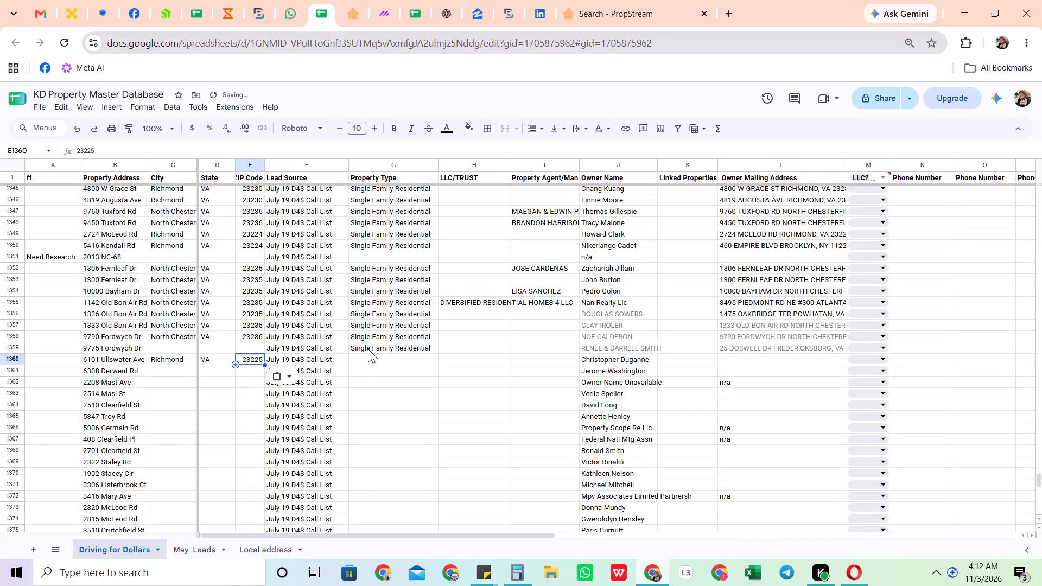
pyautogui.click(368, 349)
pyautogui.hotkey('ctrl', 'x')
pyautogui.click(366, 364)
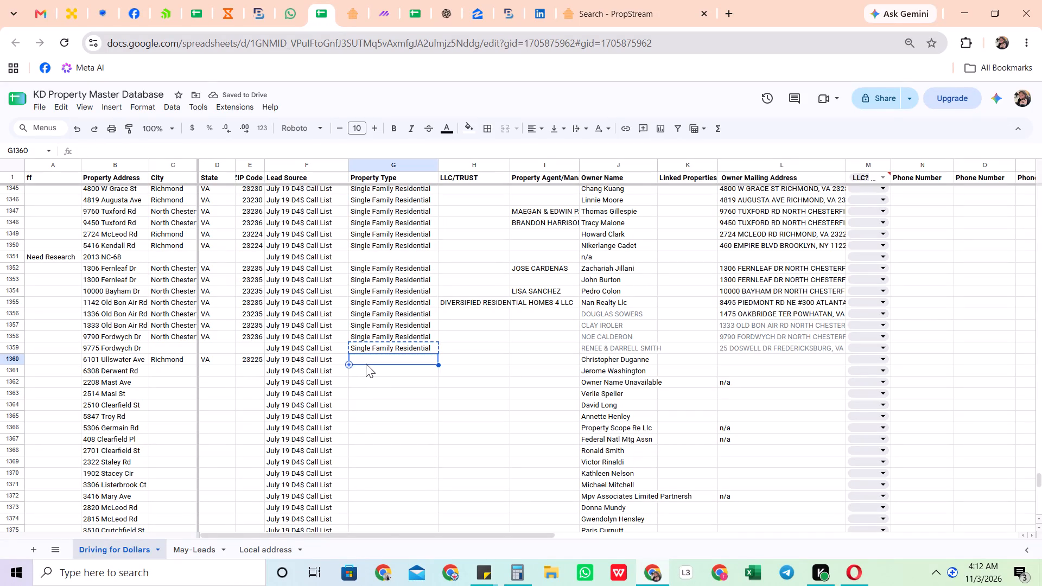
pyautogui.hotkey('ctrl', 'v')
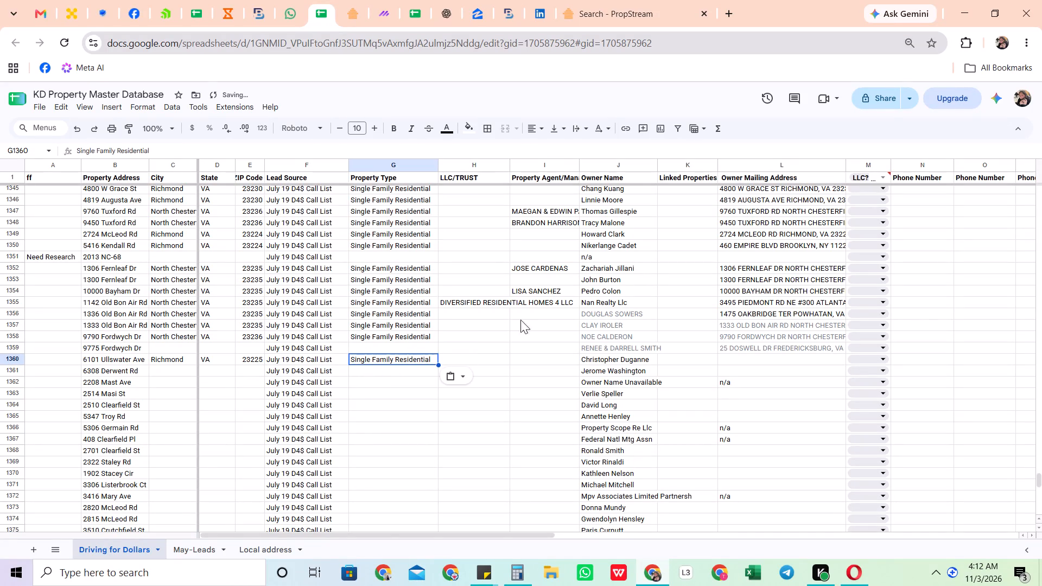
# Move the Owner Name and Owner Mailing Address entries from row 1359 down into row 1360, replacing the existing owner name.
pyautogui.click(602, 349)
pyautogui.hotkey('ctrl', 'x')
pyautogui.click(602, 359)
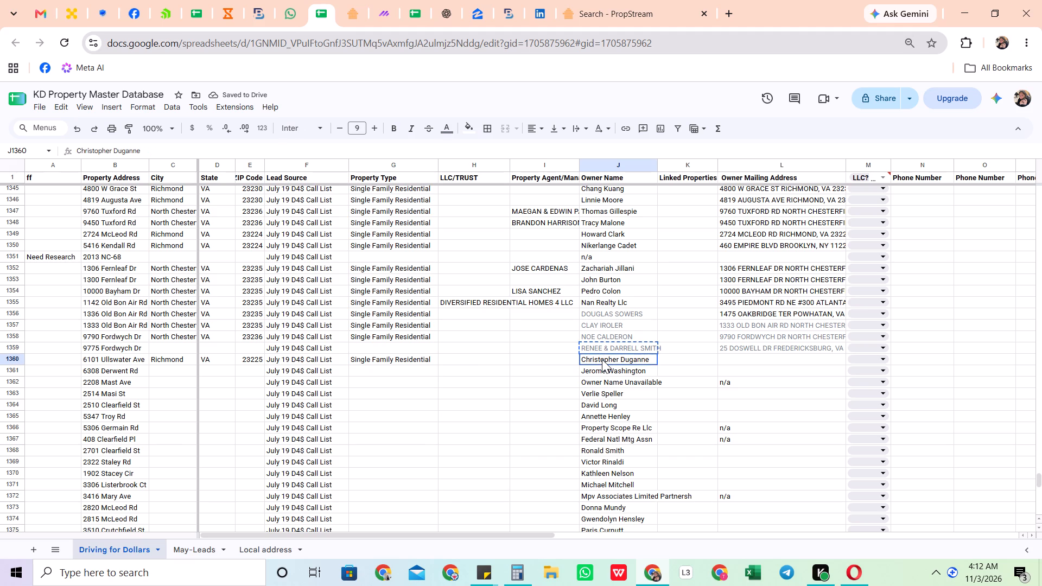
pyautogui.hotkey('ctrl', 'v')
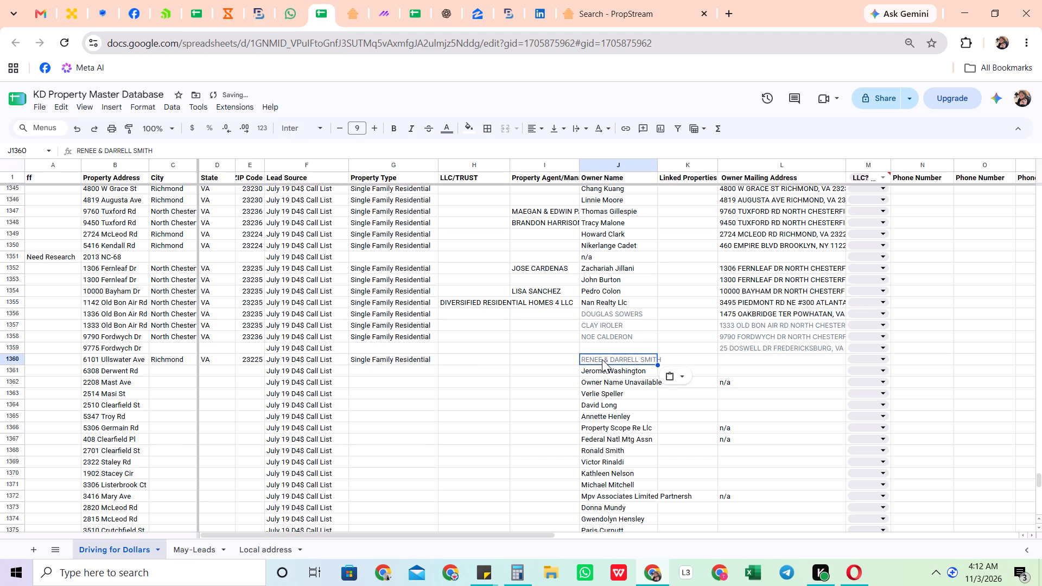
pyautogui.click(725, 349)
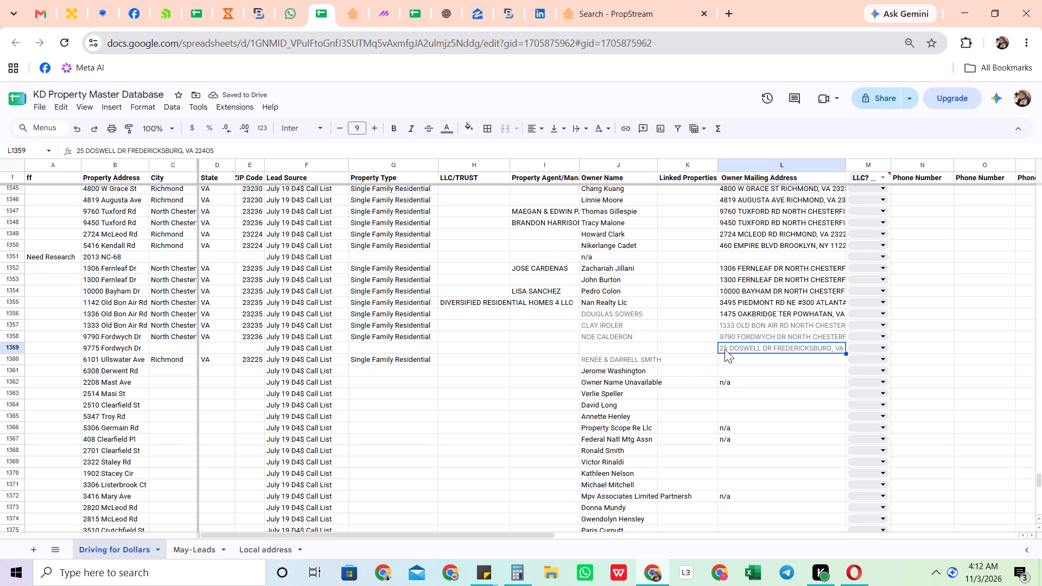
pyautogui.hotkey('ctrl', 'x')
pyautogui.click(738, 362)
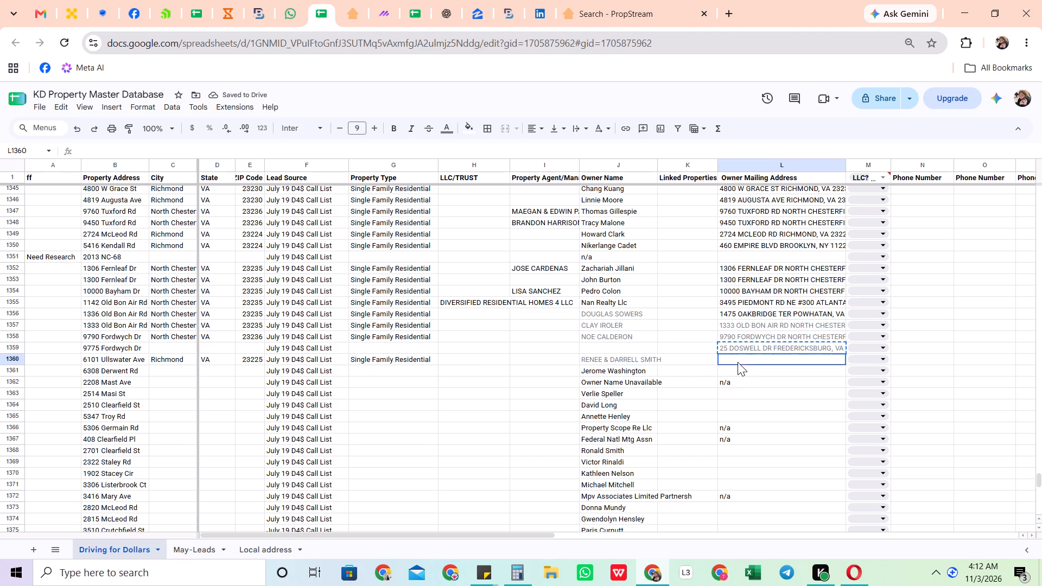
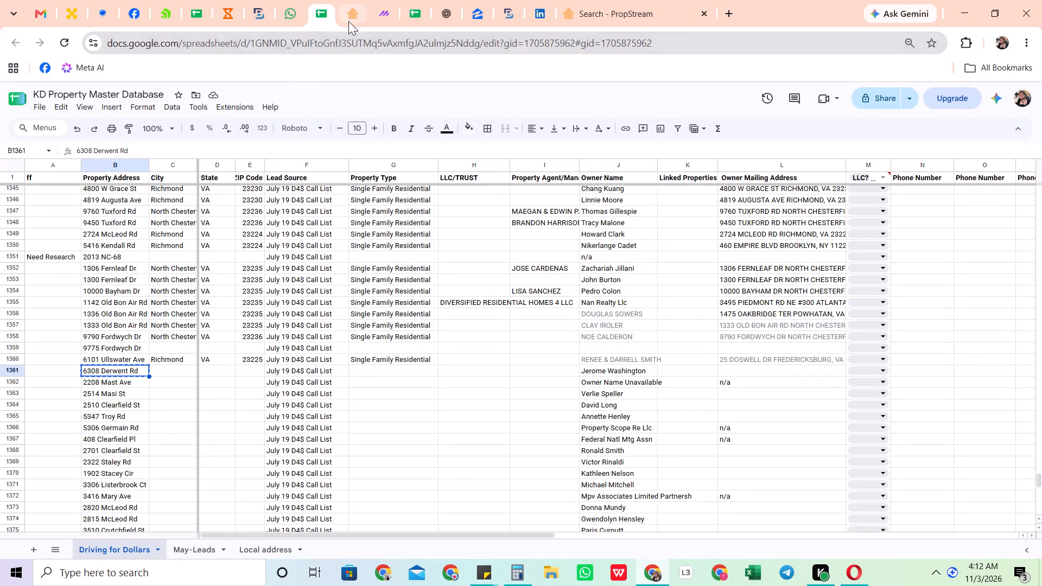
pyautogui.click(348, 21)
pyautogui.click(952, 113)
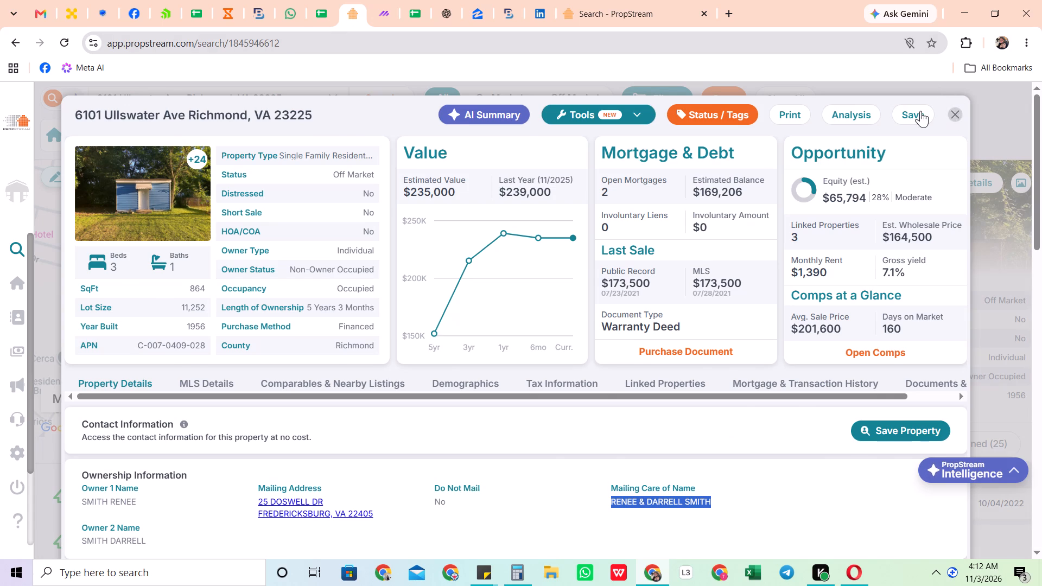
pyautogui.click(332, 97)
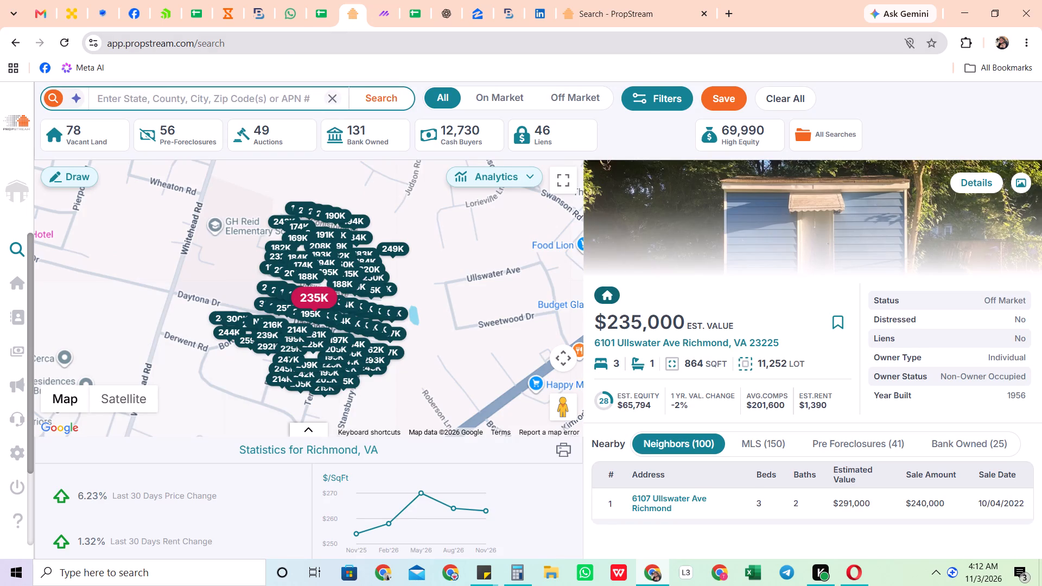
pyautogui.click(251, 97)
pyautogui.hotkey('ctrl', 'v')
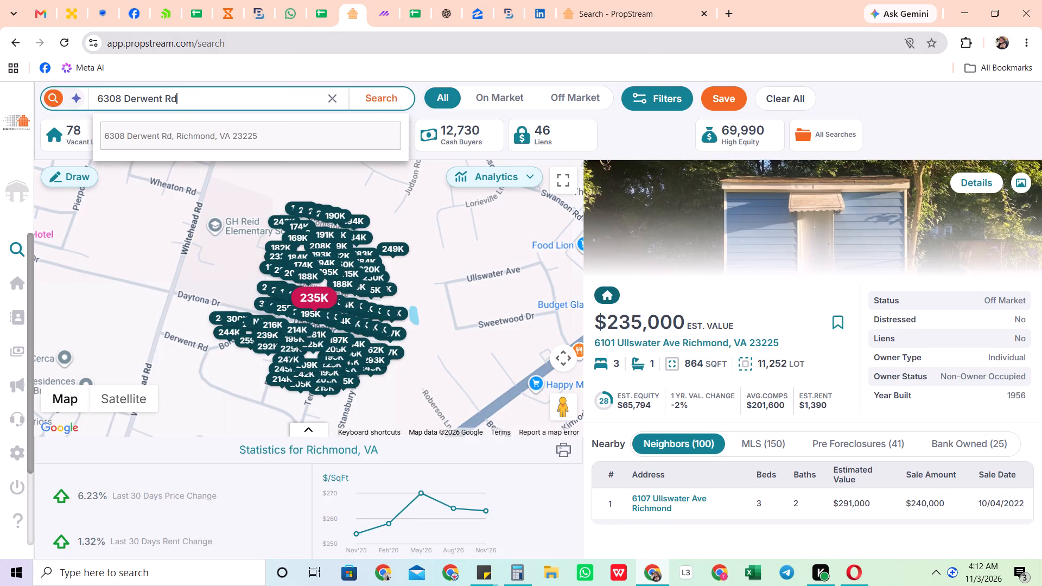
# Select the suggested Richmond match for row 1361's property and open its full PropStream details.
pyautogui.click(281, 137)
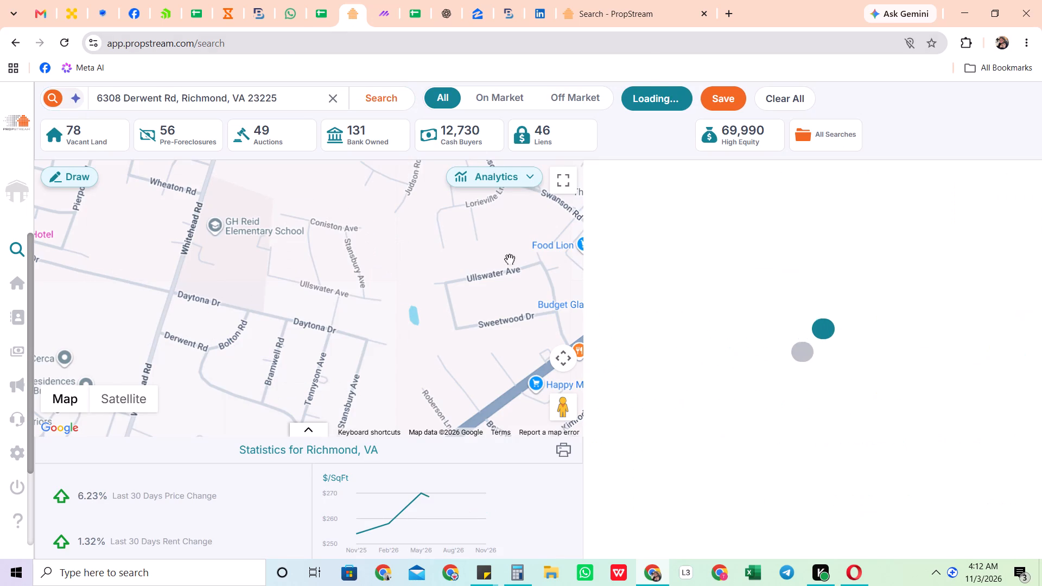
pyautogui.click(704, 343)
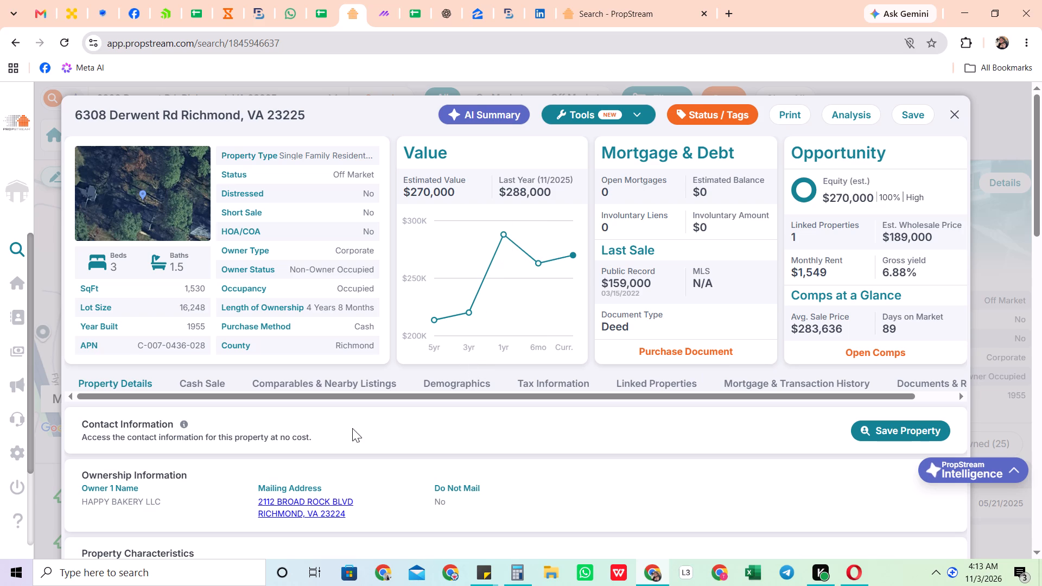
# Open the owner's mailing address property in PropStream and copy its full address into row 1361's Owner Mailing Address.
pyautogui.click(294, 505)
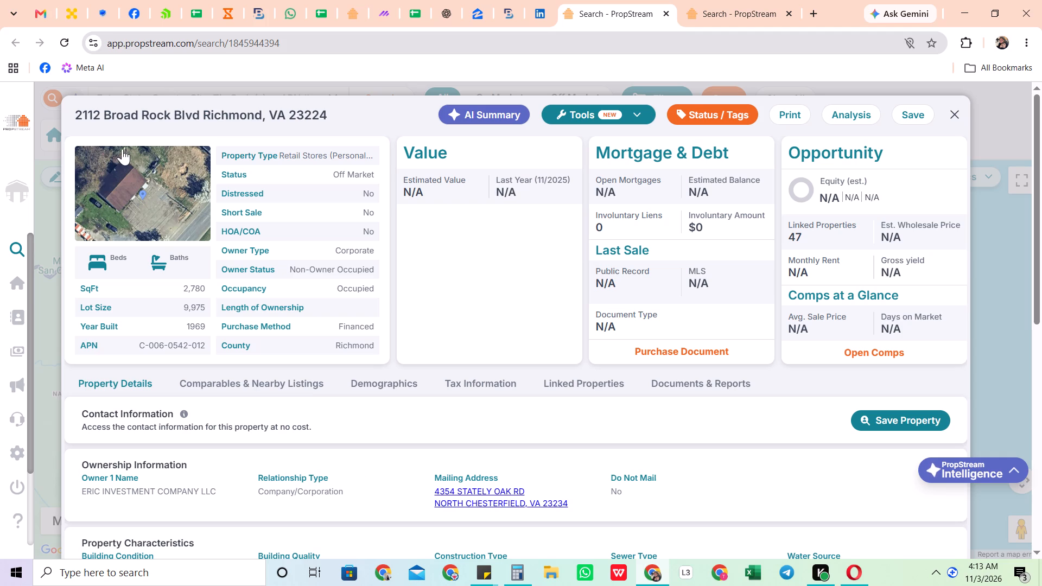
pyautogui.click(354, 15)
pyautogui.click(617, 16)
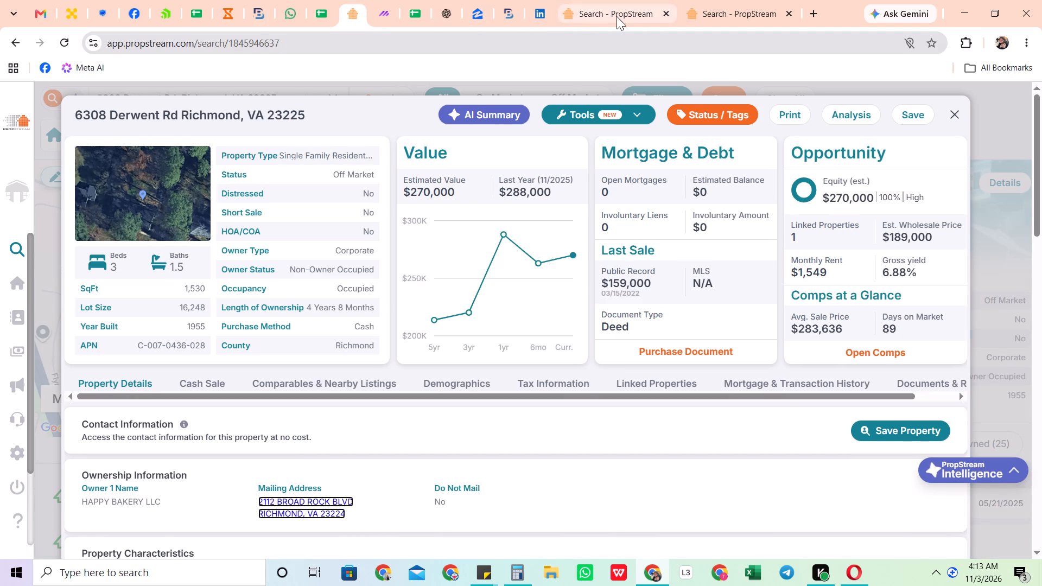
pyautogui.moveTo(344, 106); pyautogui.dragTo(115, 130)
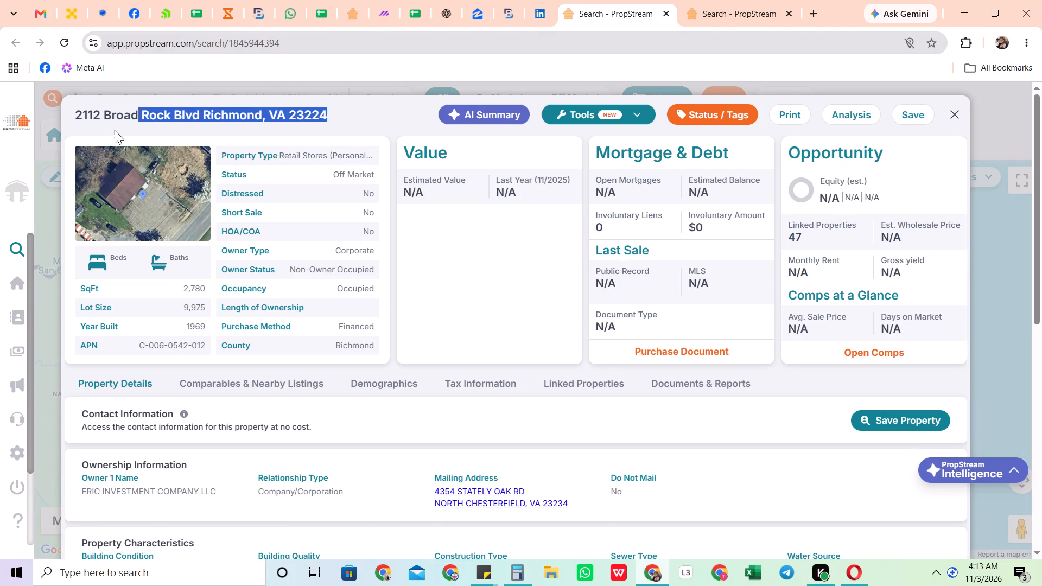
pyautogui.moveTo(115, 130); pyautogui.dragTo(72, 135)
pyautogui.hotkey('ctrl', 'c')
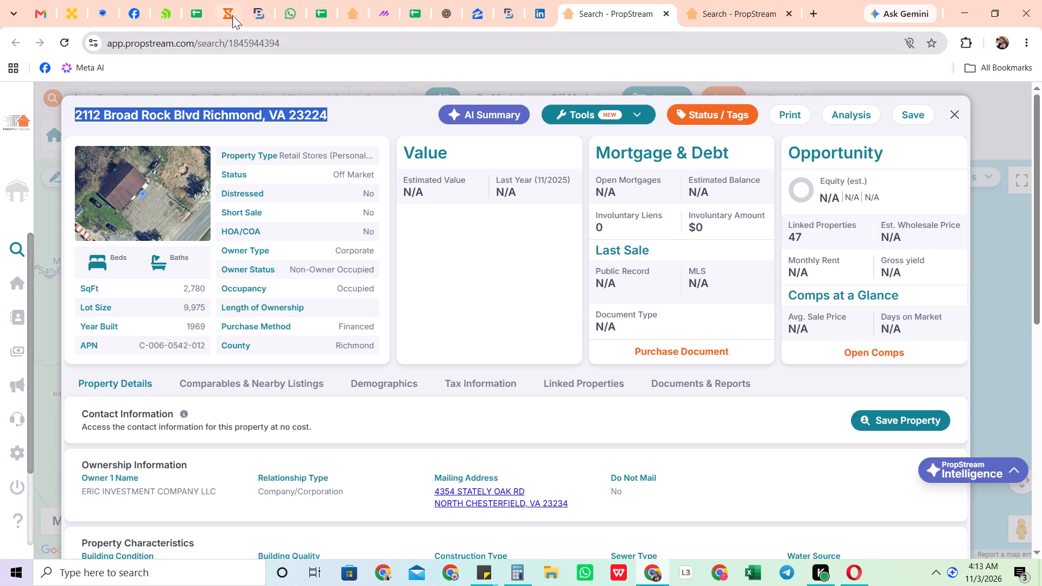
pyautogui.click(324, 10)
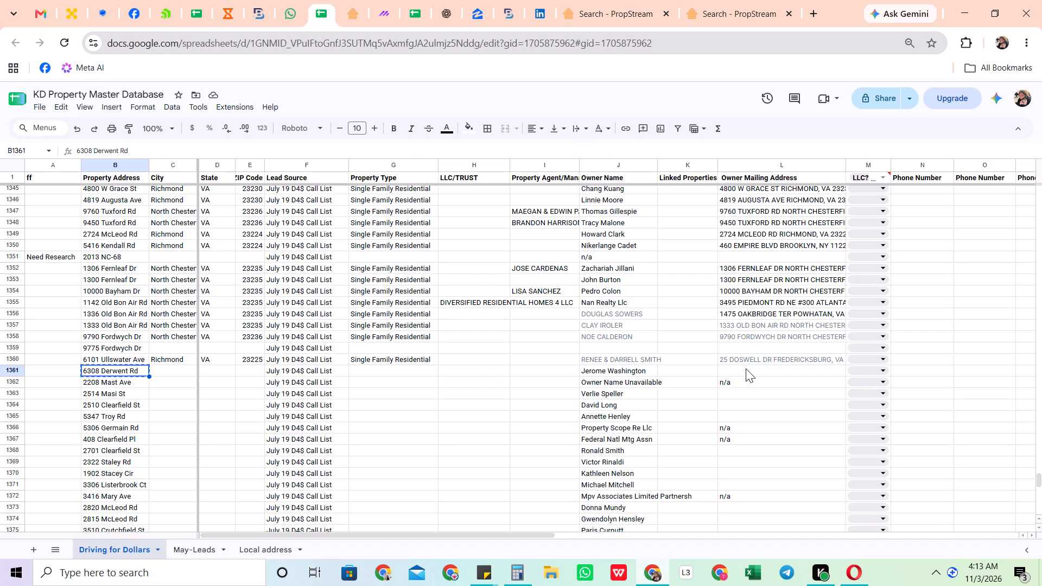
pyautogui.doubleClick(738, 376)
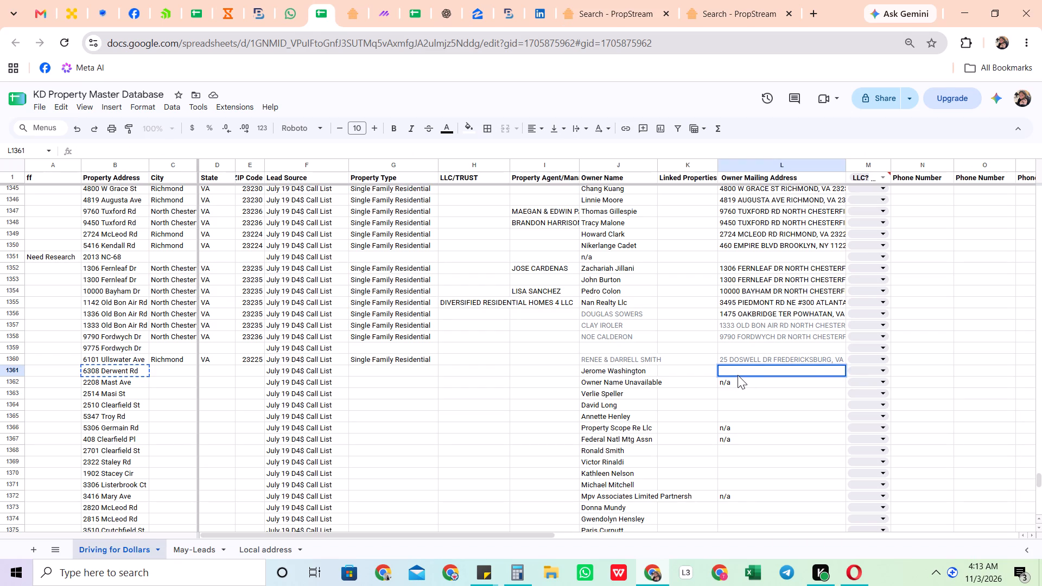
pyautogui.hotkey('ctrl', 'v')
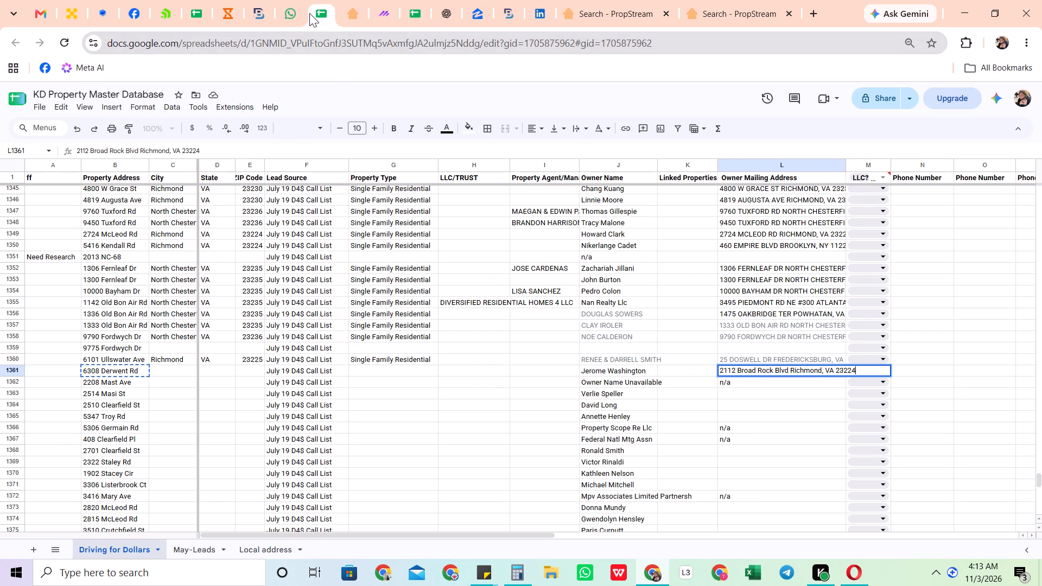
# Copy the owner name HAPPY BAKERY LLC from PropStream into row 1361's property agent/manager column.
pyautogui.click(352, 12)
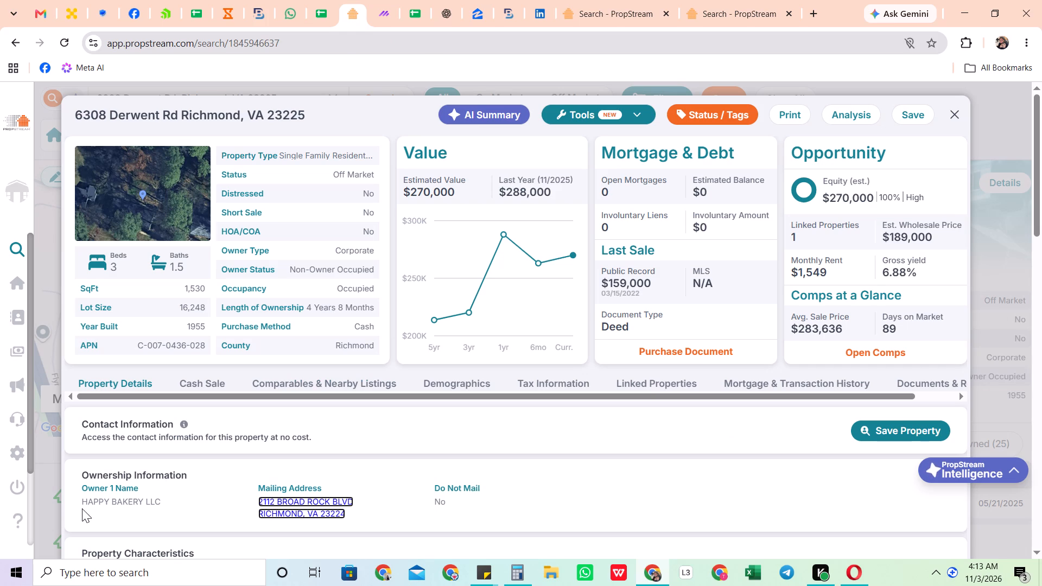
pyautogui.moveTo(78, 506); pyautogui.dragTo(197, 503)
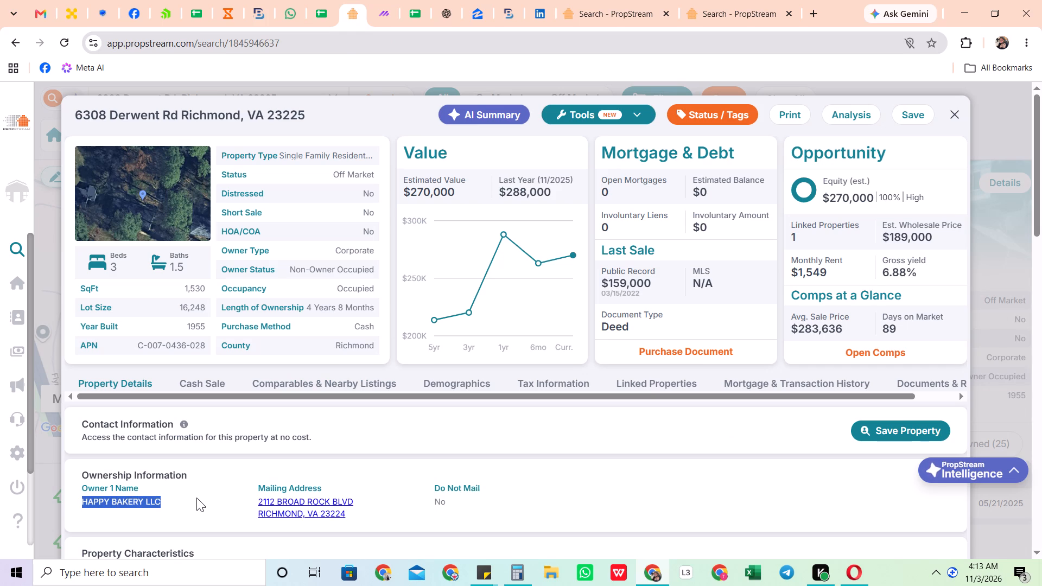
pyautogui.hotkey('ctrl', 'c')
pyautogui.click(324, 15)
pyautogui.doubleClick(602, 372)
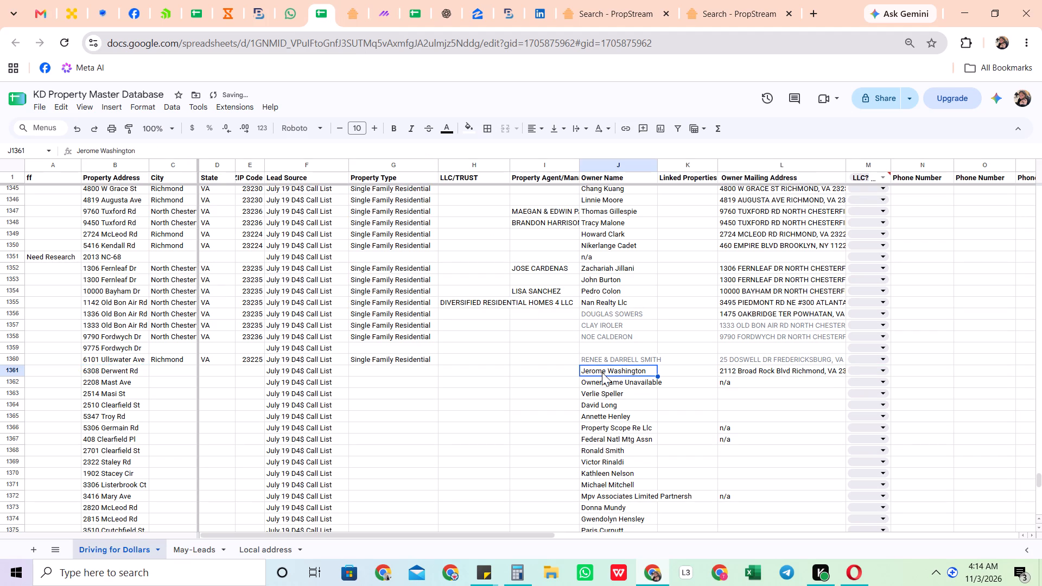
pyautogui.click(555, 374)
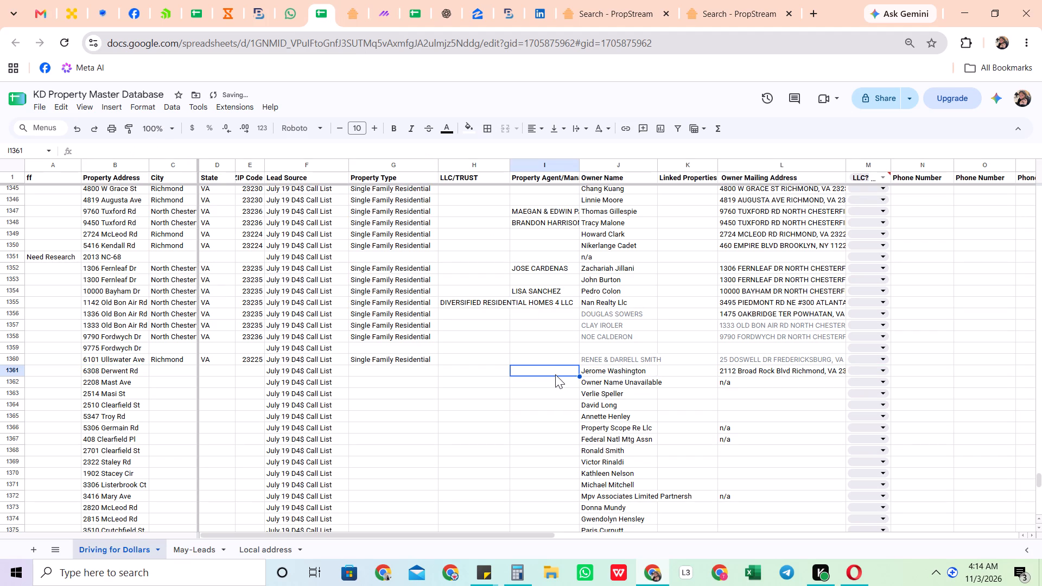
pyautogui.hotkey('ctrl', 'v')
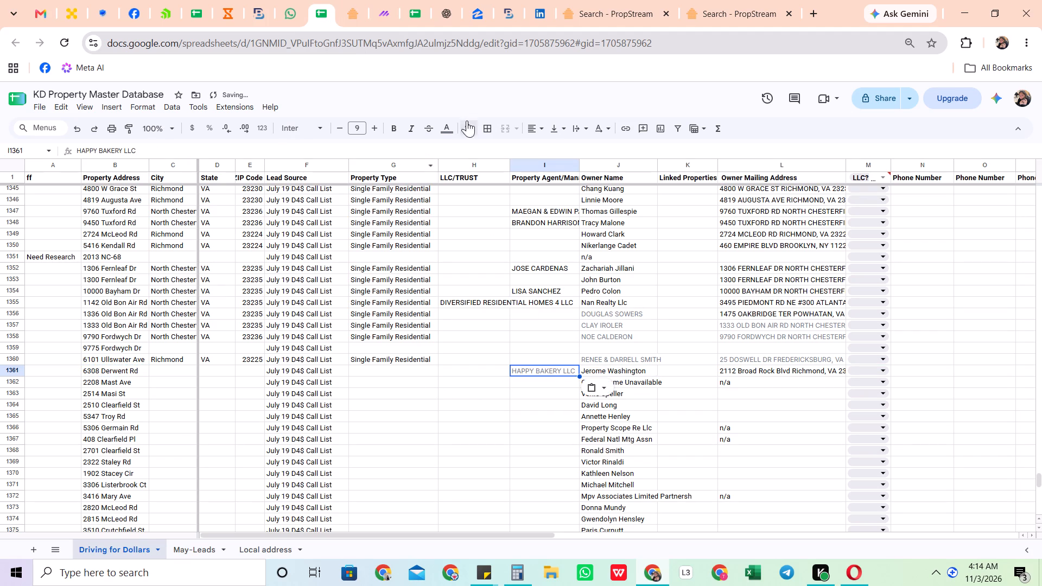
# Check the property type in PropStream and set row 1361's Property Type to Single Family Residential.
pyautogui.click(358, 20)
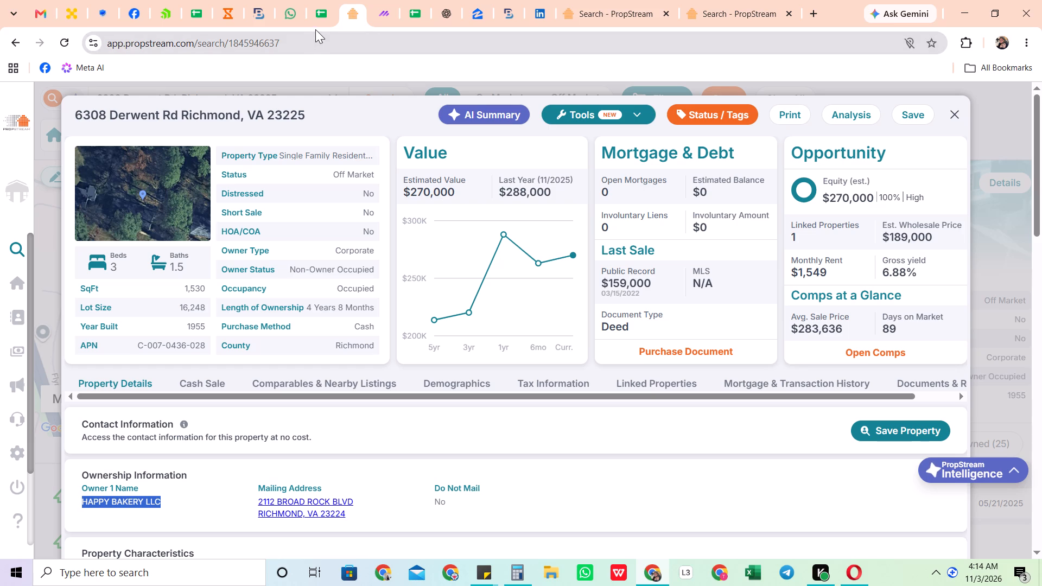
pyautogui.click(318, 15)
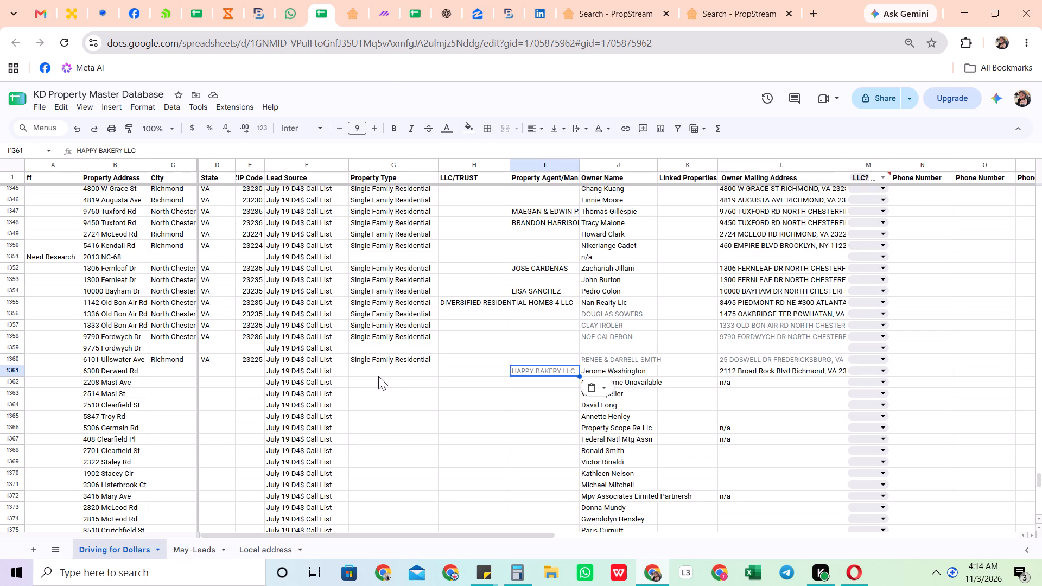
pyautogui.click(378, 376)
pyautogui.hotkey('shift', 's')
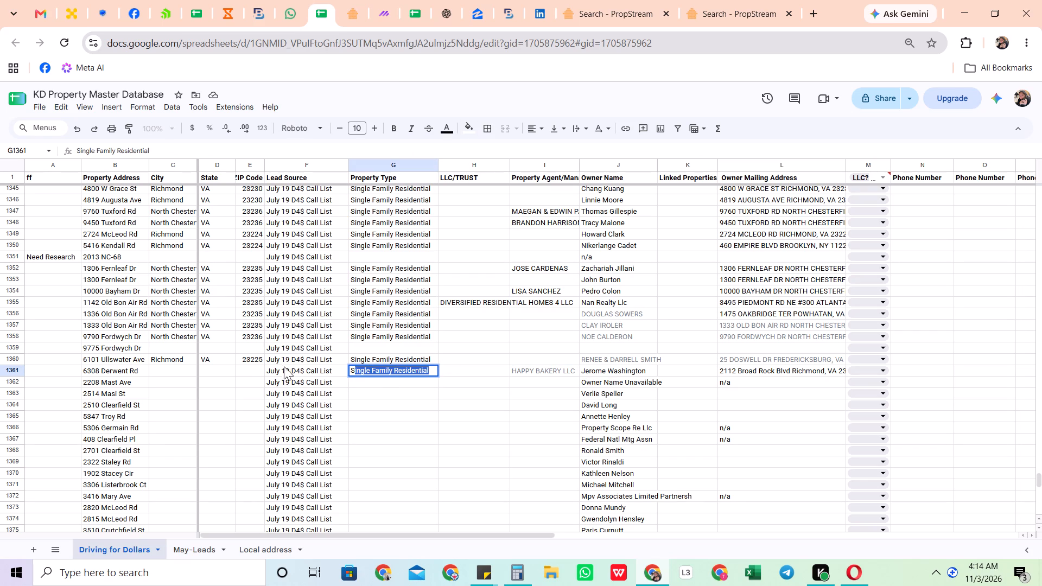
# Fill row 1361's ZIP Code with 23225, State with VA and City with Richmond.
pyautogui.click(247, 372)
pyautogui.press('2')
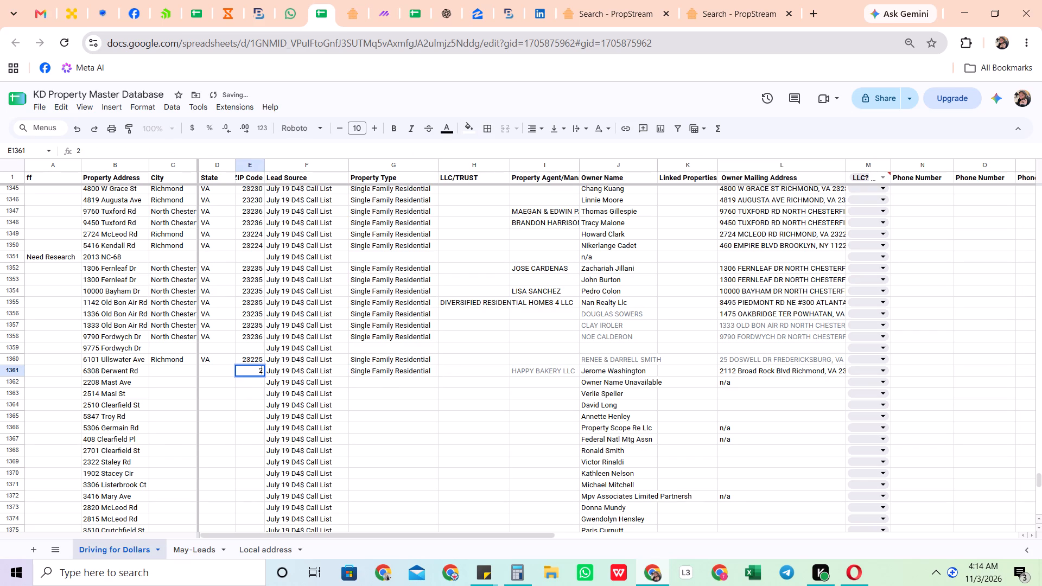
pyautogui.press('3')
pyautogui.press('2')
pyautogui.press('2')
pyautogui.press('5')
pyautogui.click(224, 374)
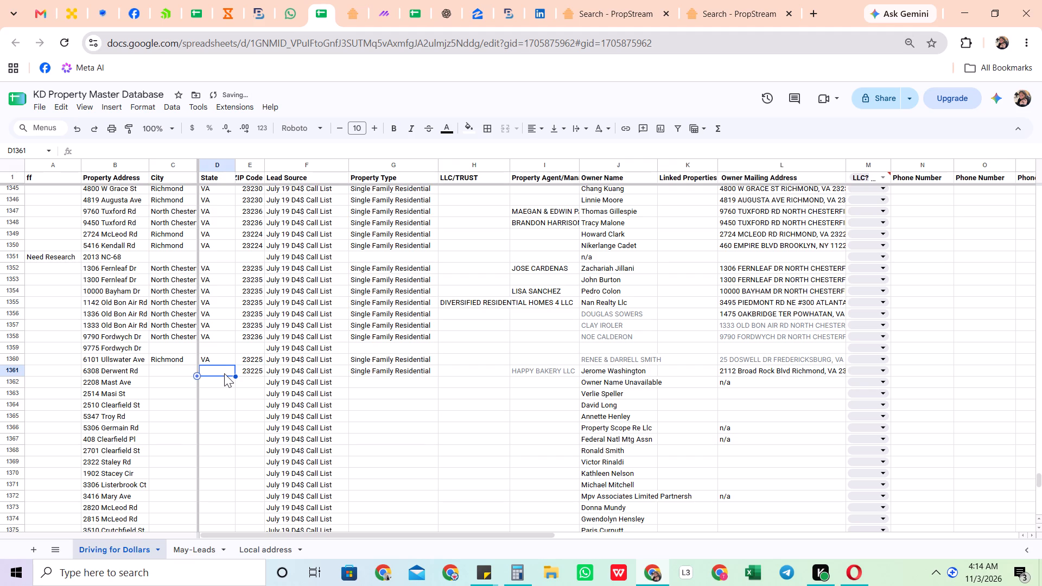
pyautogui.hotkey('shift', 'v')
pyautogui.click(158, 368)
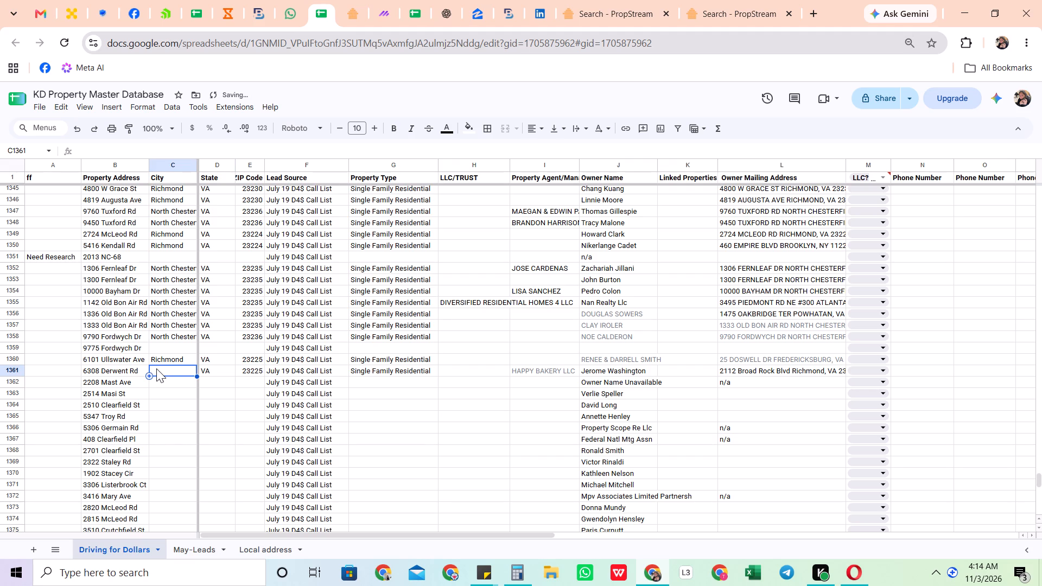
pyautogui.hotkey('shift', 'r')
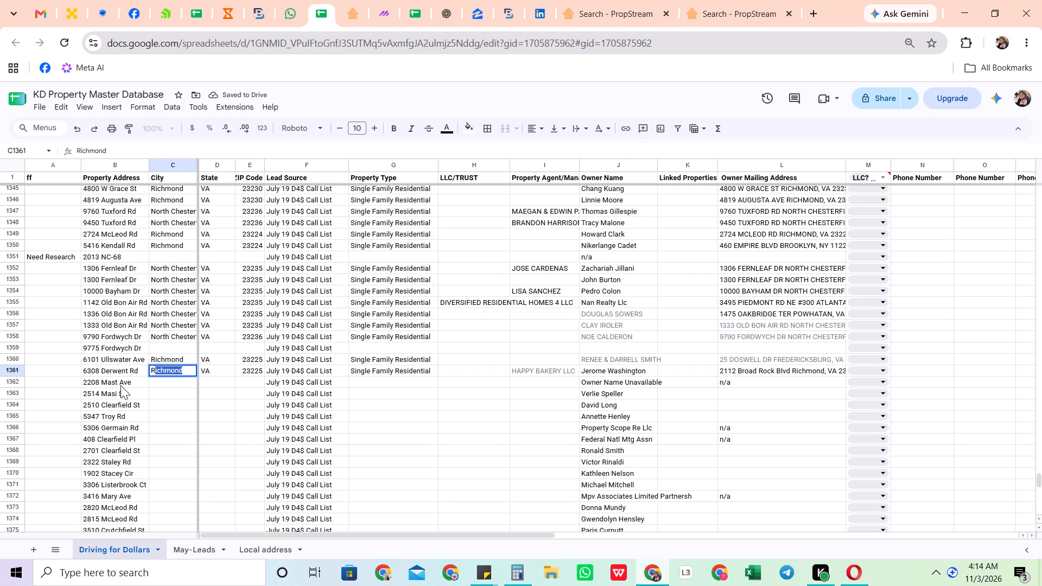
# Copy row 1362's property address, search for it in PropStream and select the suggested High Point, NC match.
pyautogui.click(120, 385)
pyautogui.hotkey('ctrl', 'c')
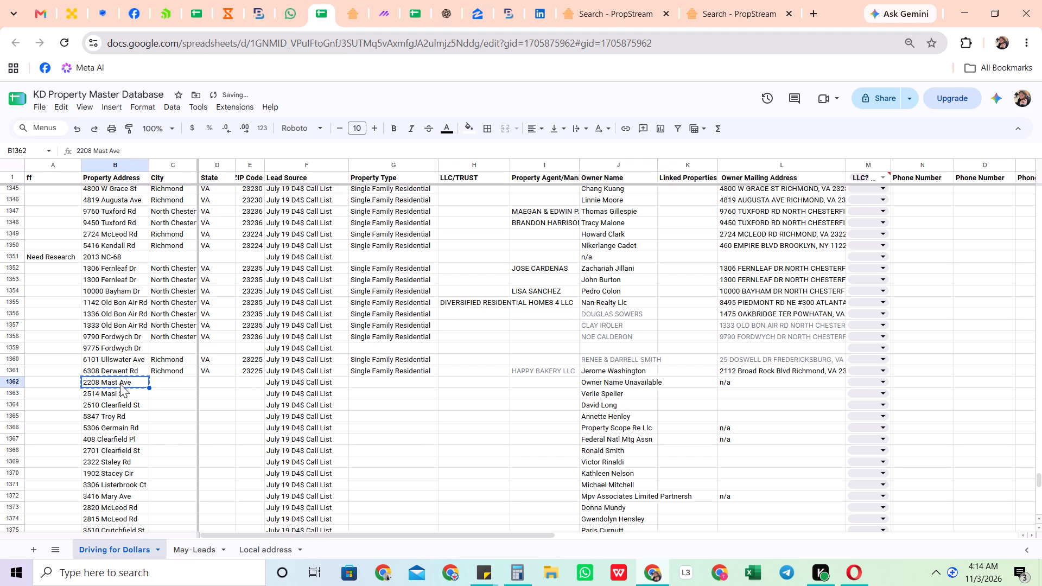
pyautogui.click(348, 20)
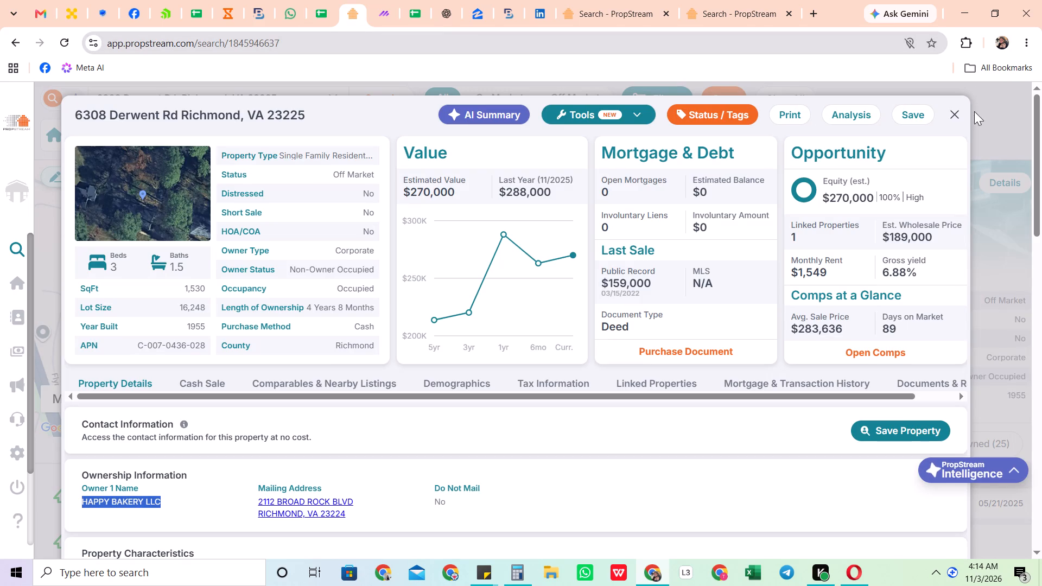
pyautogui.click(955, 122)
pyautogui.click(328, 100)
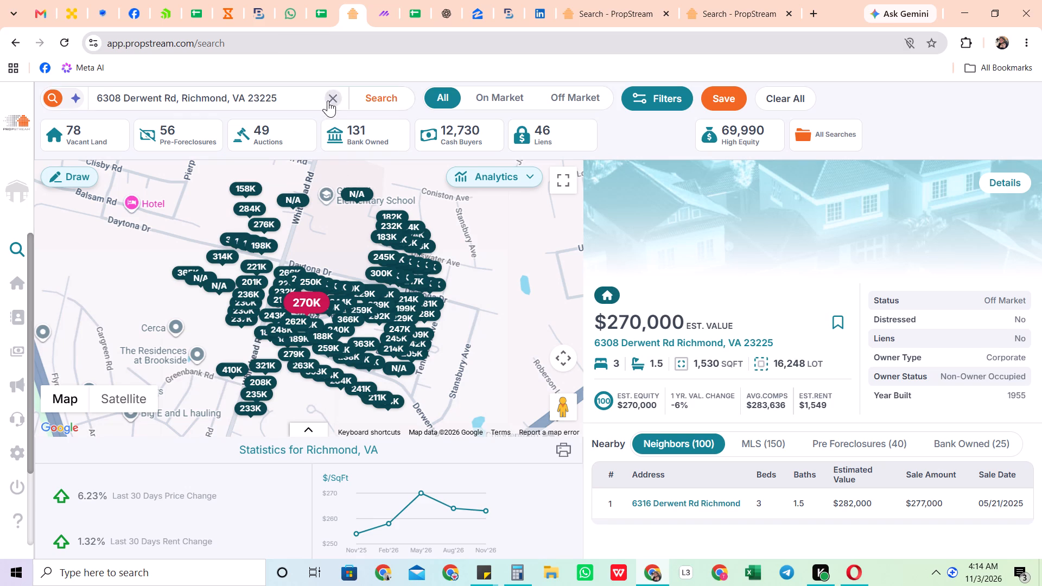
pyautogui.click(229, 103)
pyautogui.hotkey('ctrl', 'v')
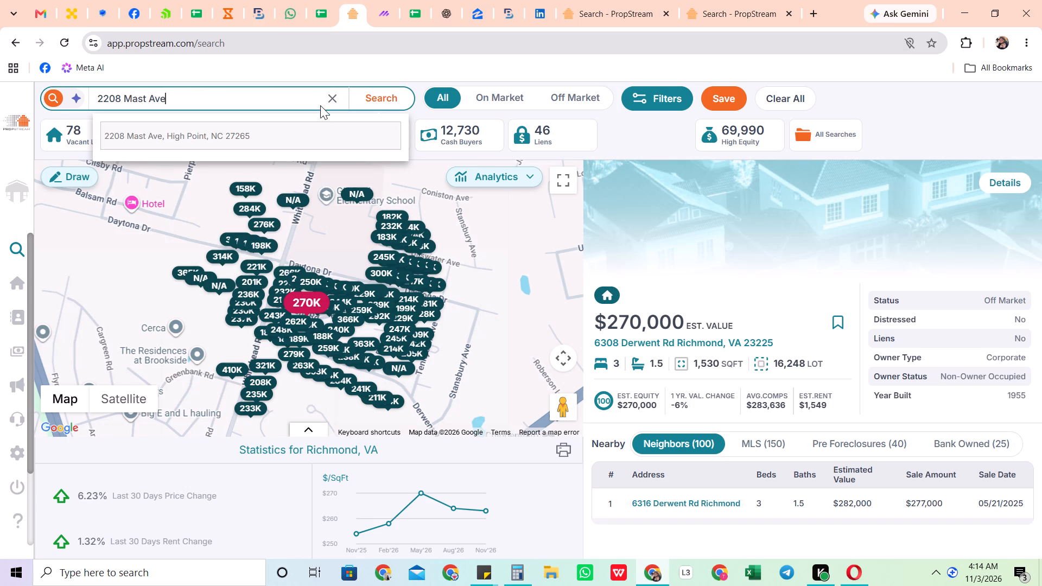
pyautogui.click(313, 138)
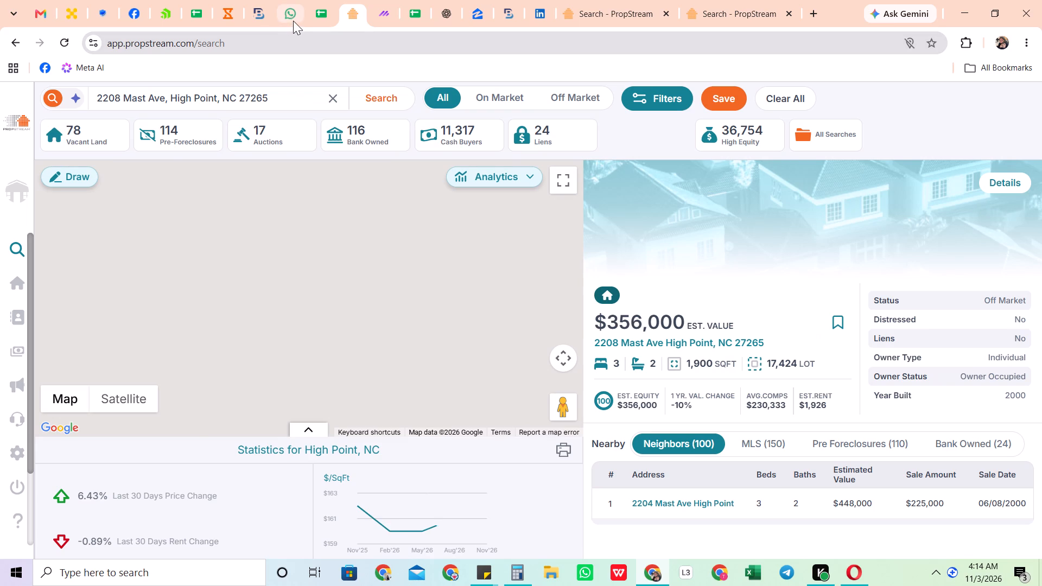
# Recheck row 1362's address in the database, search for it again in PropStream, and clear the search.
pyautogui.click(319, 12)
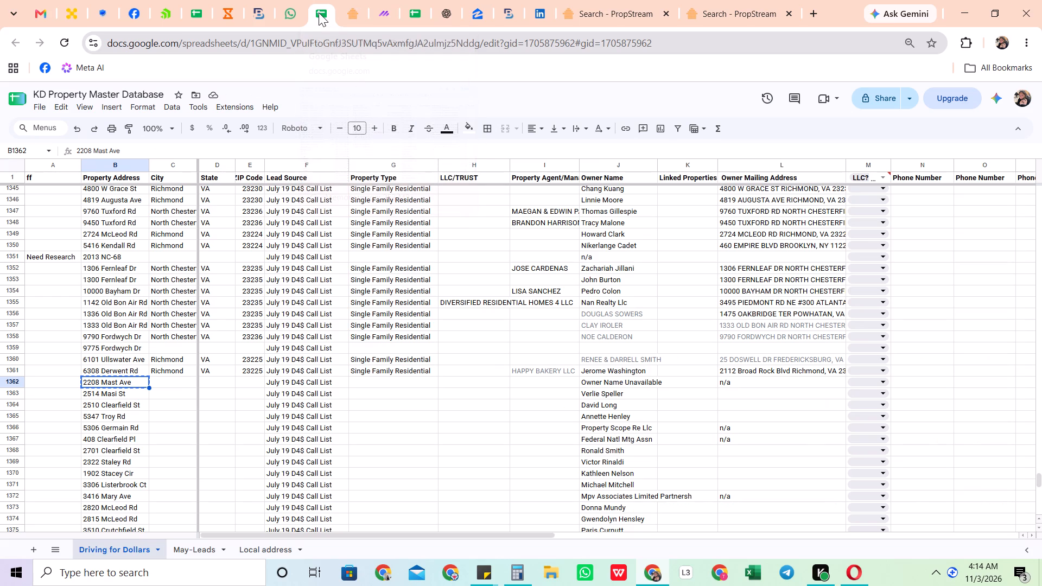
pyautogui.click(351, 12)
pyautogui.click(335, 96)
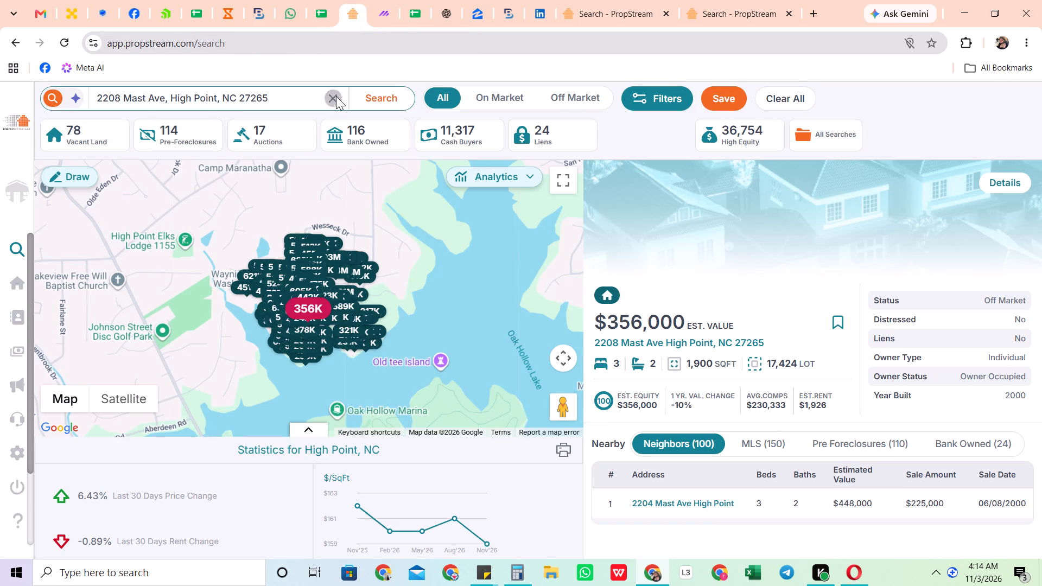
pyautogui.click(294, 97)
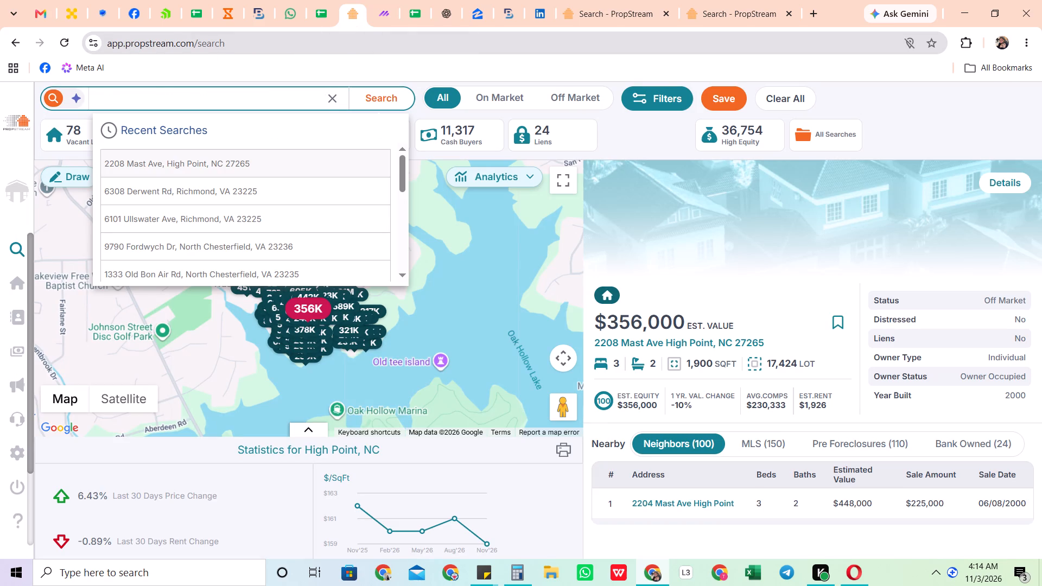
pyautogui.hotkey('ctrl', 'v')
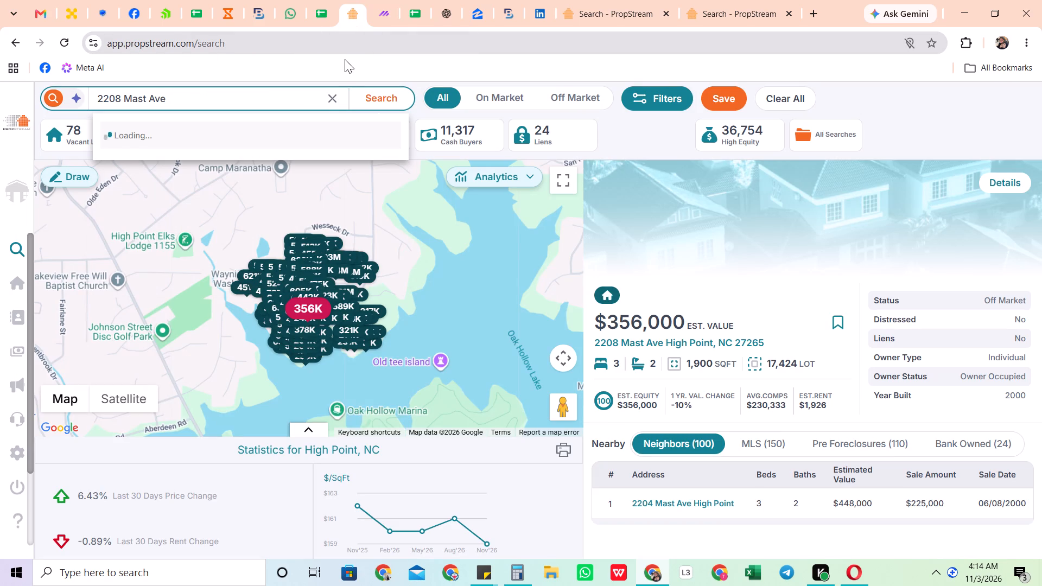
pyautogui.click(329, 100)
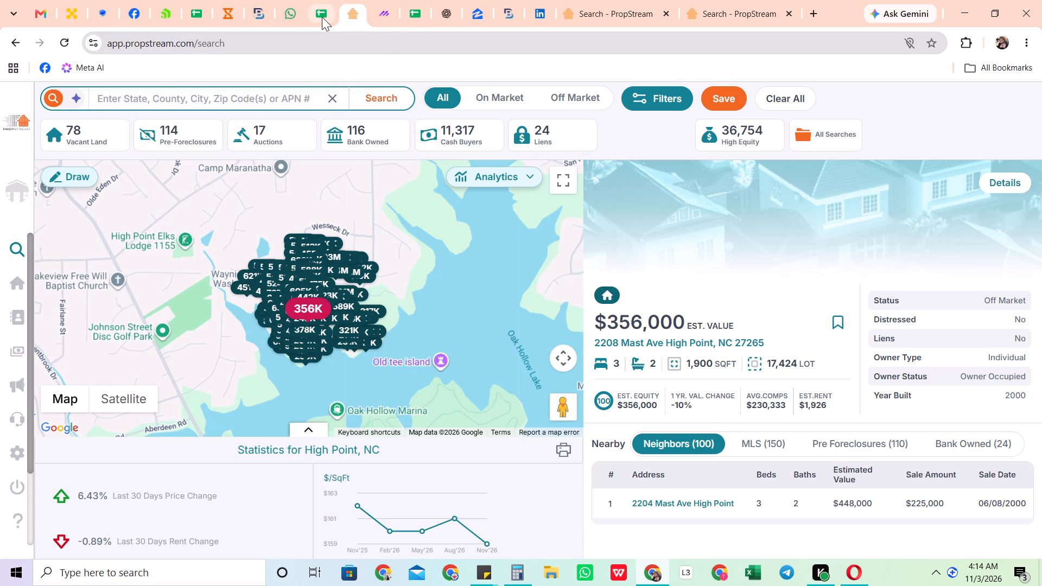
# Copy row 1363's property address, search for it in PropStream, select the Norfolk, VA match and open its property details.
pyautogui.click(322, 17)
pyautogui.click(109, 395)
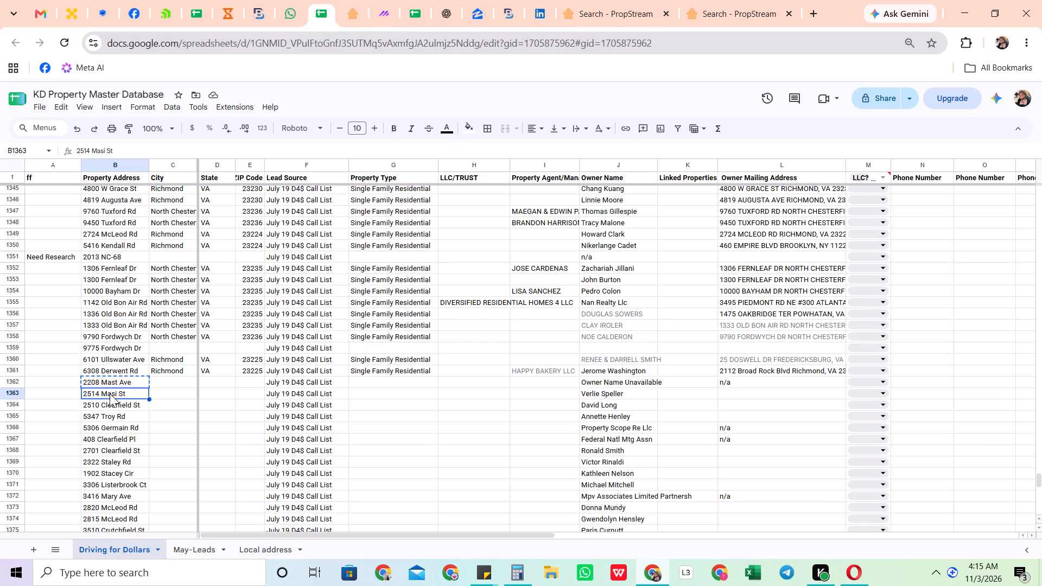
pyautogui.hotkey('ctrl', 'c')
pyautogui.click(362, 10)
pyautogui.click(328, 97)
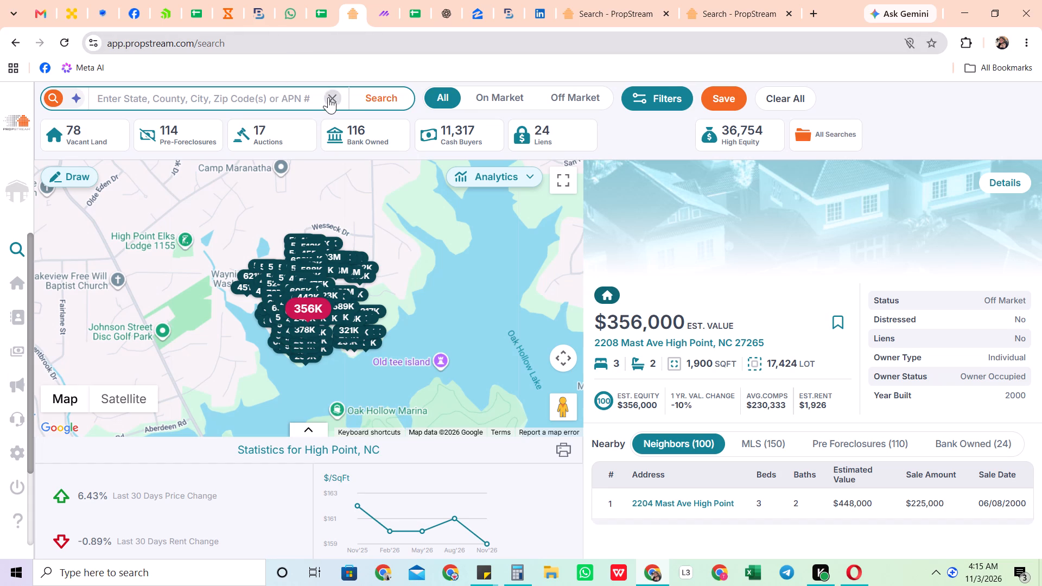
pyautogui.click(301, 101)
pyautogui.hotkey('ctrl', 'v')
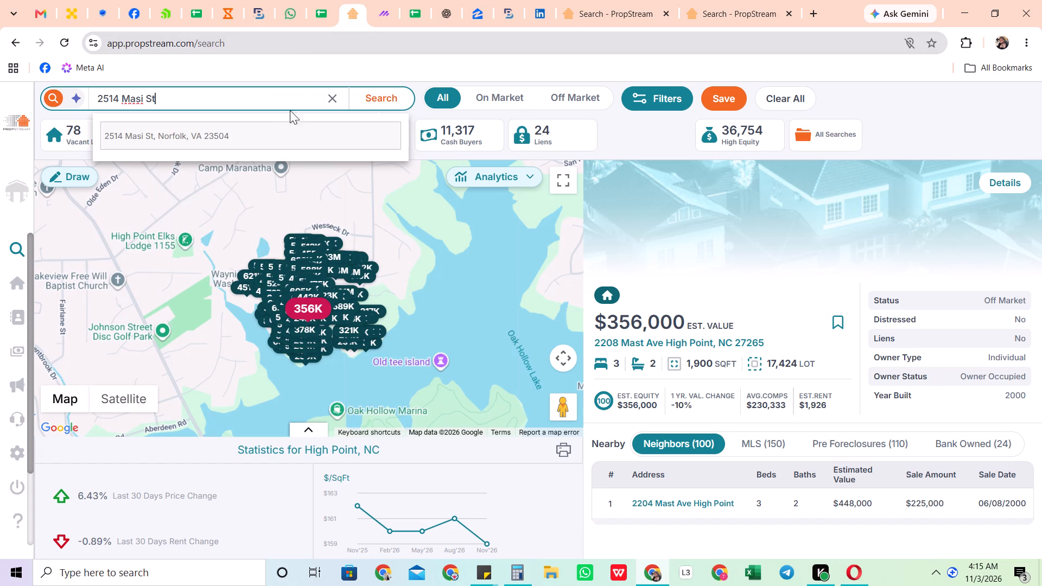
pyautogui.click(282, 137)
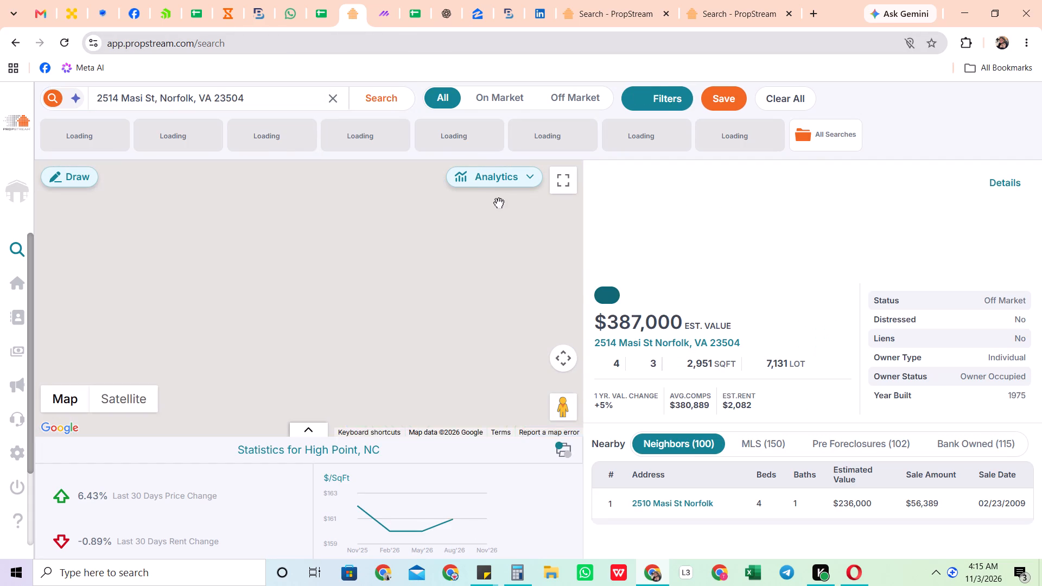
pyautogui.click(647, 346)
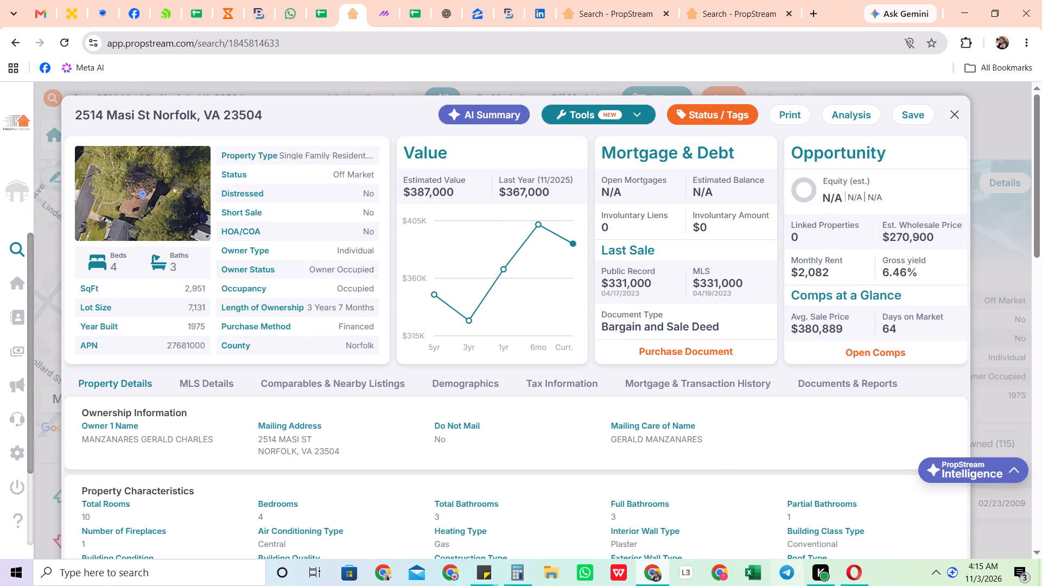
# Copy the owner's mailing address from the PropStream ownership information into row 1362's Owner Mailing Address.
pyautogui.scroll(1, 462, 411)
pyautogui.scroll(-1, 467, 410)
pyautogui.scroll(-2, 251, 409)
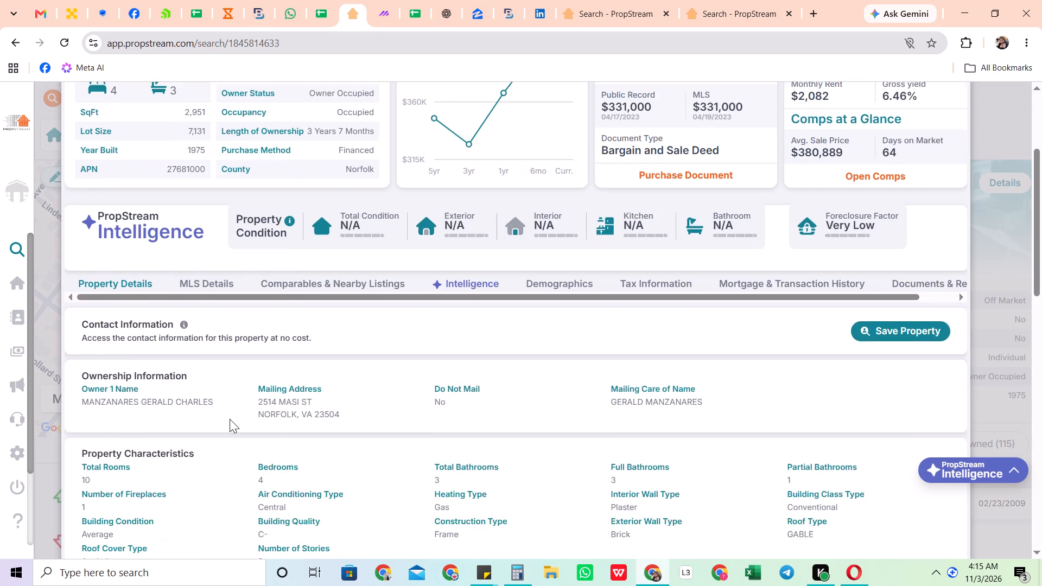
pyautogui.scroll(-1, 230, 419)
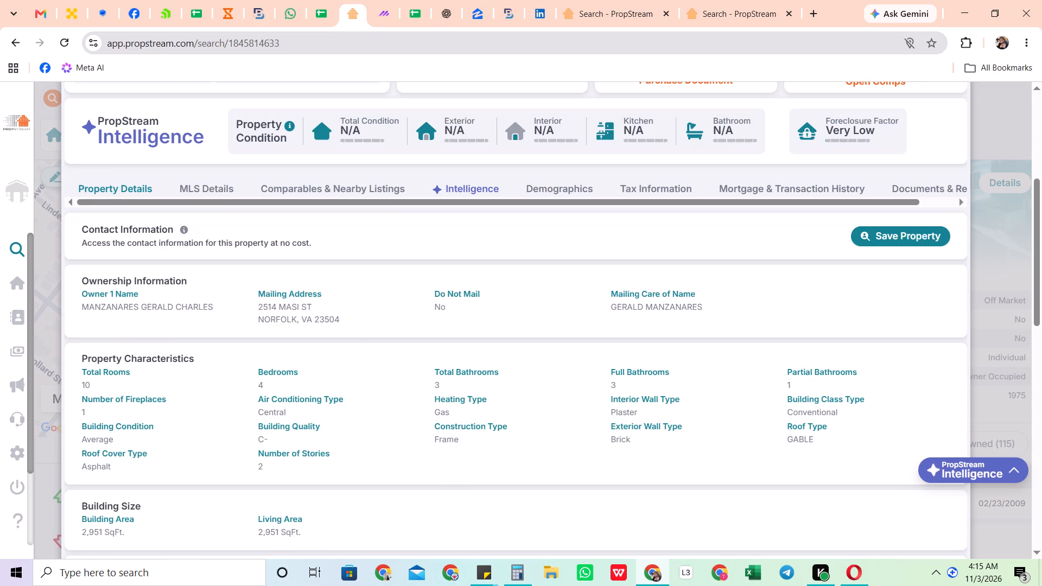
pyautogui.moveTo(261, 307); pyautogui.dragTo(345, 311)
pyautogui.click(332, 312)
pyautogui.moveTo(253, 308); pyautogui.dragTo(353, 320)
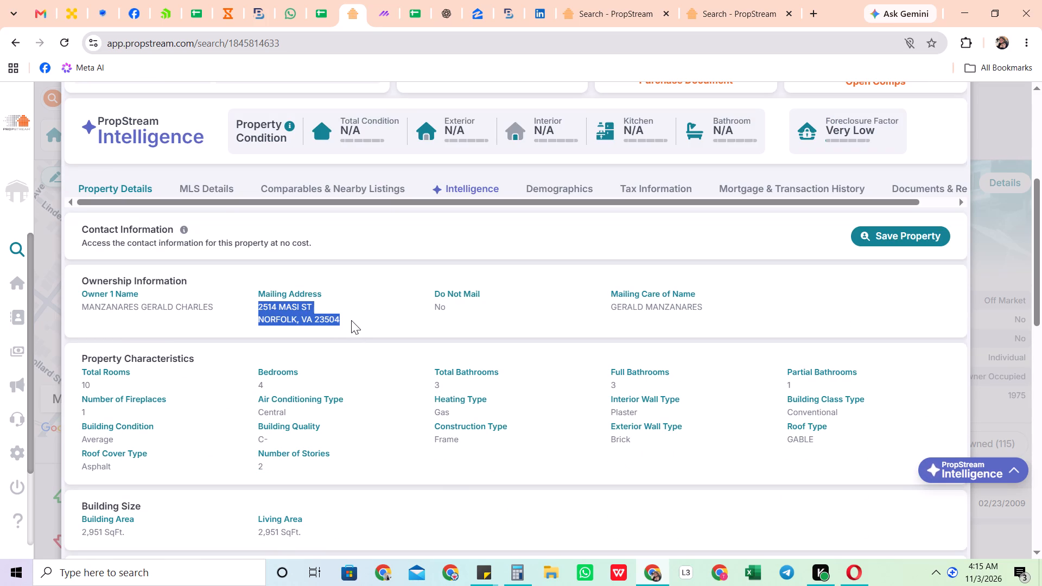
pyautogui.hotkey('ctrl', 'c')
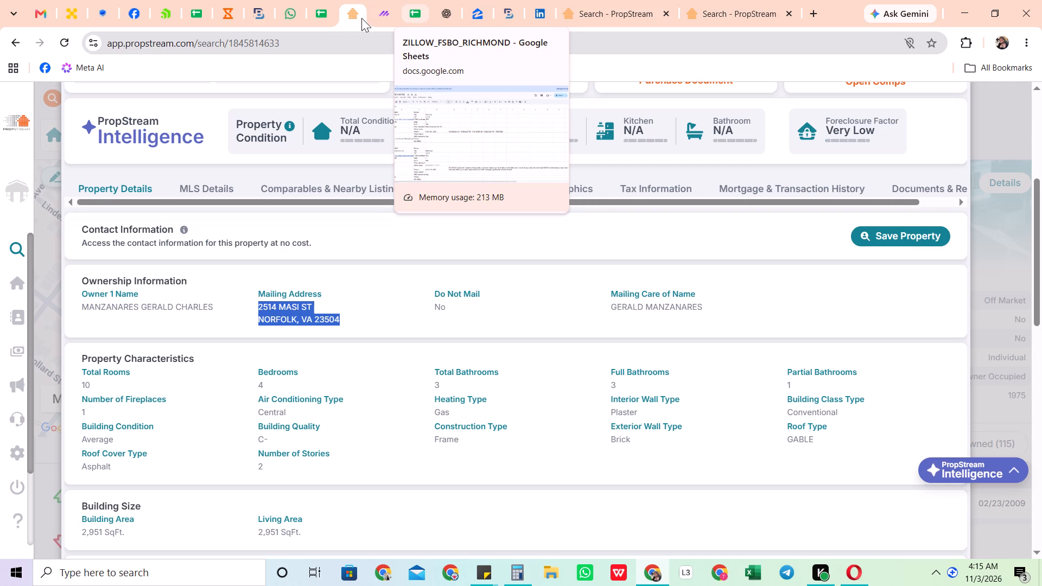
pyautogui.click(325, 23)
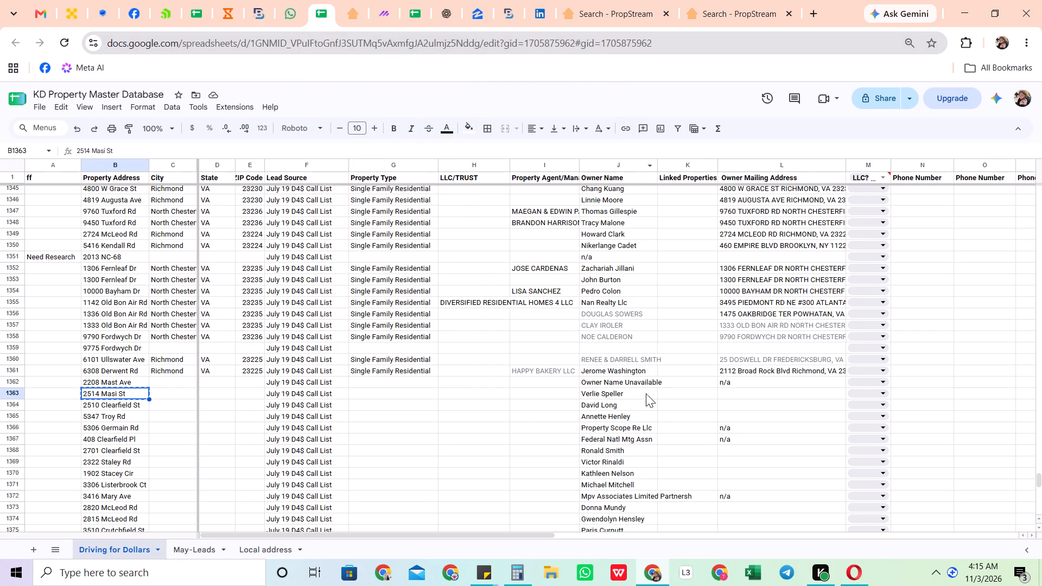
pyautogui.click(746, 381)
pyautogui.click(746, 381)
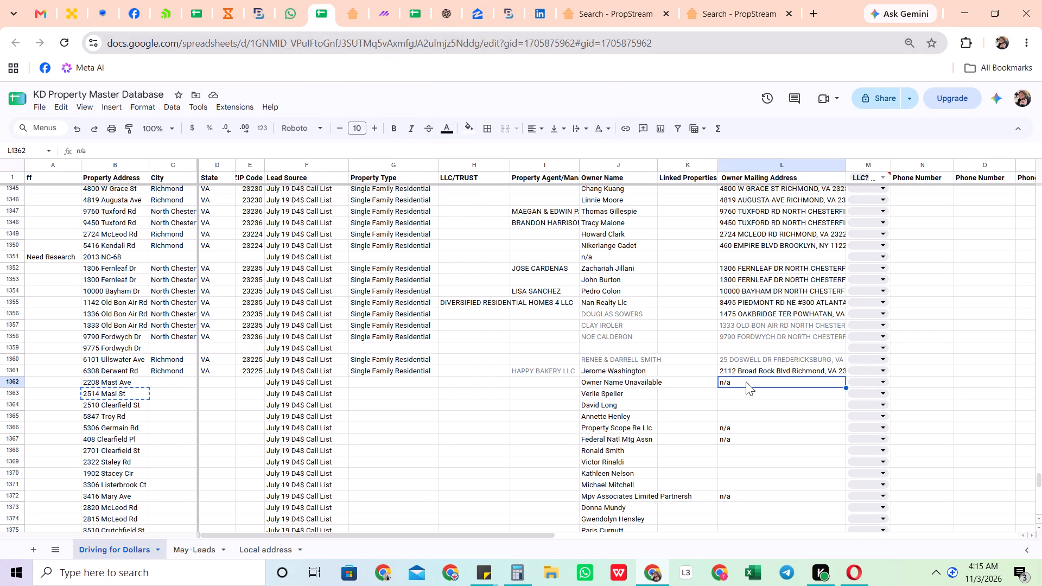
pyautogui.hotkey('ctrl', 'v')
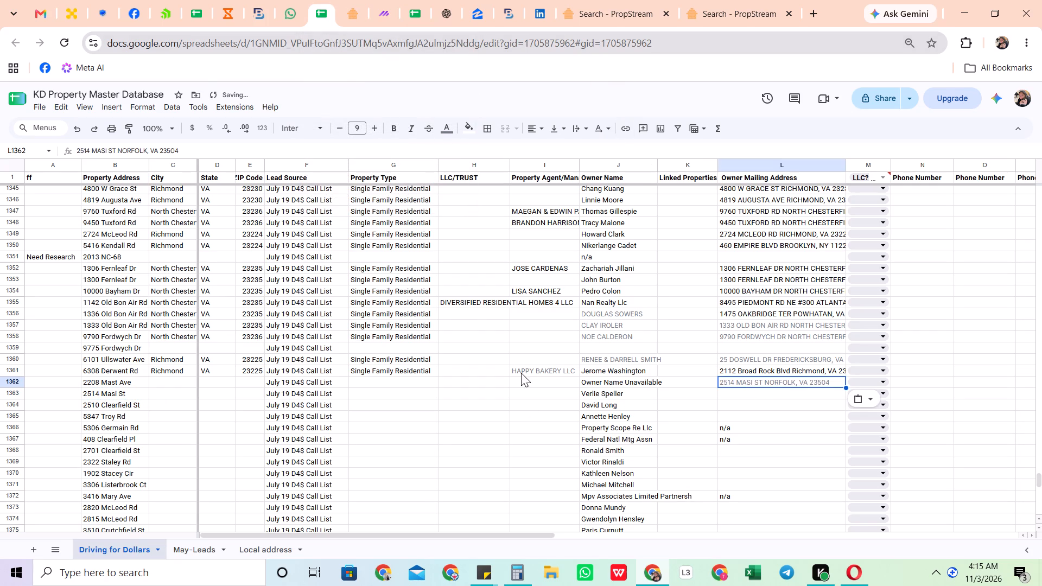
# Copy the Mailing Care of Name from PropStream into row 1363's Property Agent/Manager cell.
pyautogui.click(351, 18)
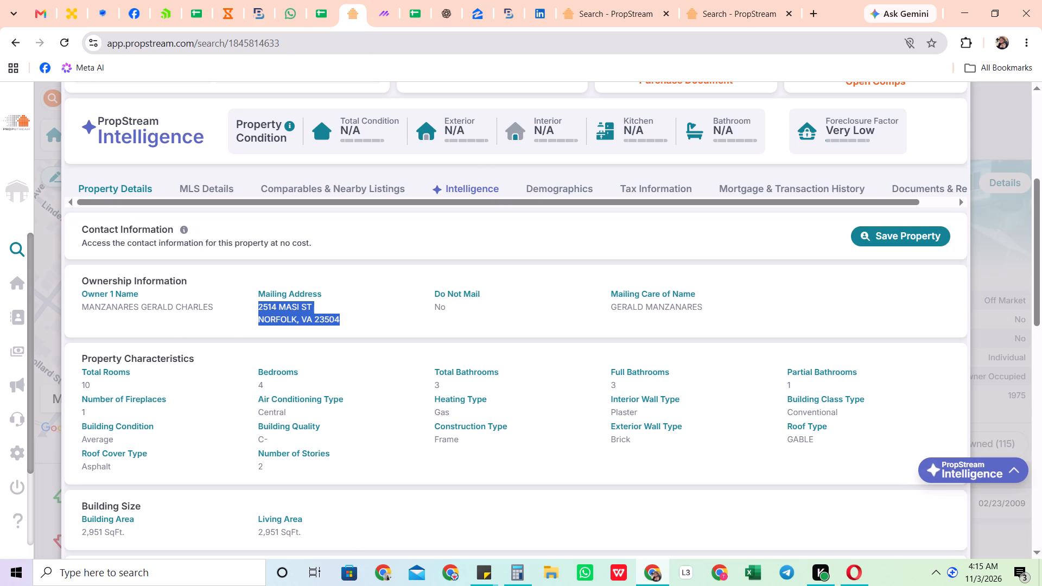
pyautogui.moveTo(615, 308); pyautogui.dragTo(738, 305)
pyautogui.click(726, 305)
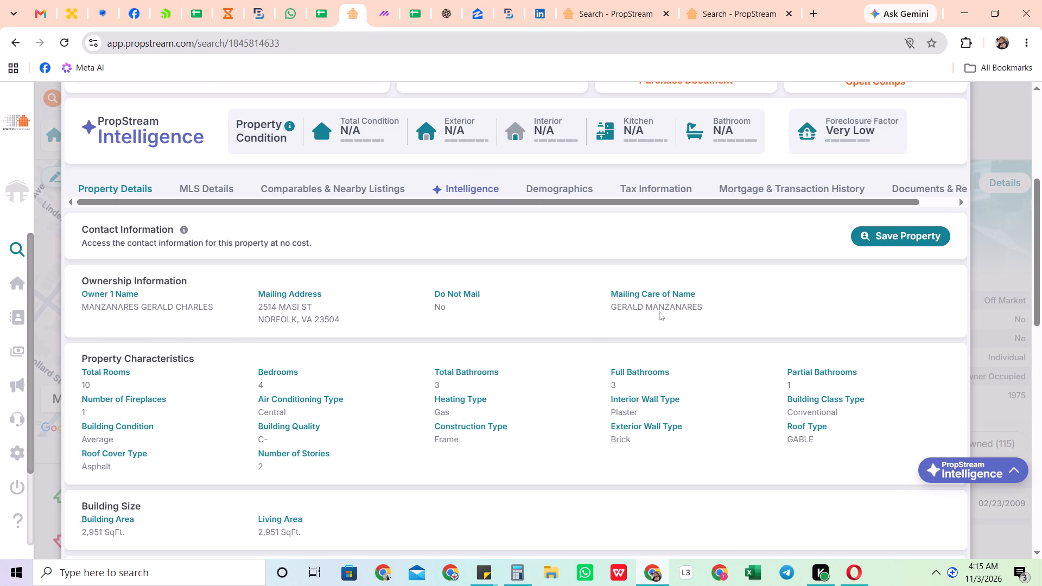
pyautogui.moveTo(605, 308); pyautogui.dragTo(755, 309)
pyautogui.hotkey('ctrl', 'c')
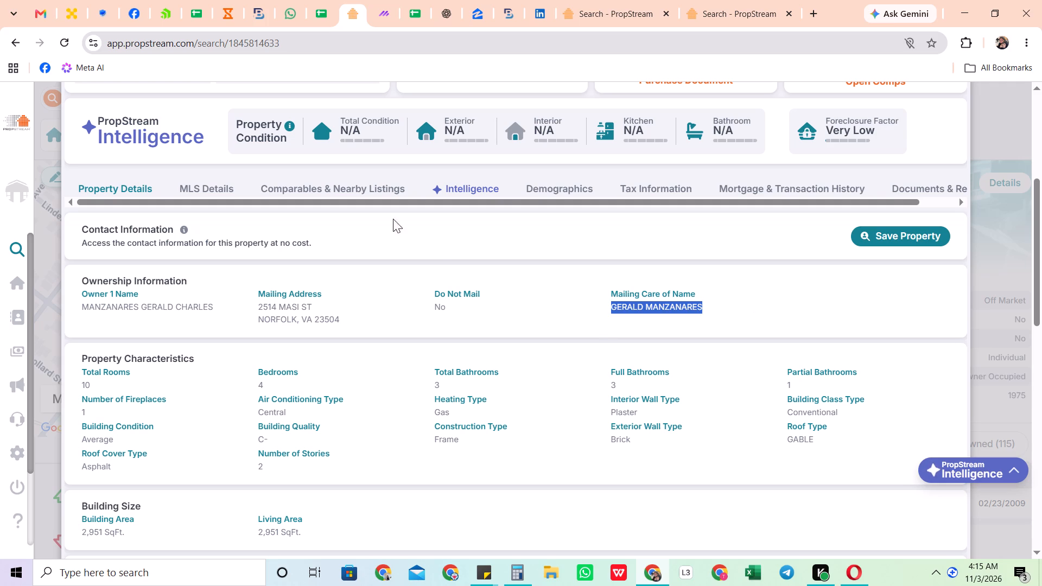
pyautogui.scroll(4, 341, 281)
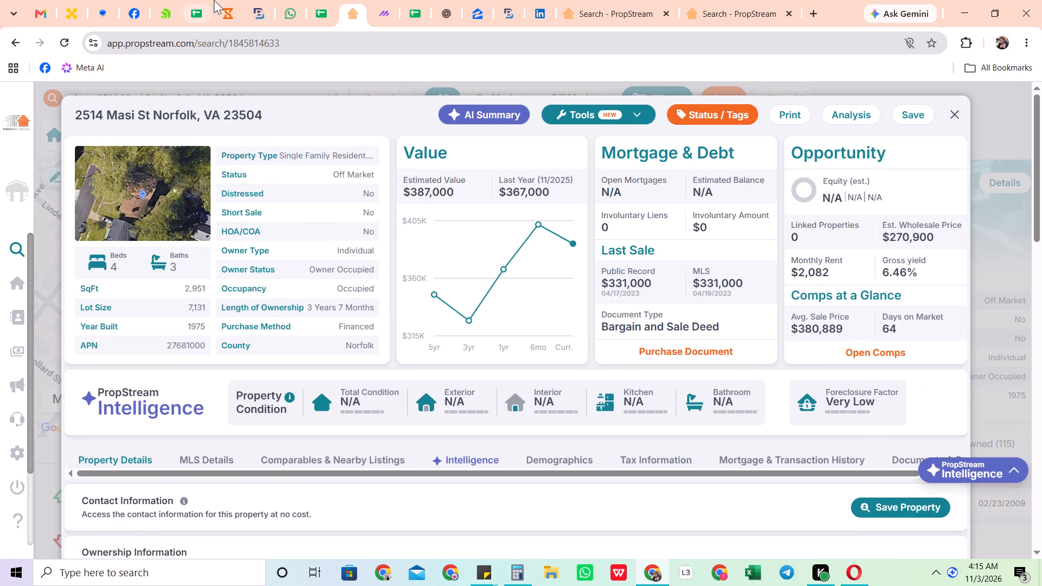
pyautogui.click(324, 14)
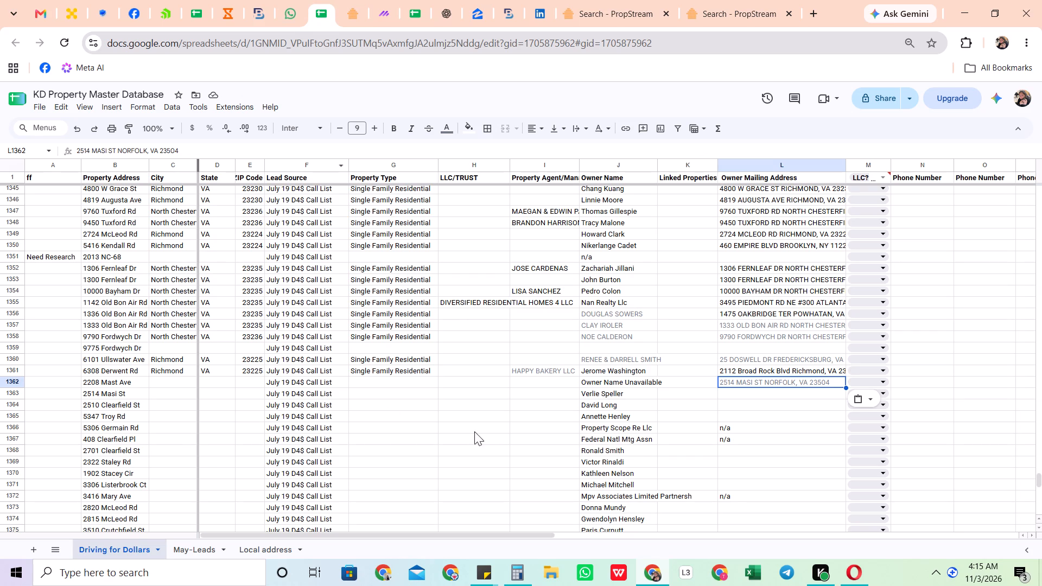
pyautogui.click(541, 398)
pyautogui.hotkey('ctrl', 'v')
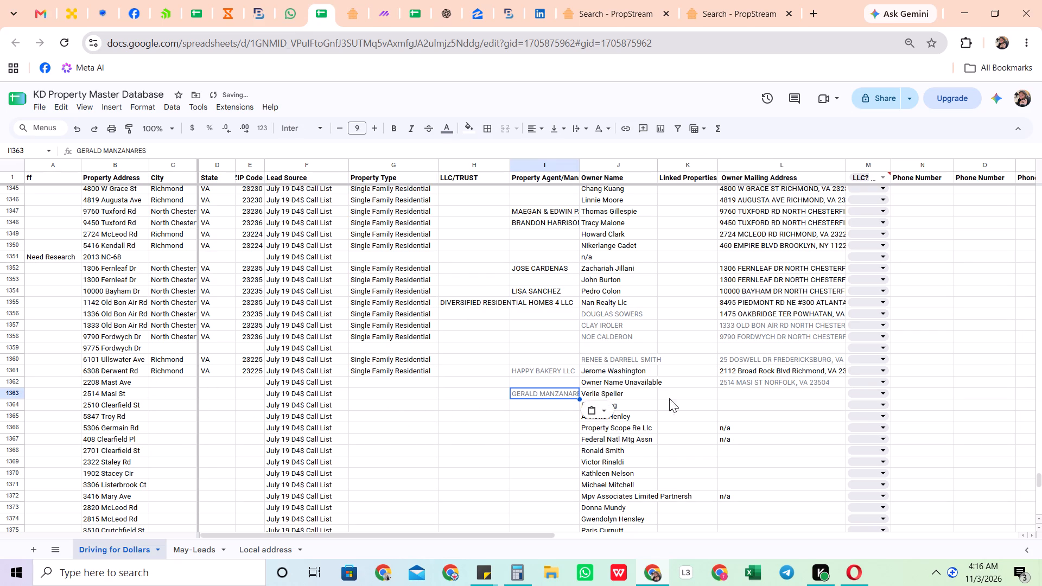
# Move the pasted mailing address from row 1362 to row 1363's Owner Mailing Address.
pyautogui.click(728, 387)
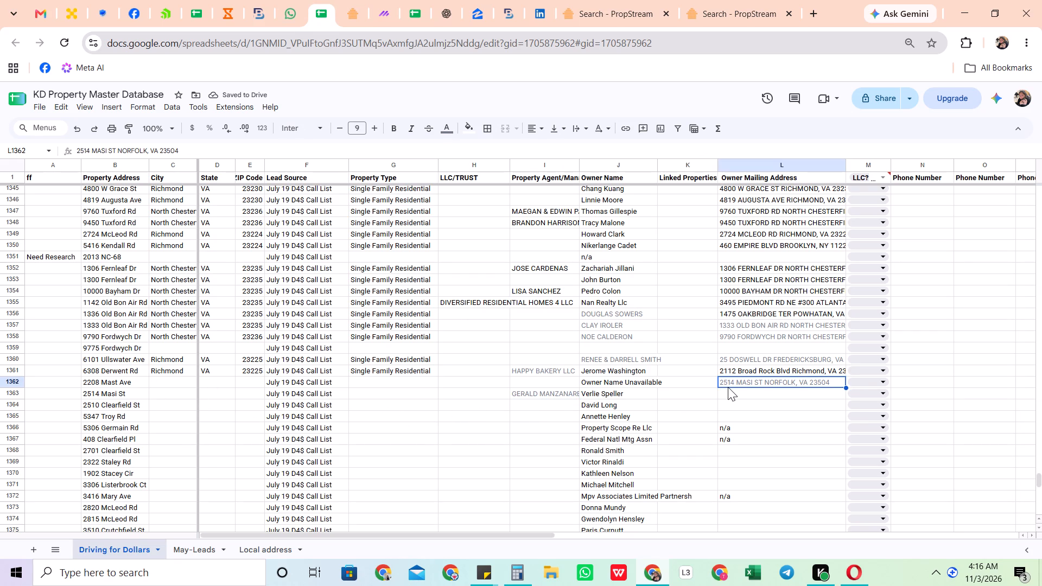
pyautogui.hotkey('ctrl', 'x')
pyautogui.click(728, 396)
pyautogui.hotkey('ctrl', 'v')
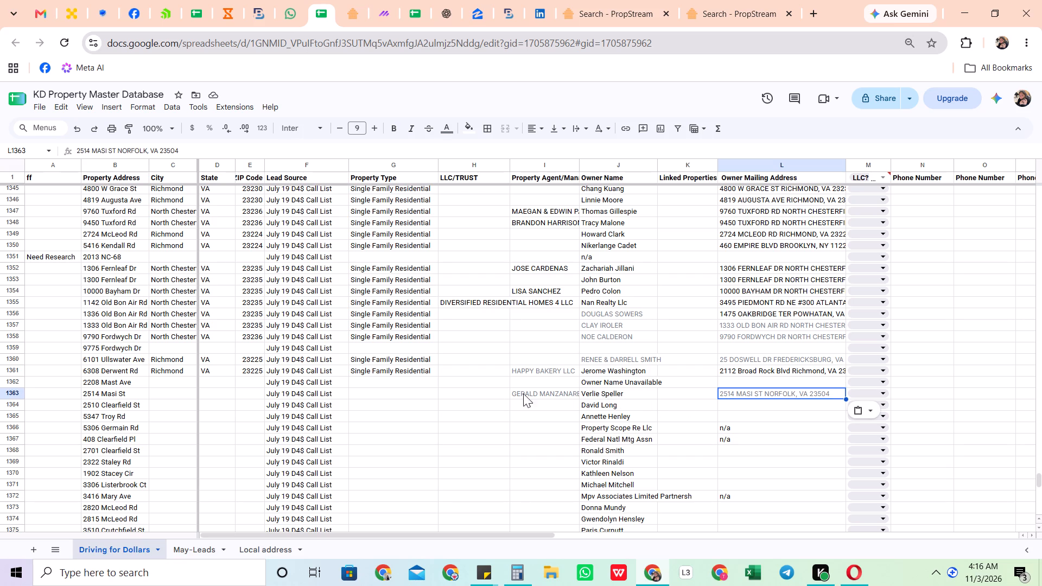
# Move the pasted name from row 1363's Property Agent/Manager cell to its Owner Name cell, replacing the existing name.
pyautogui.click(544, 393)
pyautogui.hotkey('ctrl', 'x')
pyautogui.click(595, 396)
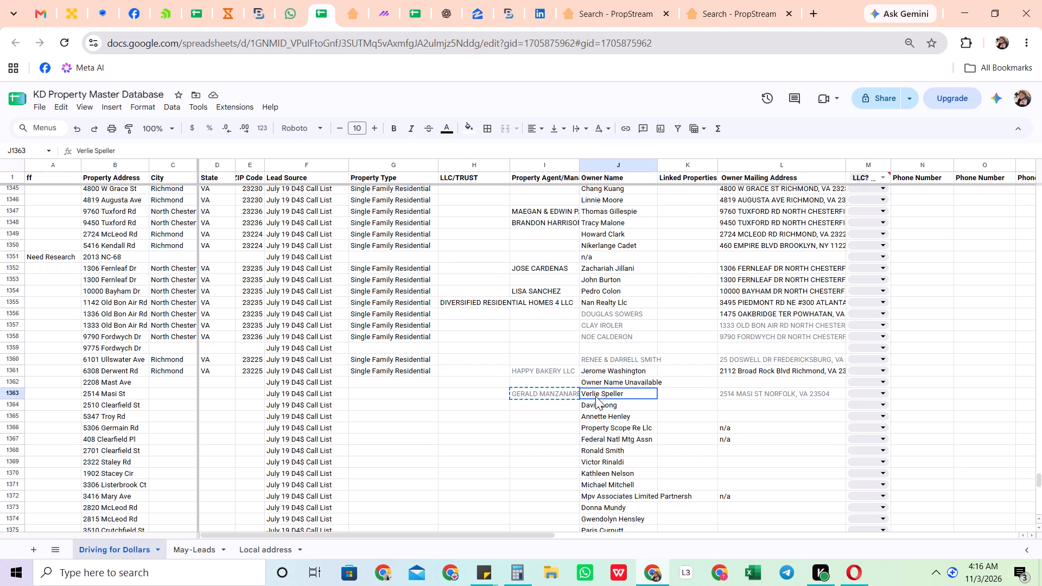
pyautogui.hotkey('ctrl', 'v')
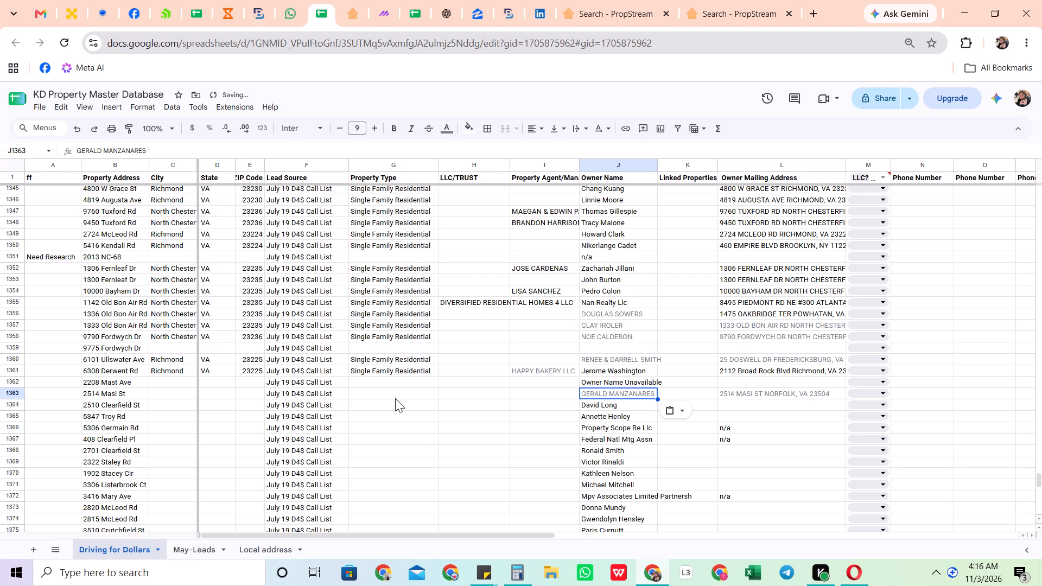
# Set row 1363's Property Type to Single Family Residential by copying the value from row 1361.
pyautogui.click(393, 371)
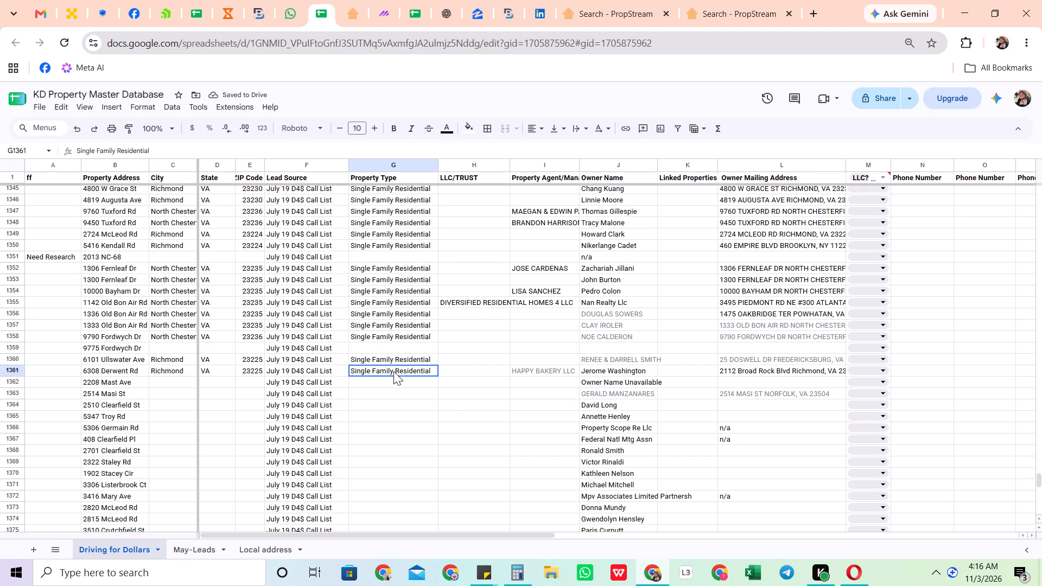
pyautogui.hotkey('ctrl', 'c')
pyautogui.click(397, 394)
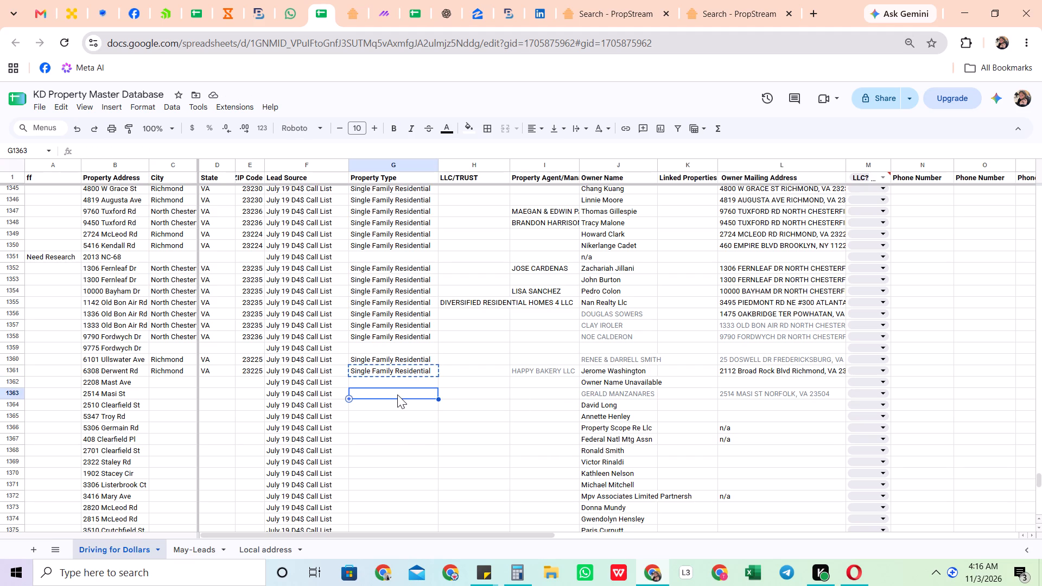
pyautogui.hotkey('ctrl', 'v')
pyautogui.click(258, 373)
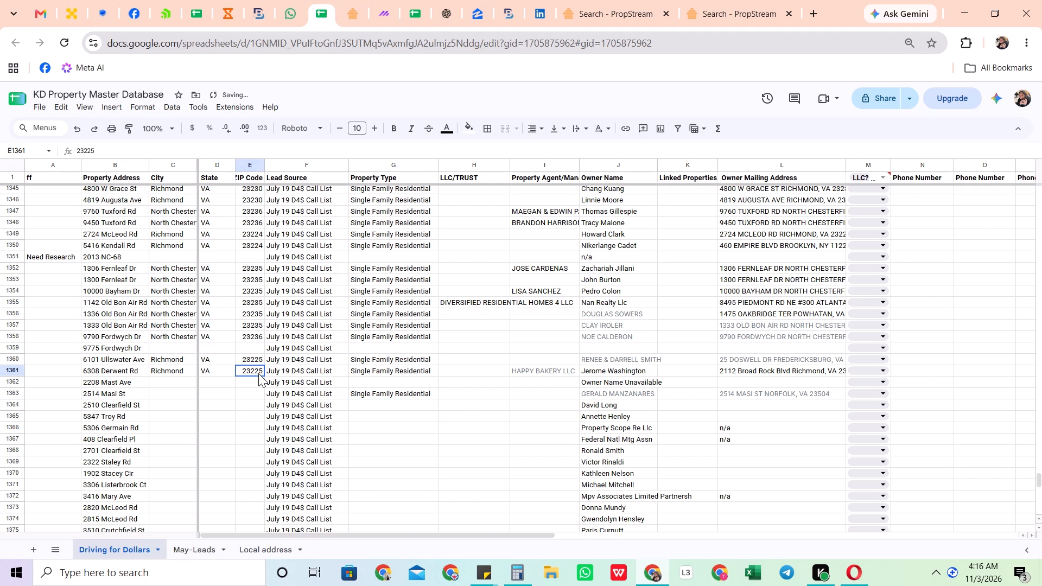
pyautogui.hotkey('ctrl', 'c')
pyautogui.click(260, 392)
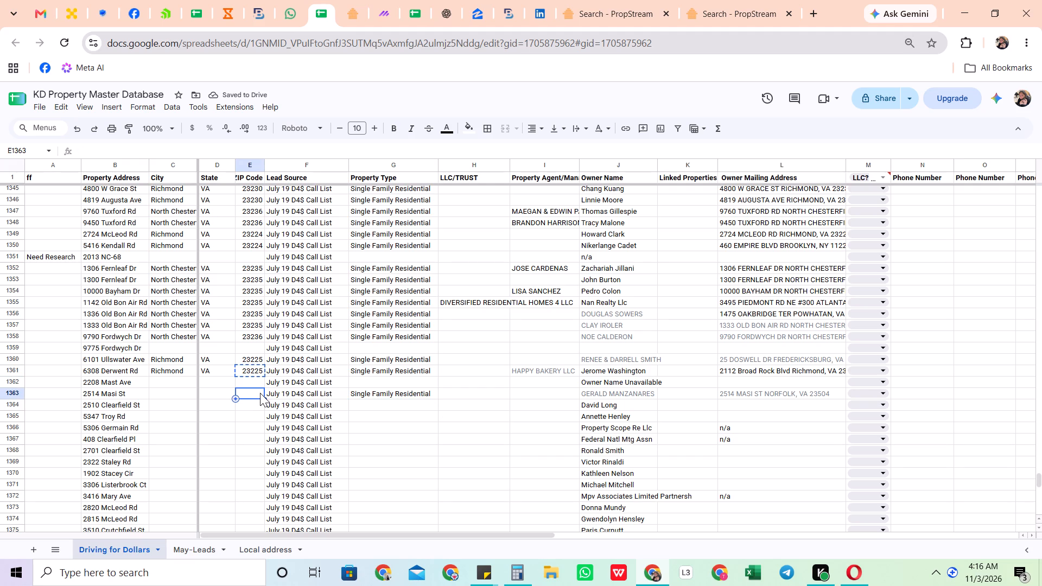
# Copy the ZIP code 23504 from the PropStream property heading into row 1363's ZIP Code.
pyautogui.click(350, 21)
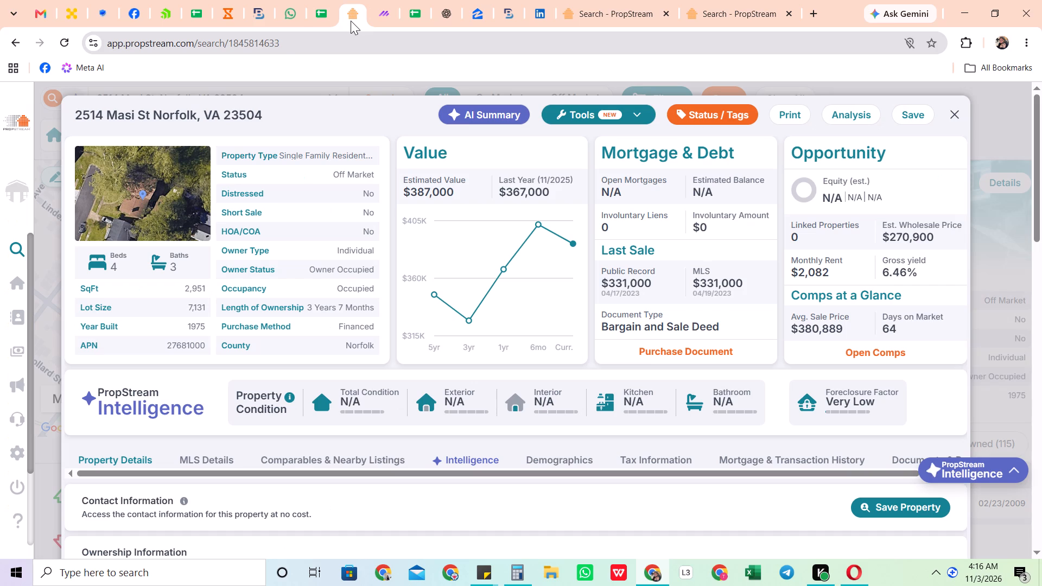
pyautogui.moveTo(224, 116); pyautogui.dragTo(275, 114)
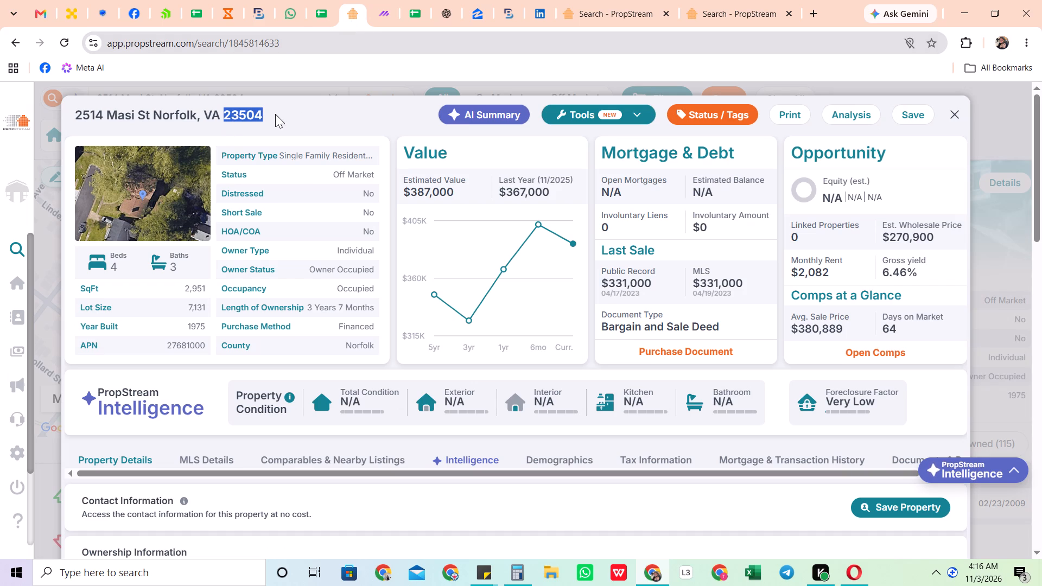
pyautogui.hotkey('ctrl', 'c')
pyautogui.click(319, 11)
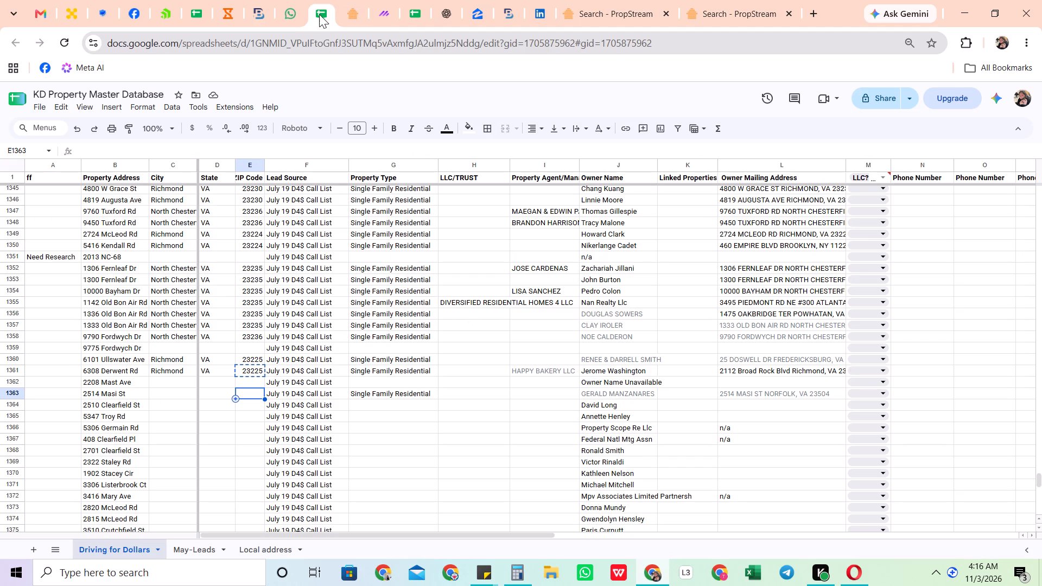
pyautogui.tripleClick(251, 393)
pyautogui.hotkey('ctrl', 'v')
# Fill row 1363's State with VA and City with Norfolk.
pyautogui.click(224, 396)
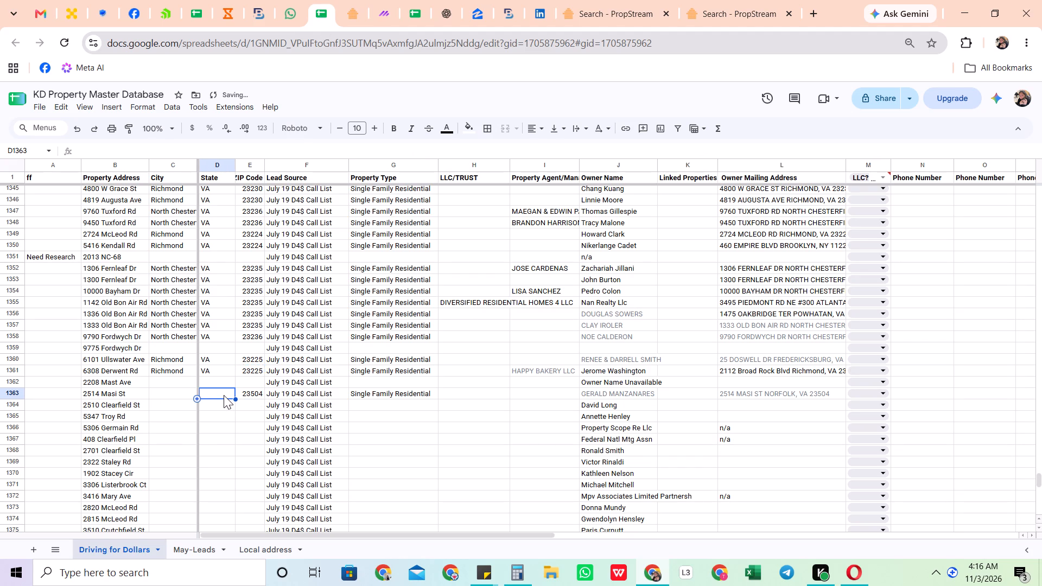
pyautogui.hotkey('shift', 'v')
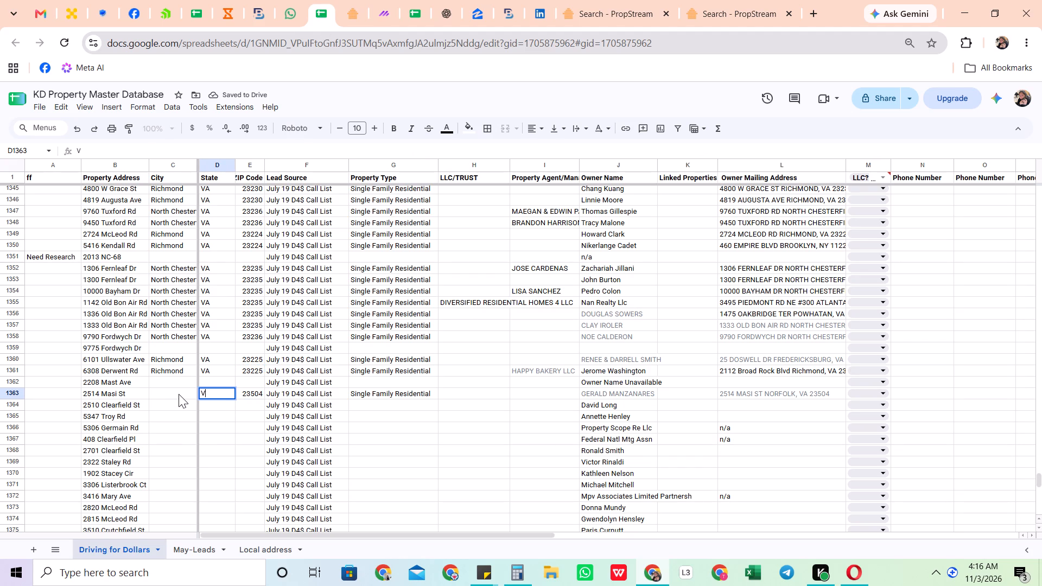
pyautogui.hotkey('shift', 'a')
pyautogui.click(155, 393)
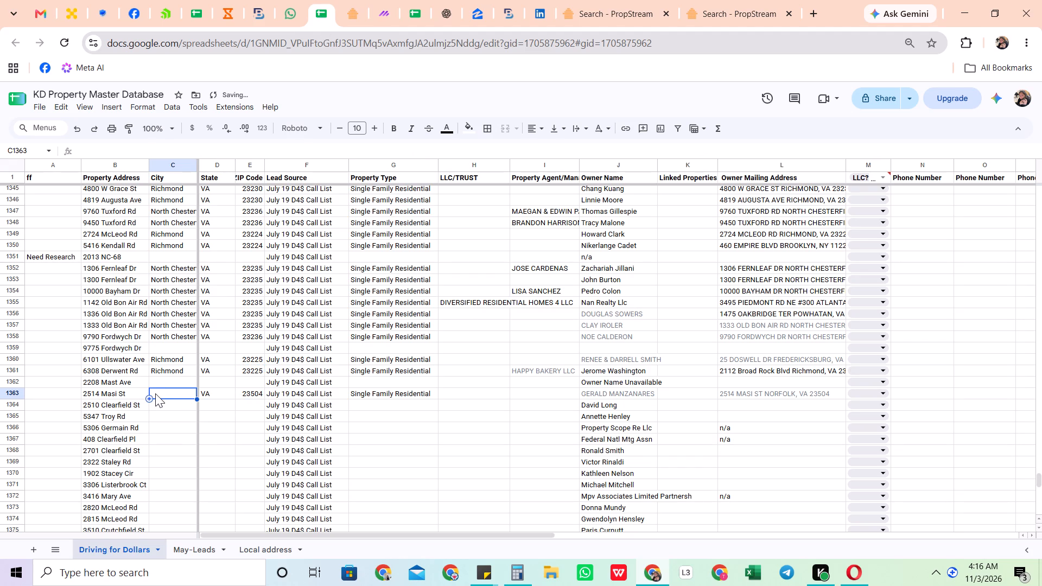
pyautogui.hotkey('shift', 'n')
pyautogui.press('o')
pyautogui.press('r')
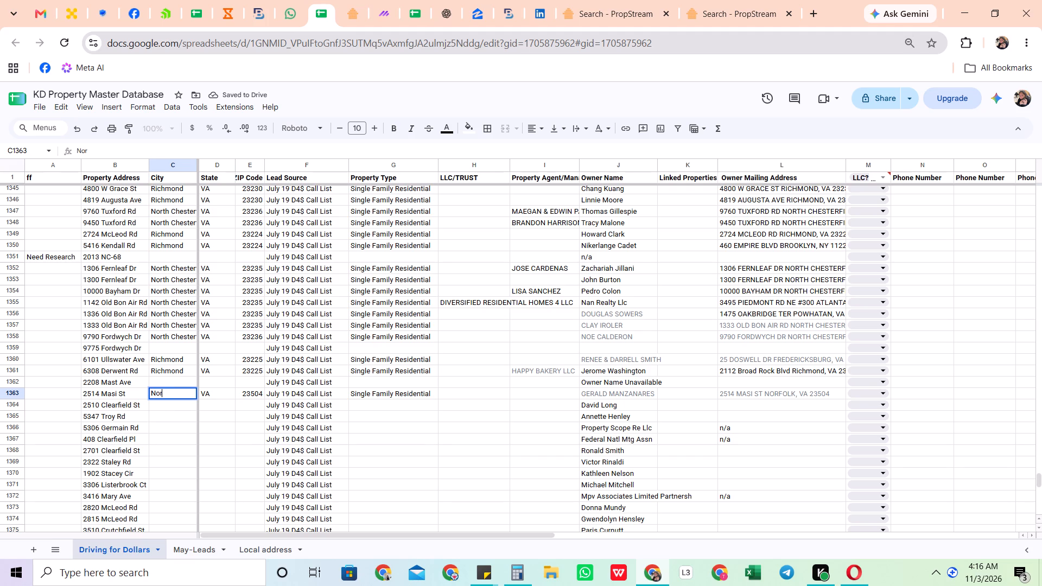
pyautogui.press('f')
pyautogui.press('o')
pyautogui.press('l')
pyautogui.press('k')
# Copy row 1364's property address for the PropStream lookup.
pyautogui.click(137, 407)
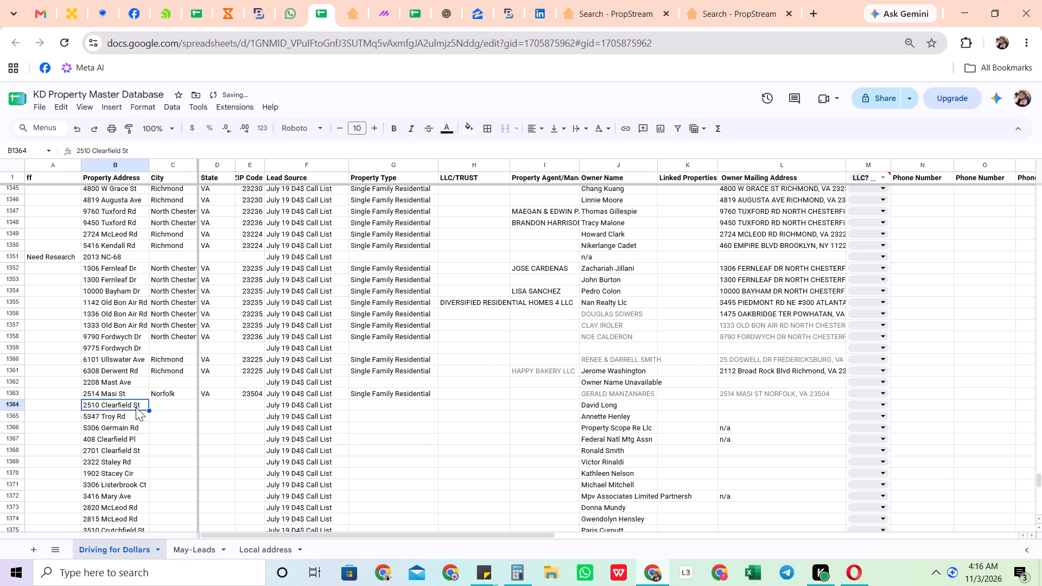
pyautogui.hotkey('ctrl', 'c')
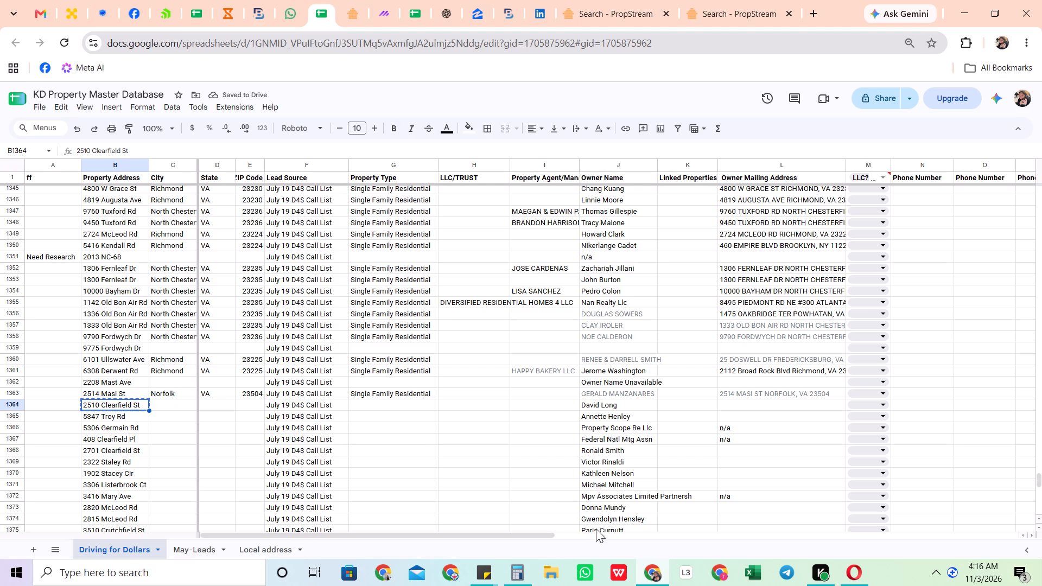
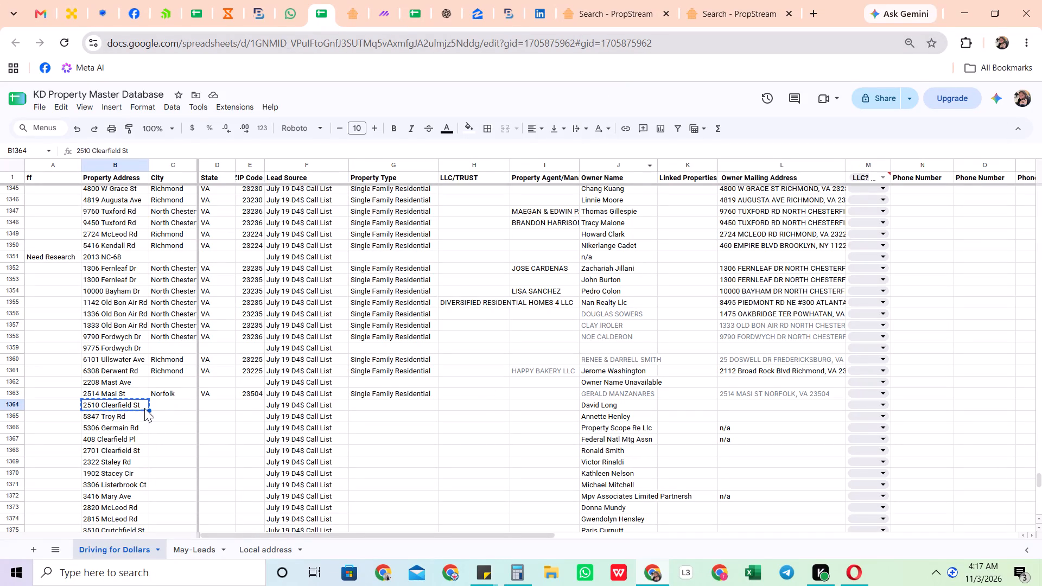
# Look up row 1364's property address in PropStream, picking the Richmond, VA match, and open its full property details.
pyautogui.hotkey('ctrl', 'c')
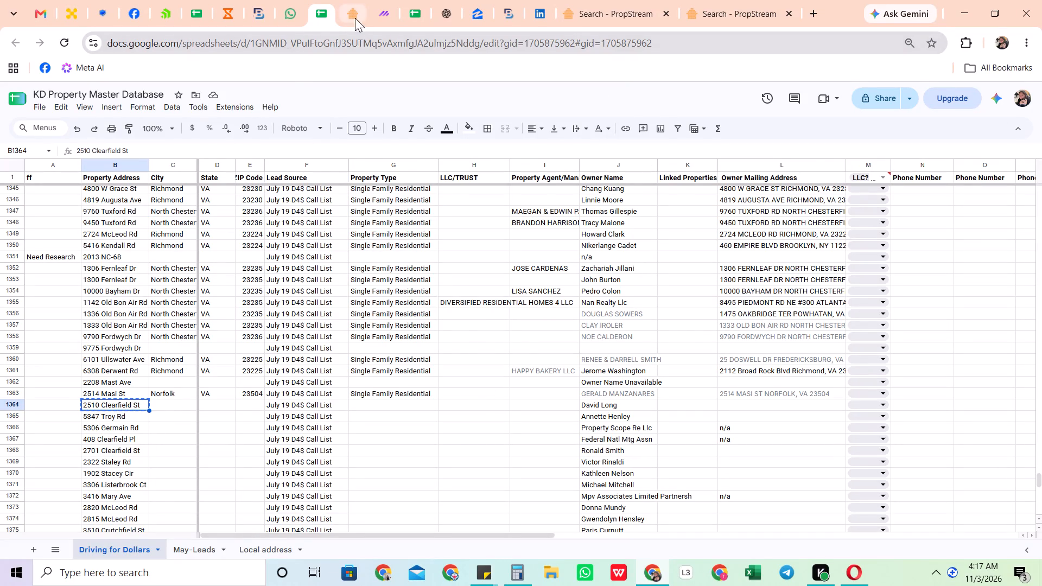
pyautogui.click(355, 18)
pyautogui.click(960, 113)
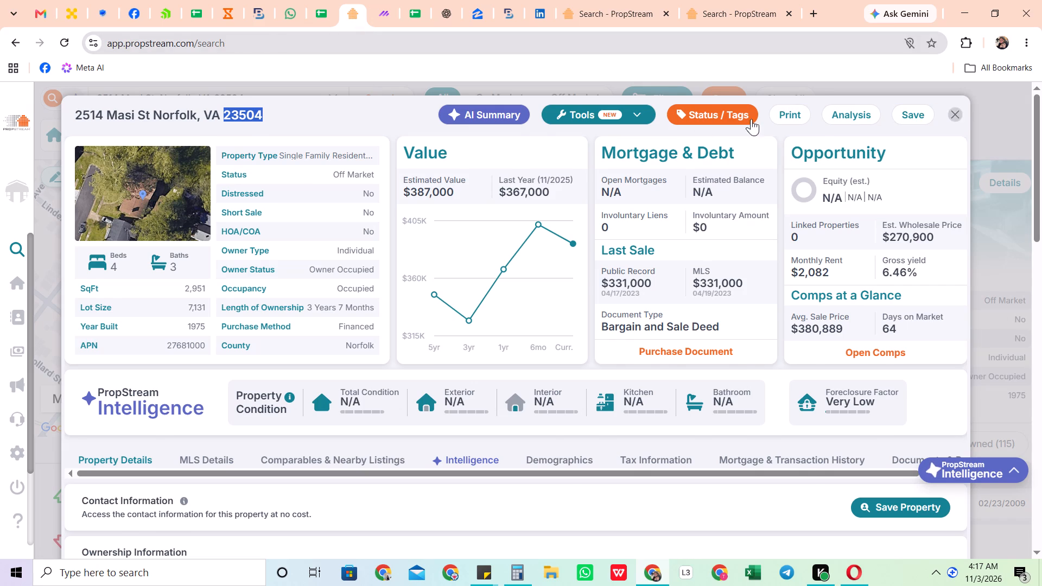
pyautogui.click(331, 102)
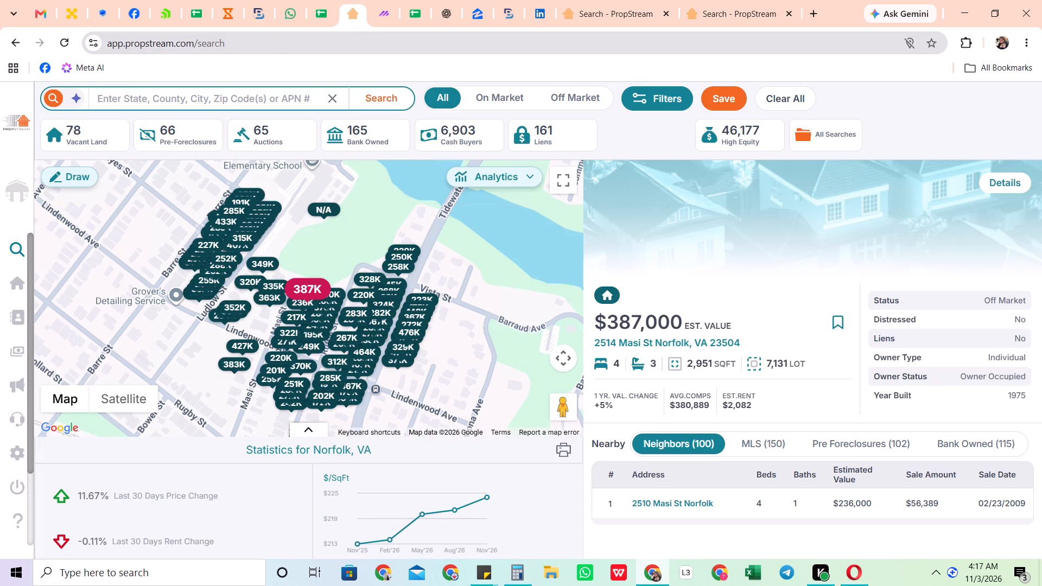
pyautogui.click(304, 98)
pyautogui.hotkey('ctrl', 'v')
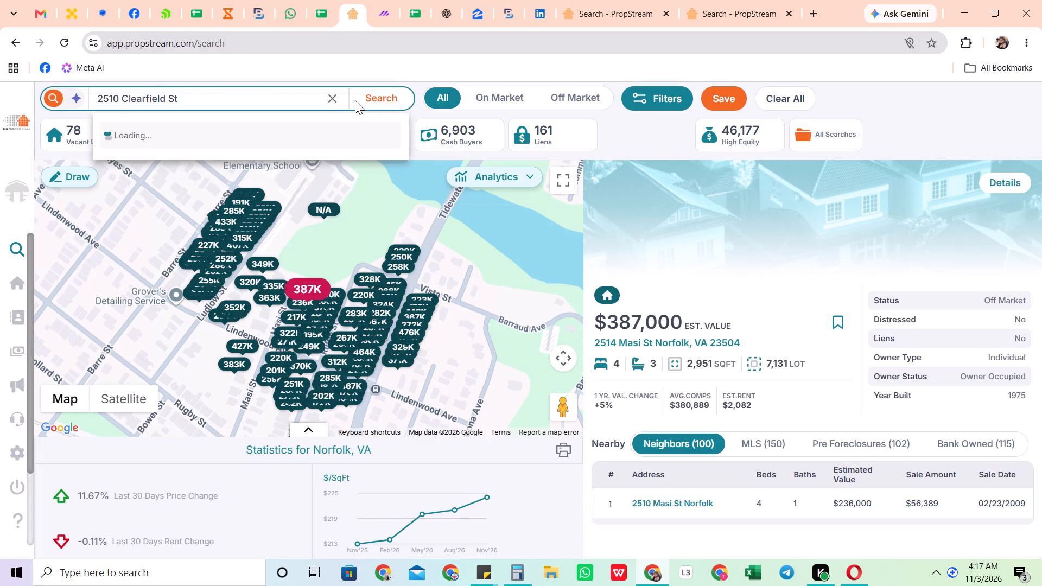
pyautogui.click(309, 132)
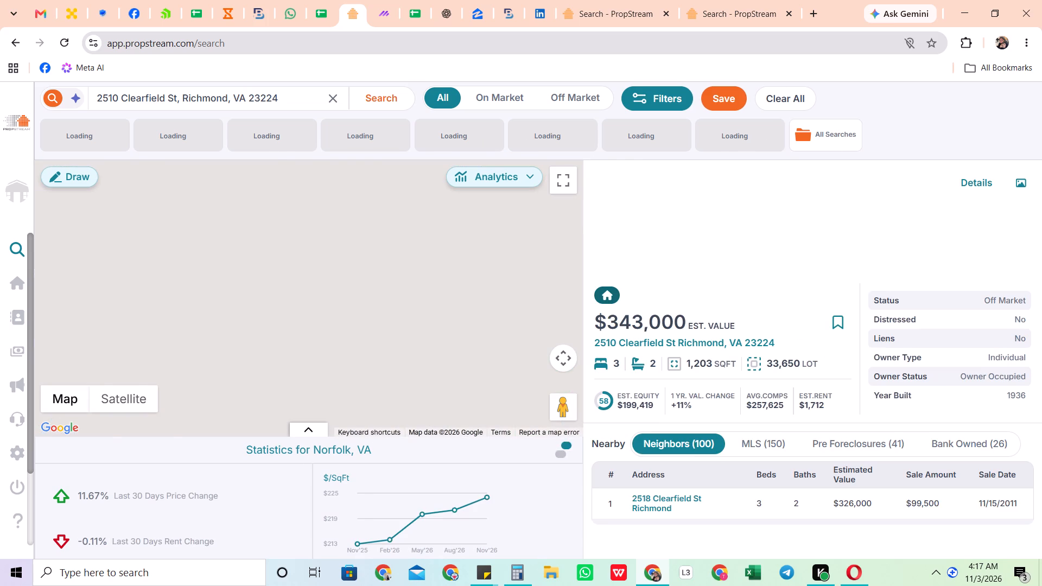
pyautogui.click(652, 343)
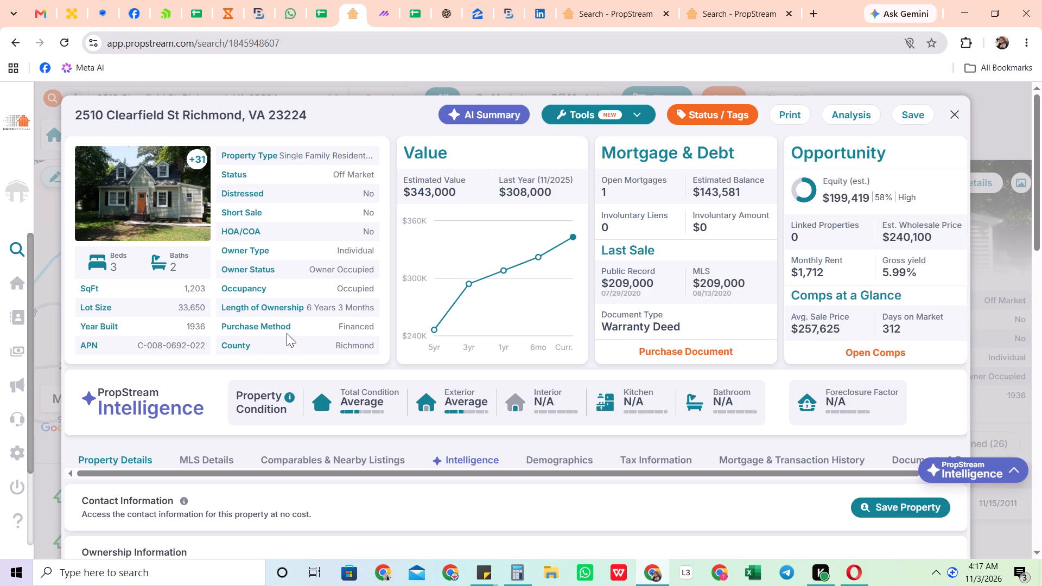
# Copy the mailing address from PropStream's ownership information into row 1364's Owner Mailing Address.
pyautogui.scroll(-2, 599, 361)
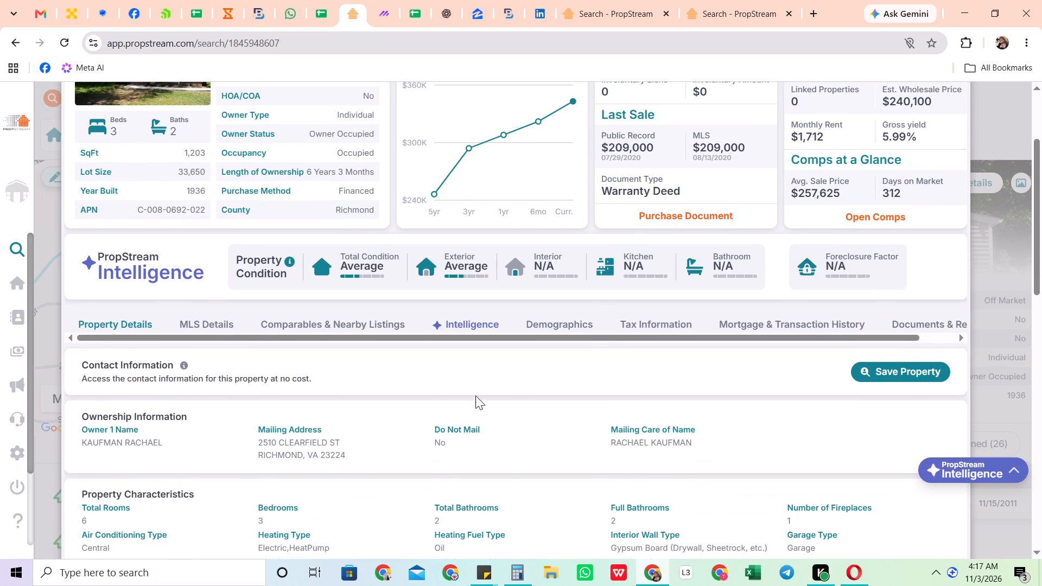
pyautogui.click(261, 441)
pyautogui.moveTo(257, 441); pyautogui.dragTo(354, 457)
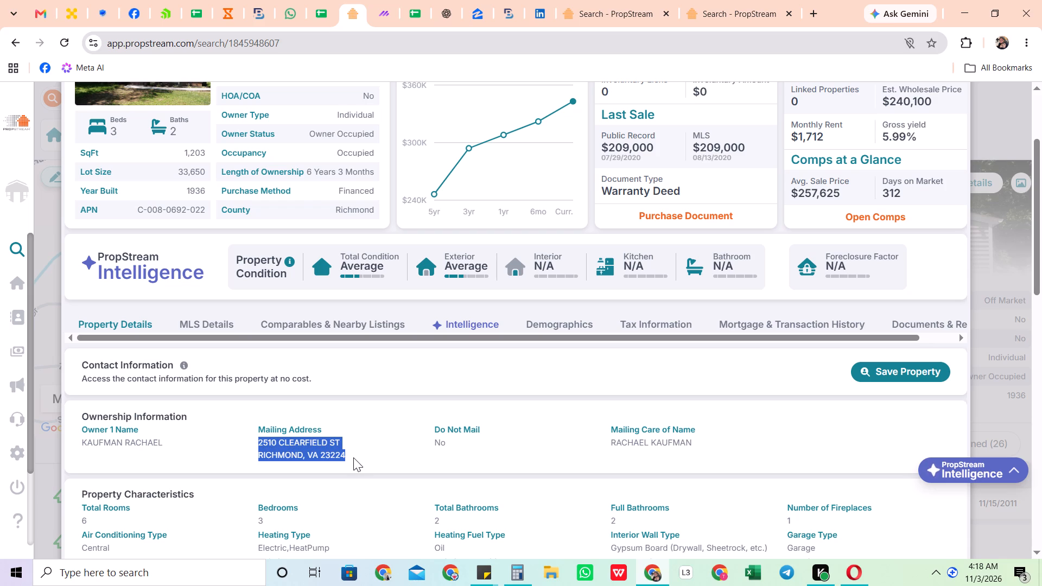
pyautogui.hotkey('ctrl', 'c')
pyautogui.click(326, 17)
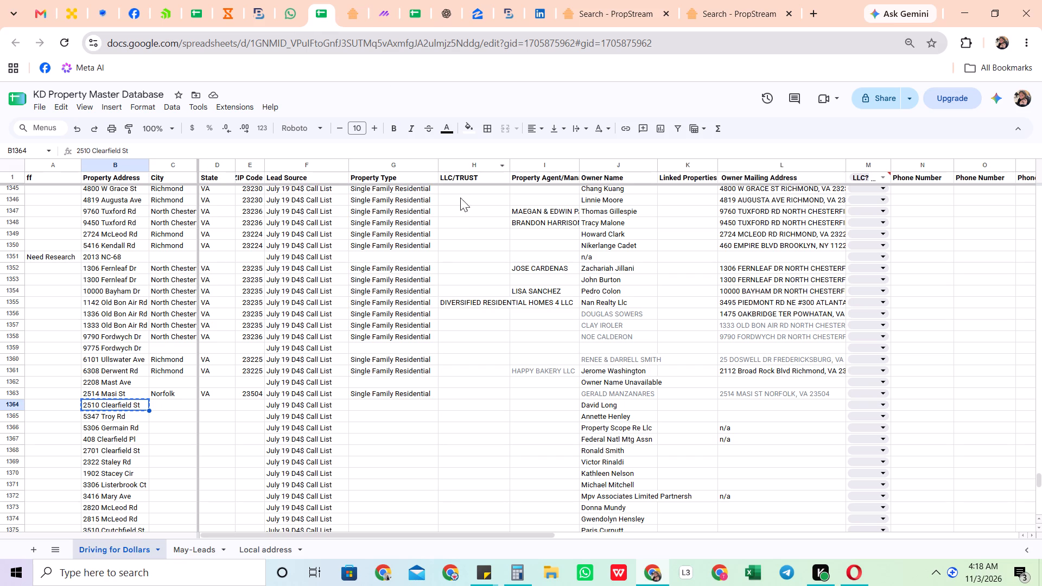
pyautogui.click(732, 406)
pyautogui.hotkey('ctrl', 'v')
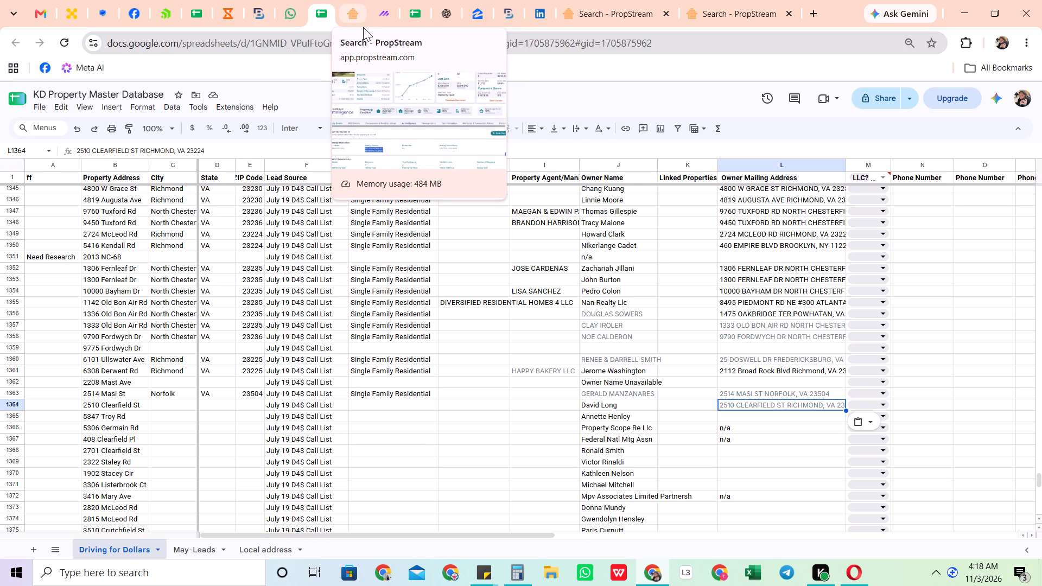
# Replace row 1364's Owner Name with the Mailing Care of Name from the PropStream ownership information.
pyautogui.click(357, 20)
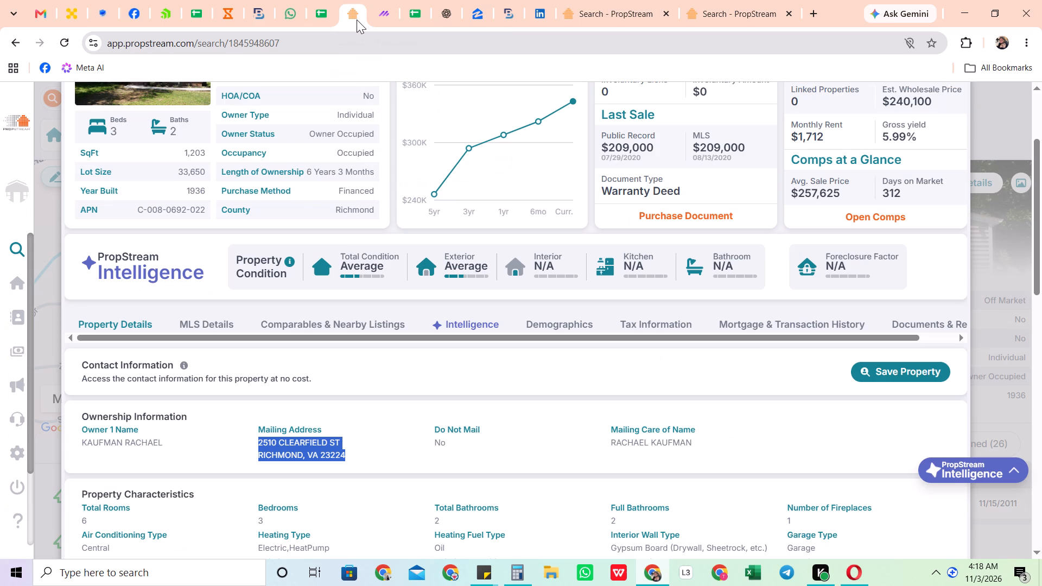
pyautogui.moveTo(613, 444); pyautogui.dragTo(729, 444)
pyautogui.hotkey('ctrl', 'c')
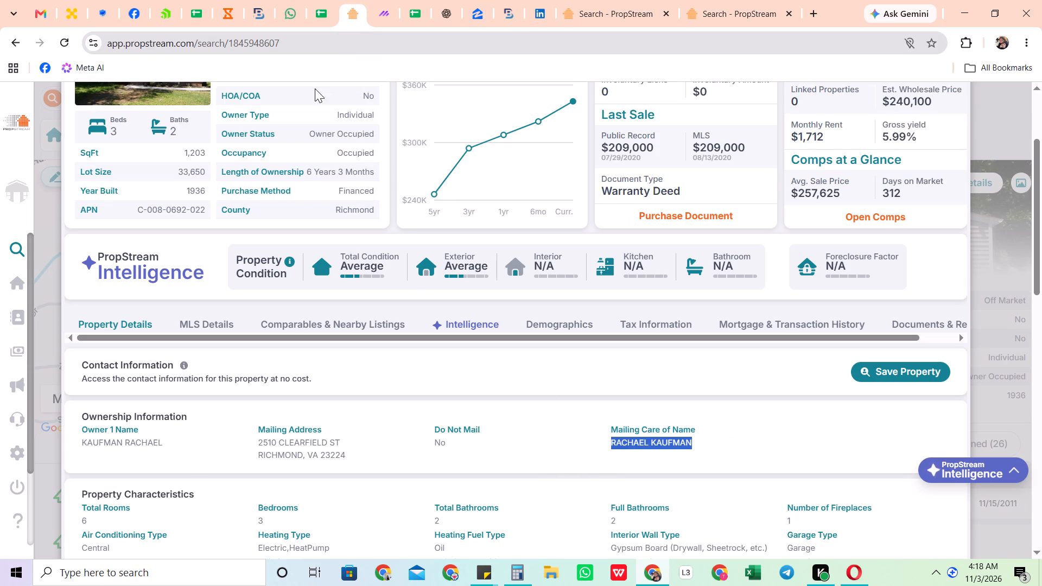
pyautogui.click(325, 12)
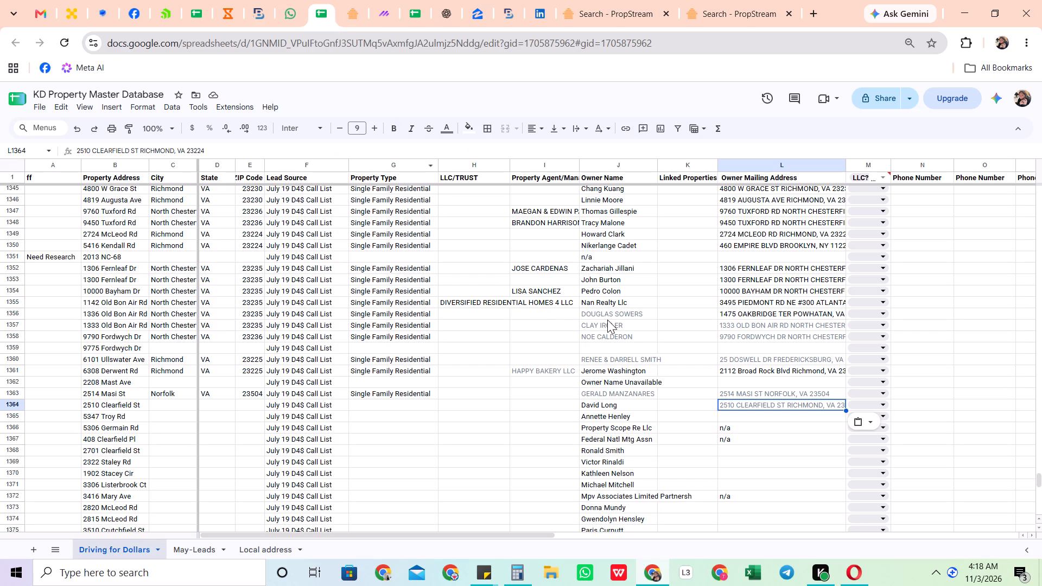
pyautogui.click(600, 406)
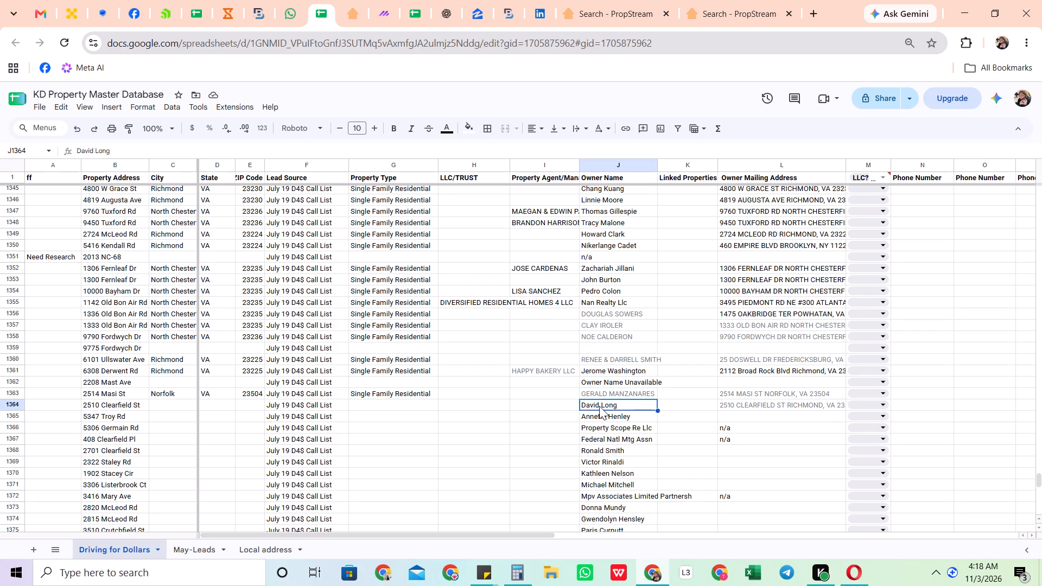
pyautogui.hotkey('ctrl', 'v')
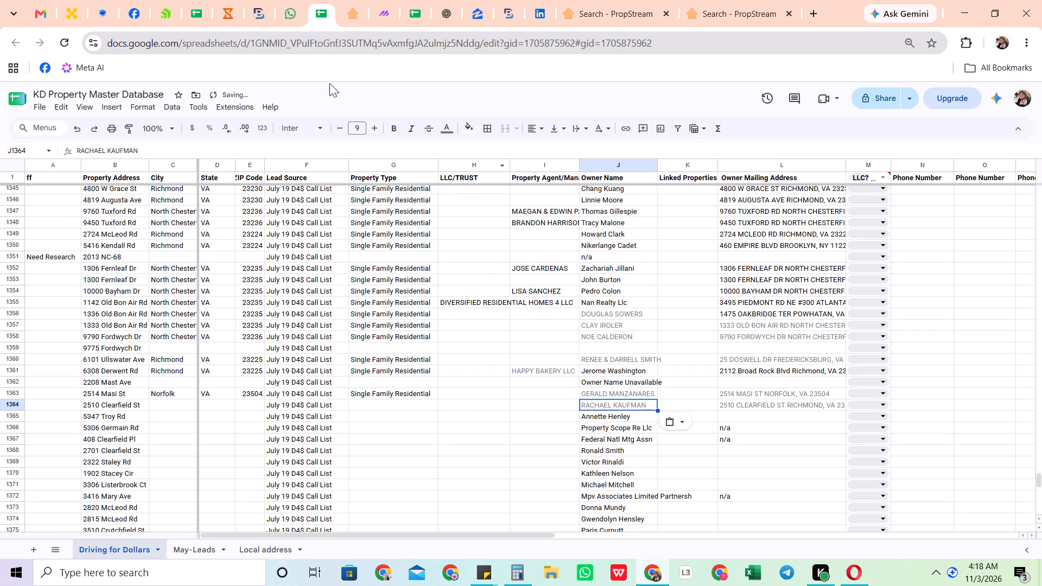
# Check the property type in PropStream and enter Single Family Residential as row 1364's Property Type.
pyautogui.click(351, 12)
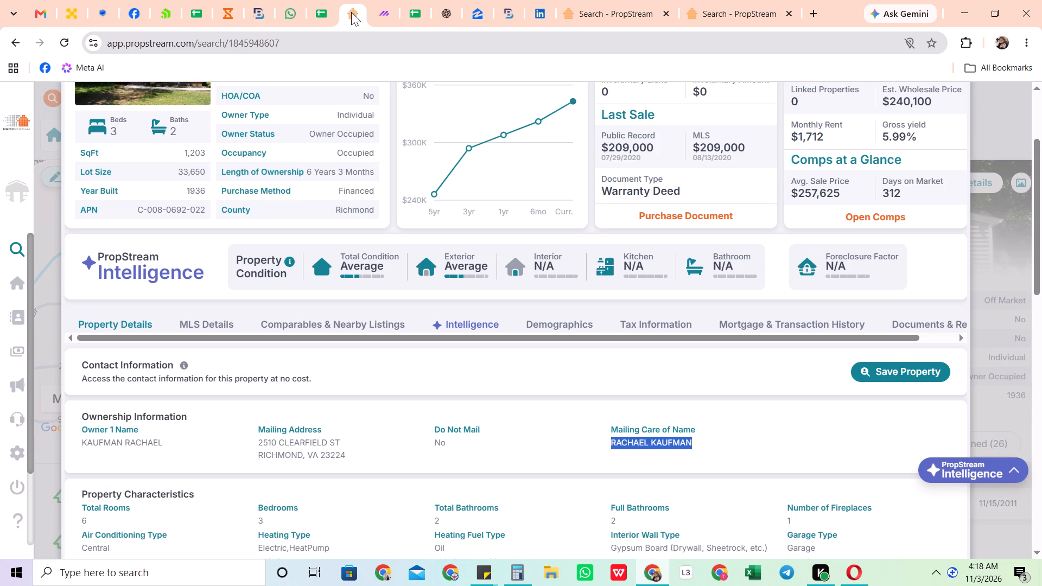
pyautogui.scroll(3, 327, 360)
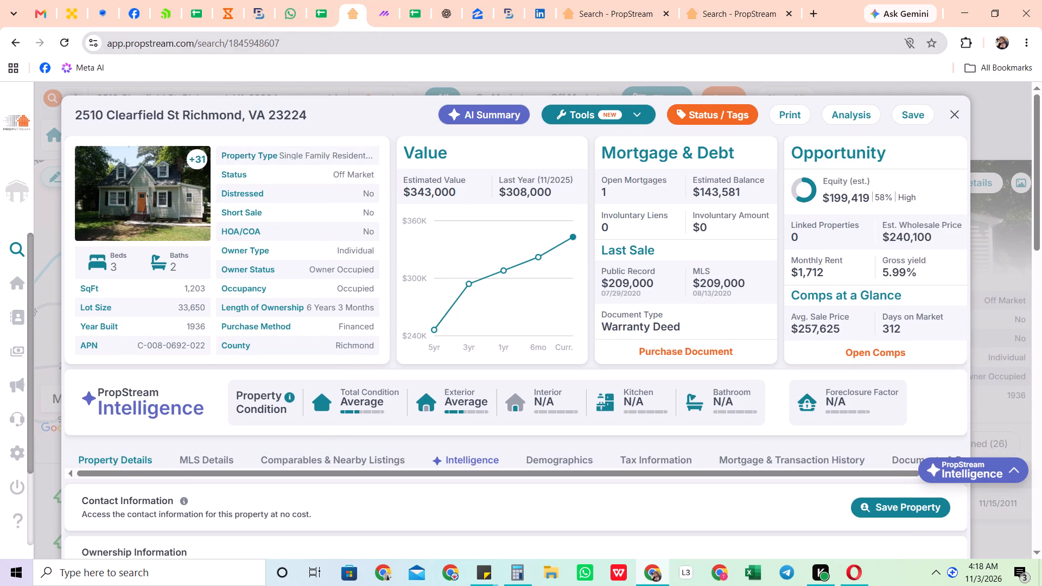
pyautogui.click(319, 16)
pyautogui.click(416, 410)
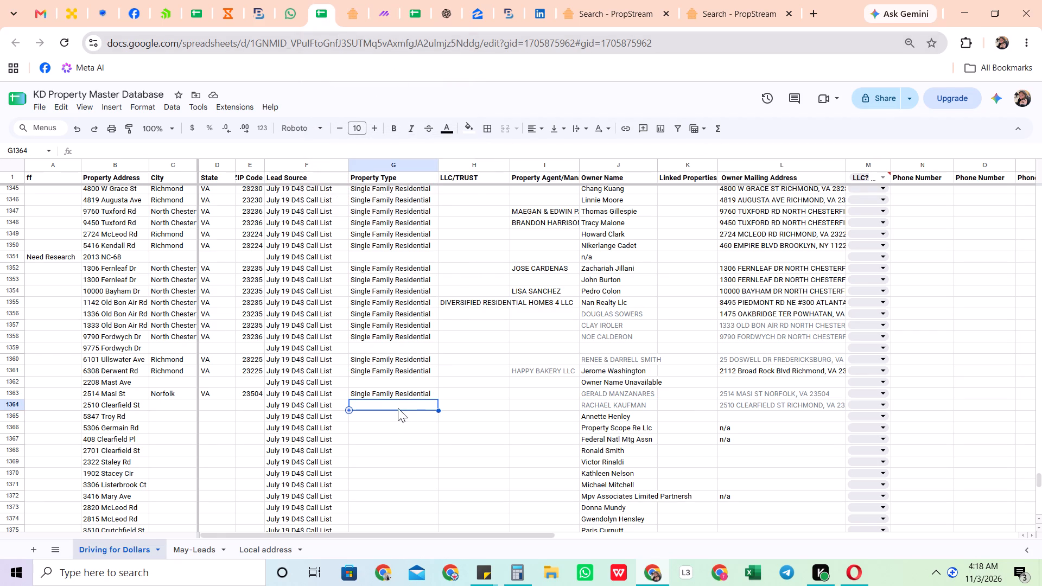
pyautogui.hotkey('shift', 's')
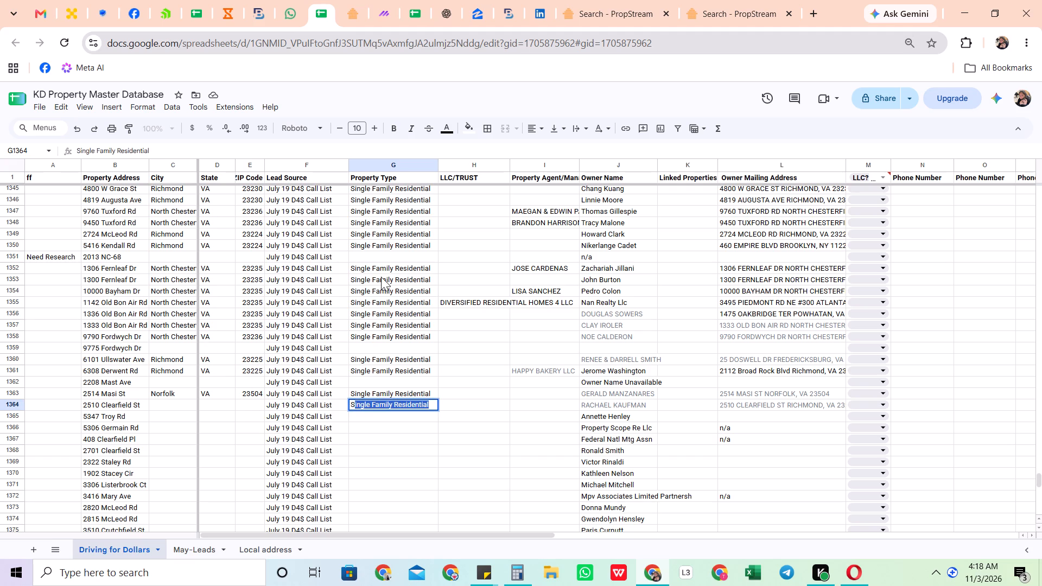
# Copy the ZIP code 23224 from the PropStream property heading into row 1364's ZIP Code.
pyautogui.click(346, 17)
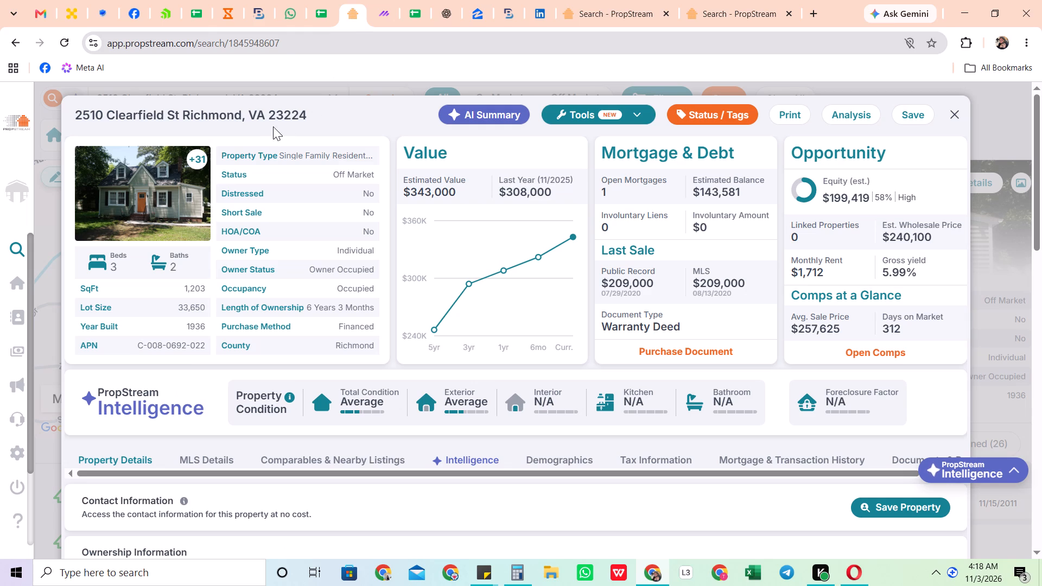
pyautogui.moveTo(270, 116); pyautogui.dragTo(327, 115)
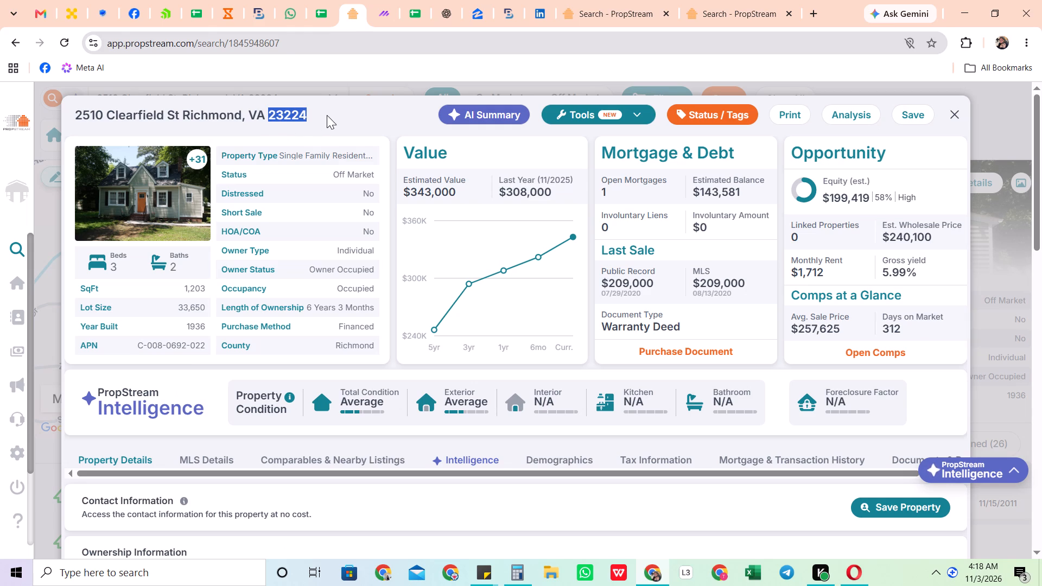
pyautogui.hotkey('ctrl', 'c')
pyautogui.click(317, 2)
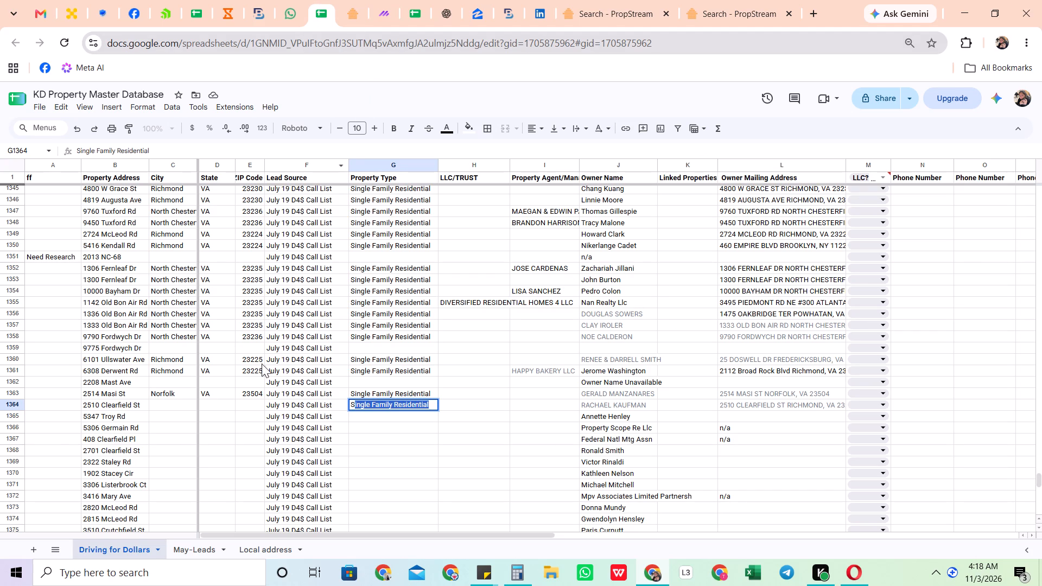
pyautogui.click(246, 405)
pyautogui.doubleClick(250, 404)
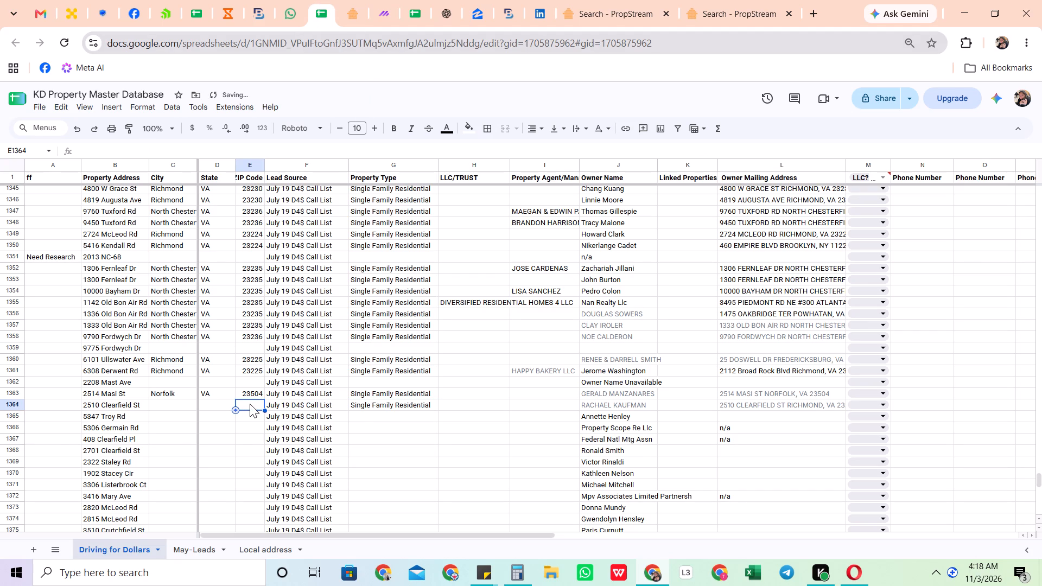
pyautogui.hotkey('ctrl', 'v')
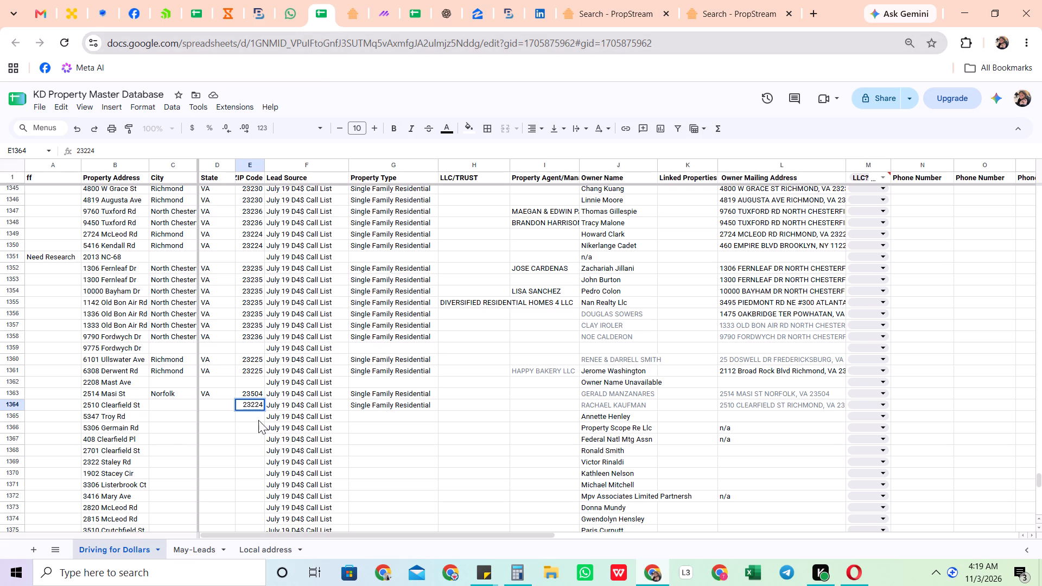
# Fill row 1364's State with VA and its City with Richmond, reusing the city value from row 1360.
pyautogui.click(213, 406)
pyautogui.hotkey('shift', 'v')
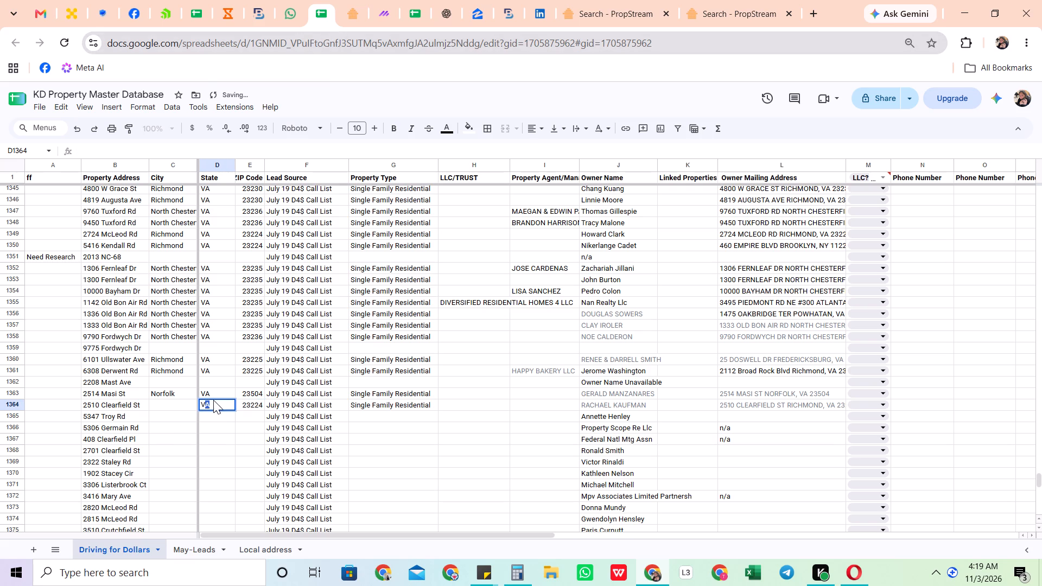
pyautogui.click(175, 365)
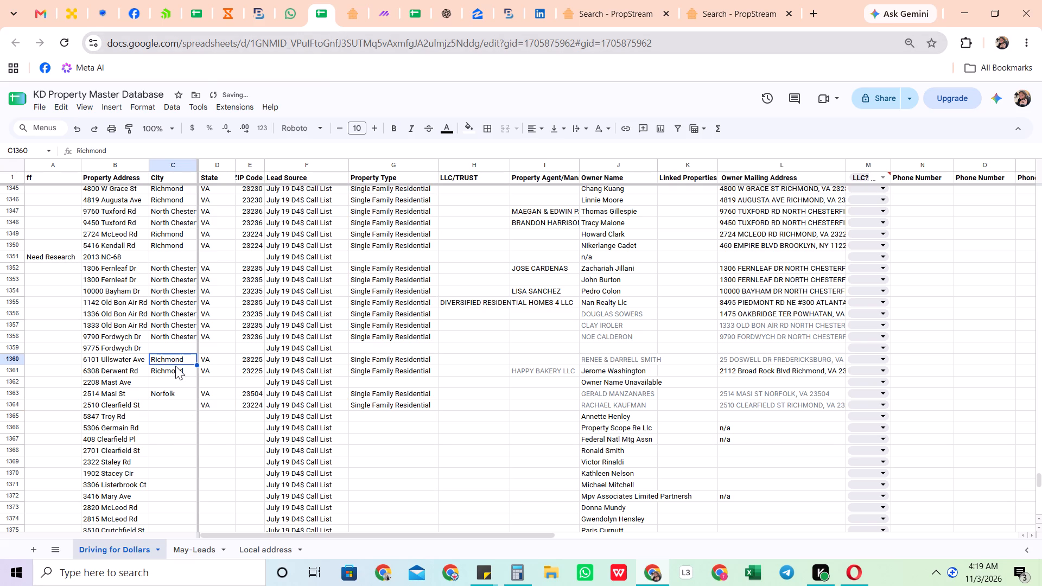
pyautogui.hotkey('ctrl', 'c')
pyautogui.click(184, 409)
pyautogui.hotkey('ctrl', 'v')
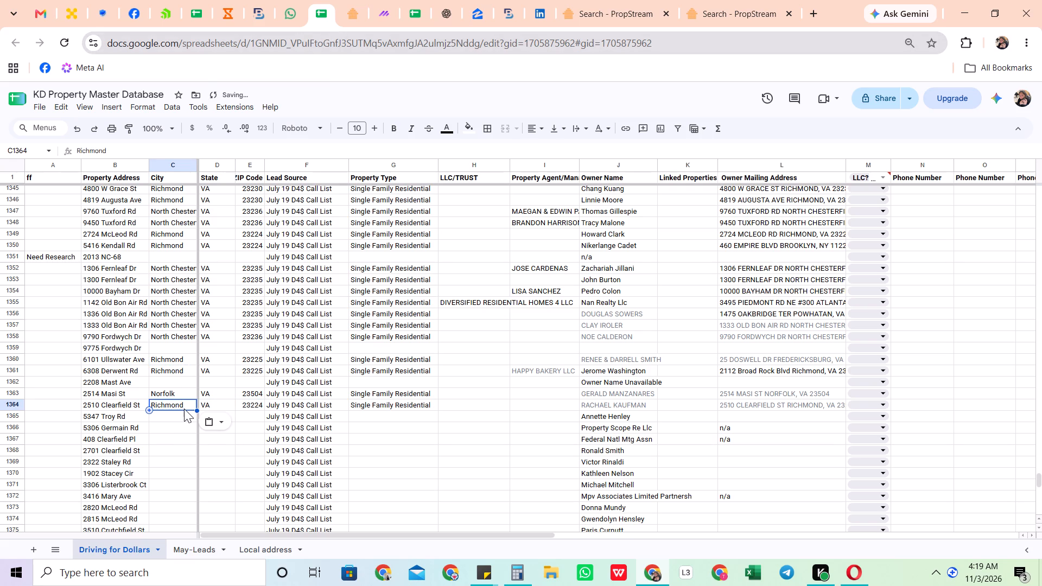
# Close the previous property's record, search PropStream for row 1365's Property Address in Richmond, VA, and open its full details.
pyautogui.click(351, 9)
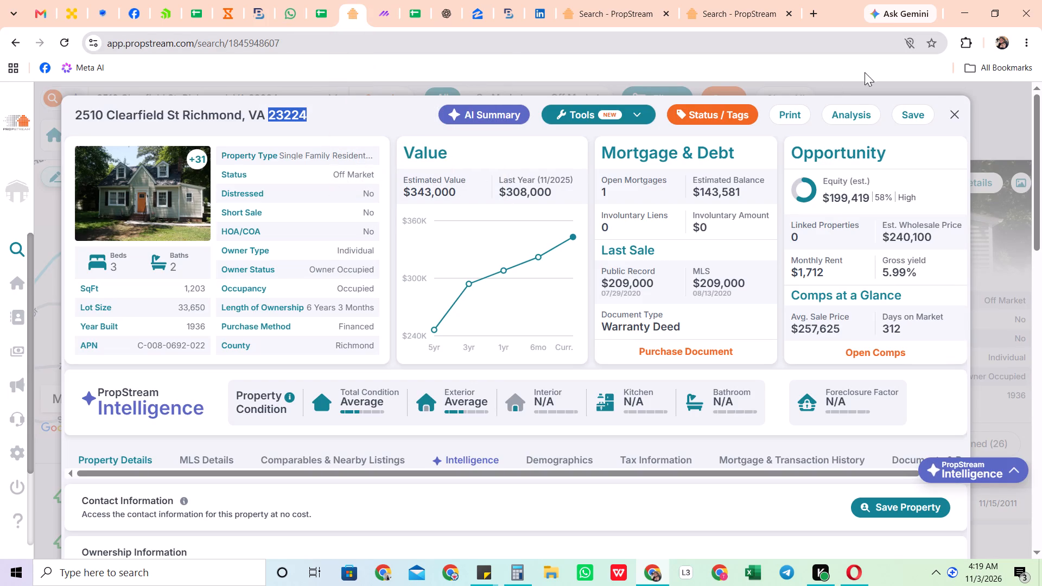
pyautogui.click(950, 112)
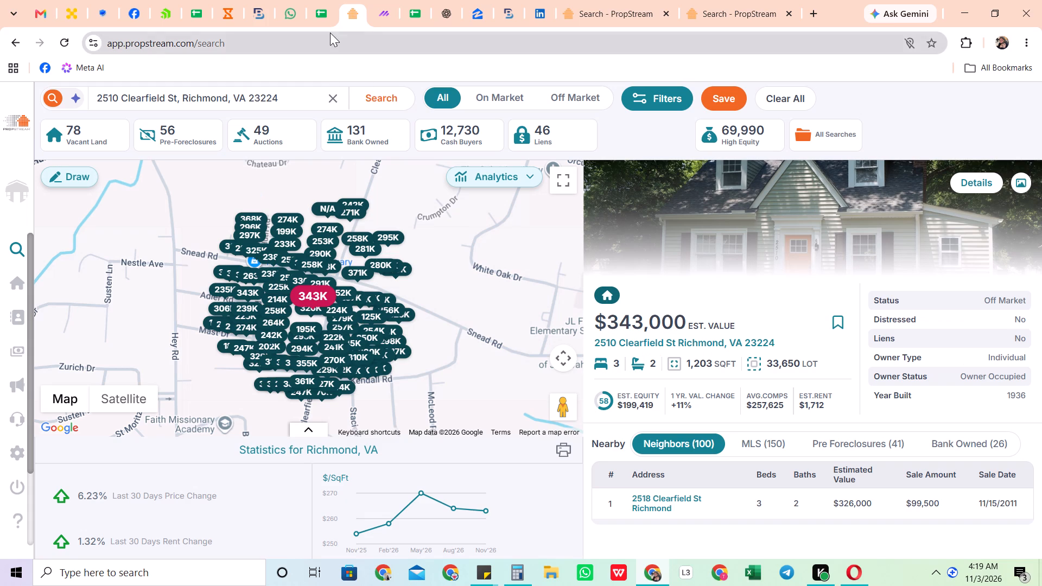
pyautogui.click(330, 30)
pyautogui.click(325, 19)
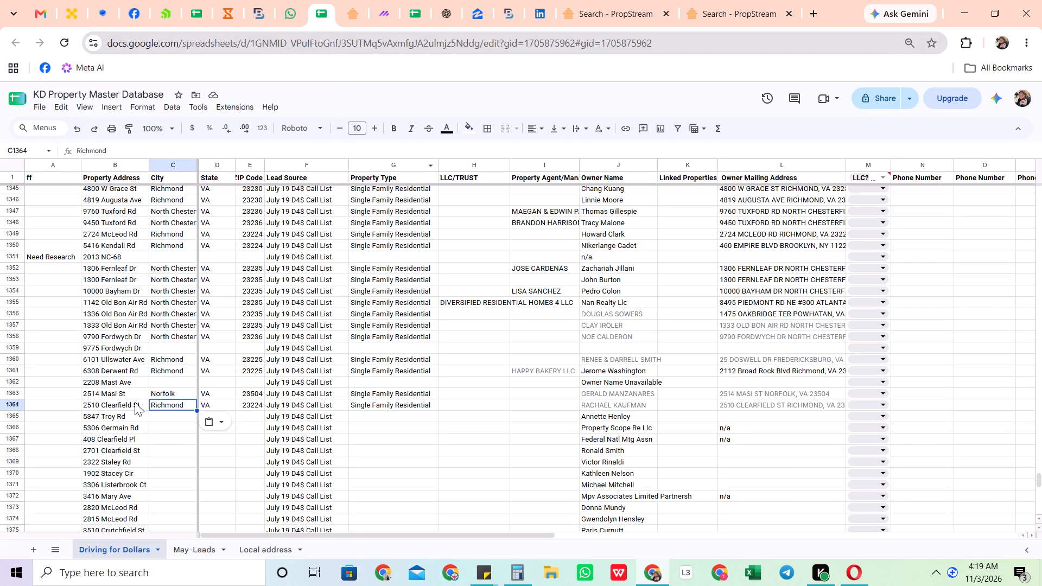
pyautogui.click(106, 417)
pyautogui.hotkey('ctrl', 'c')
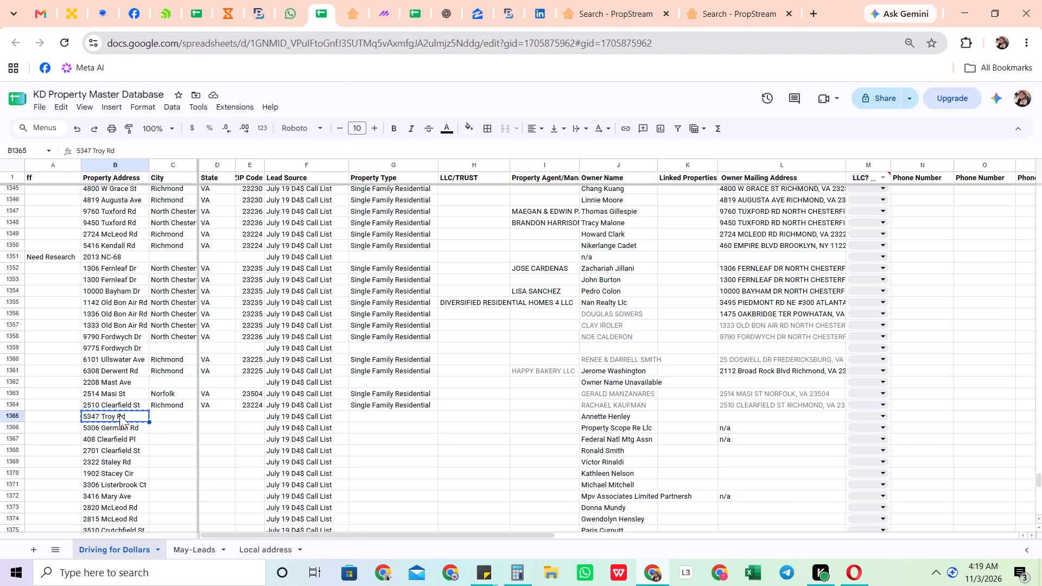
pyautogui.click(347, 21)
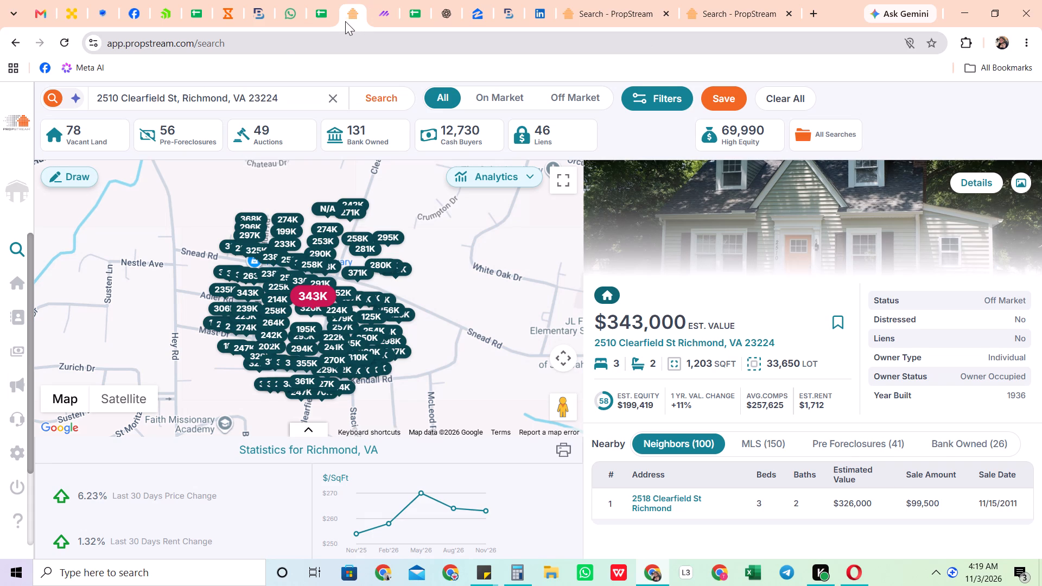
pyautogui.click(332, 96)
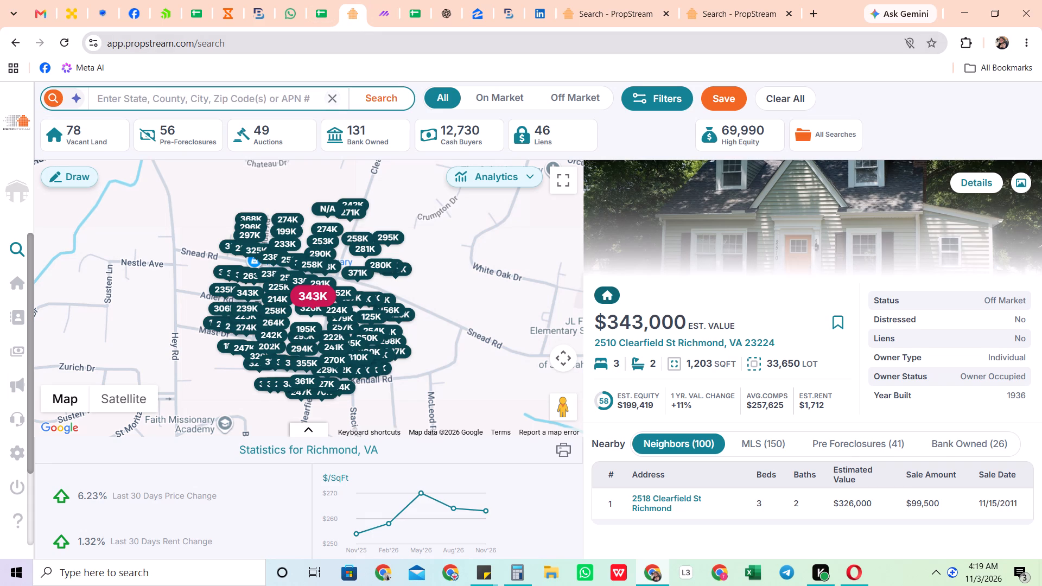
pyautogui.click(306, 101)
pyautogui.hotkey('ctrl', 'v')
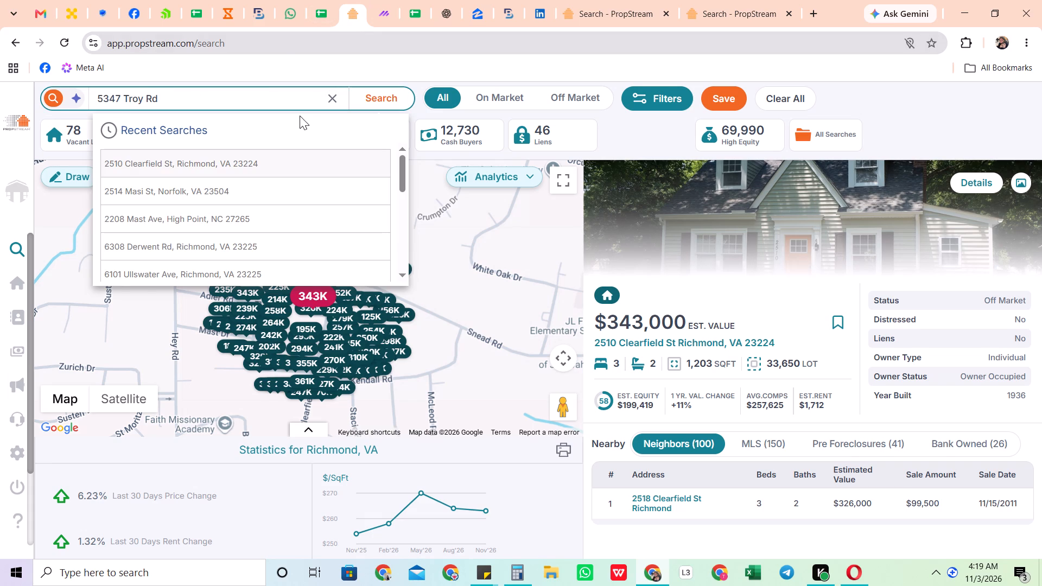
pyautogui.click(278, 137)
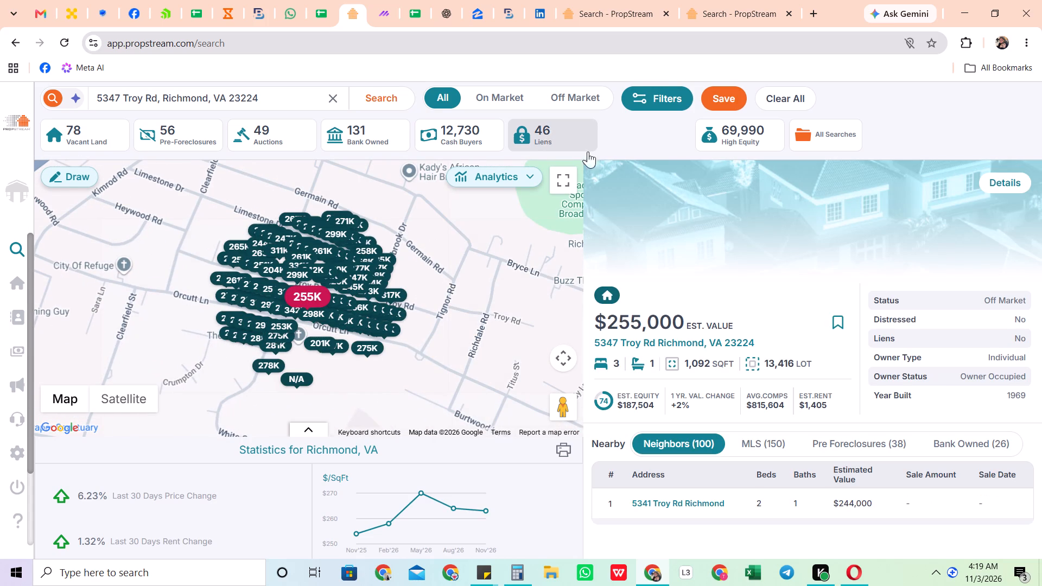
pyautogui.click(629, 343)
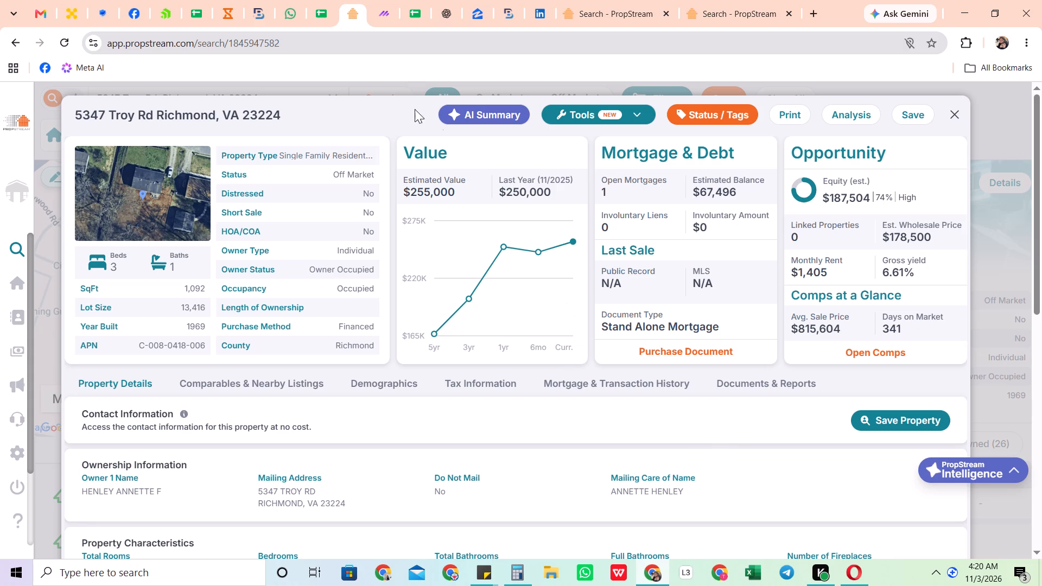
# Copy the Mailing Address from the PropStream ownership information into row 1365's Owner Mailing Address.
pyautogui.click(323, 22)
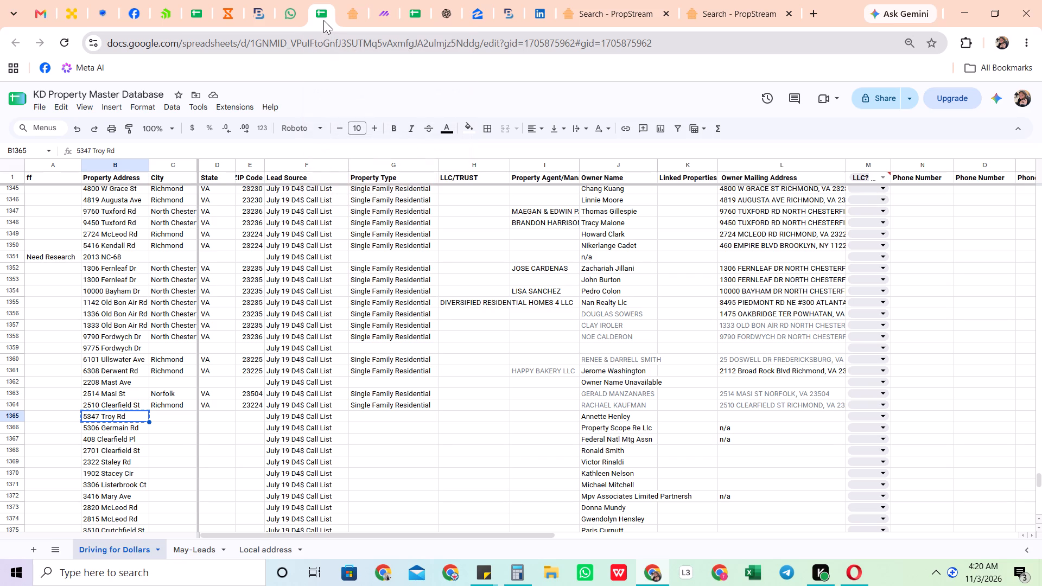
pyautogui.click(348, 13)
pyautogui.scroll(-1, 403, 454)
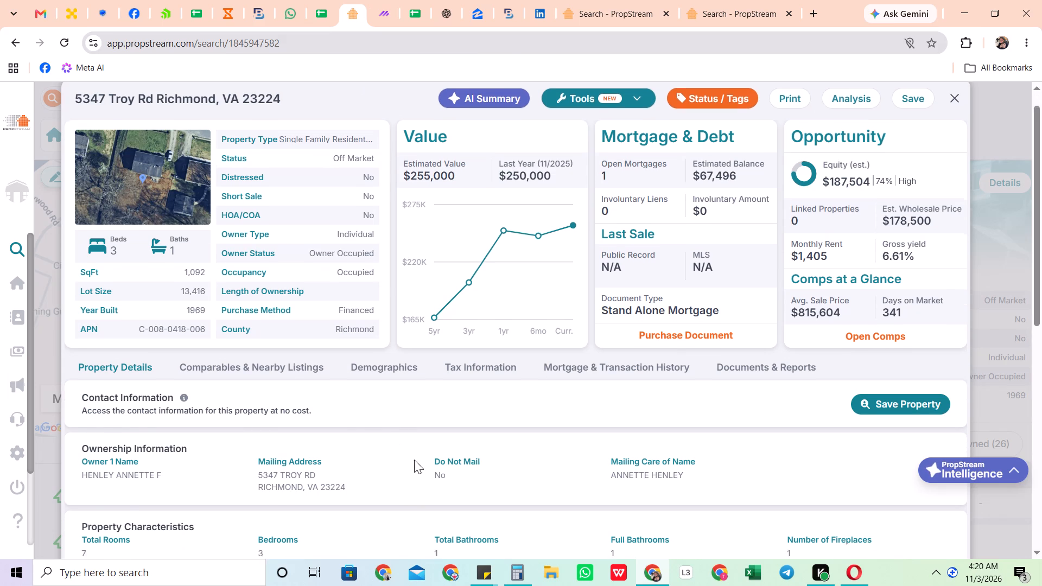
pyautogui.moveTo(256, 423); pyautogui.dragTo(366, 439)
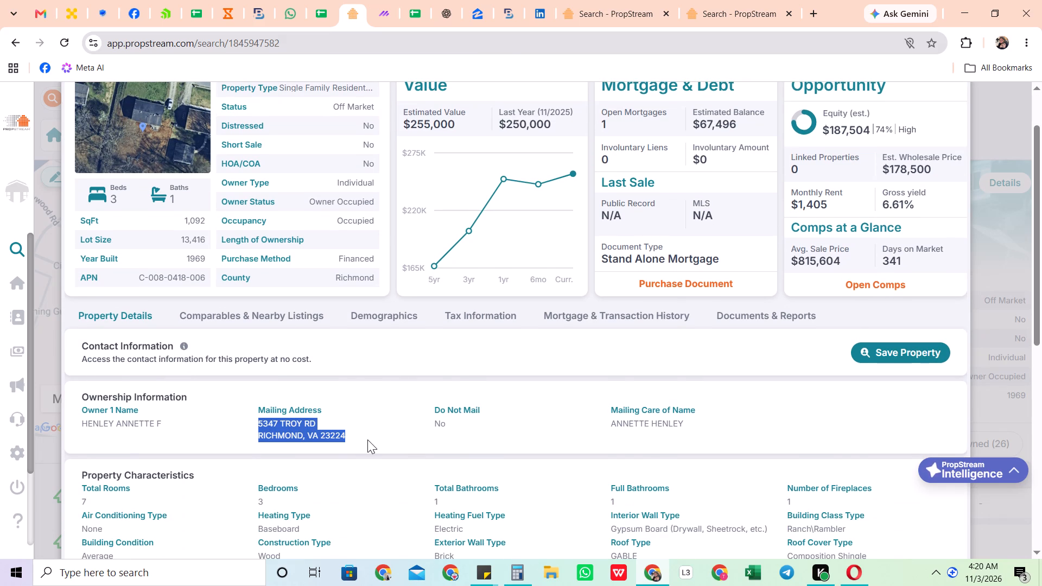
pyautogui.hotkey('ctrl', 'c')
pyautogui.click(323, 10)
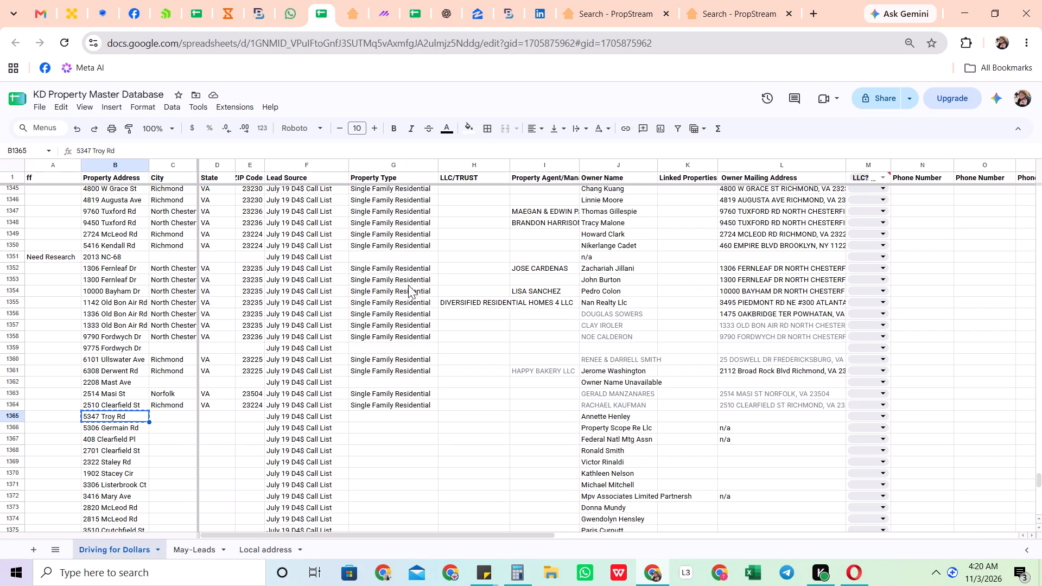
pyautogui.click(738, 415)
pyautogui.hotkey('ctrl', 'v')
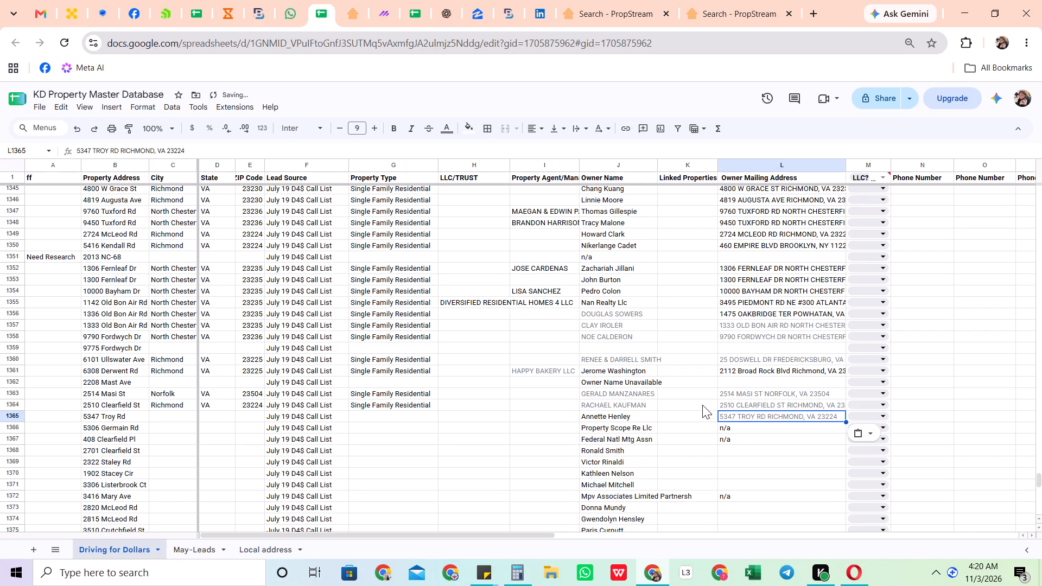
# Replace row 1365's Owner Name with the Mailing Care of Name from the PropStream ownership information.
pyautogui.click(348, 7)
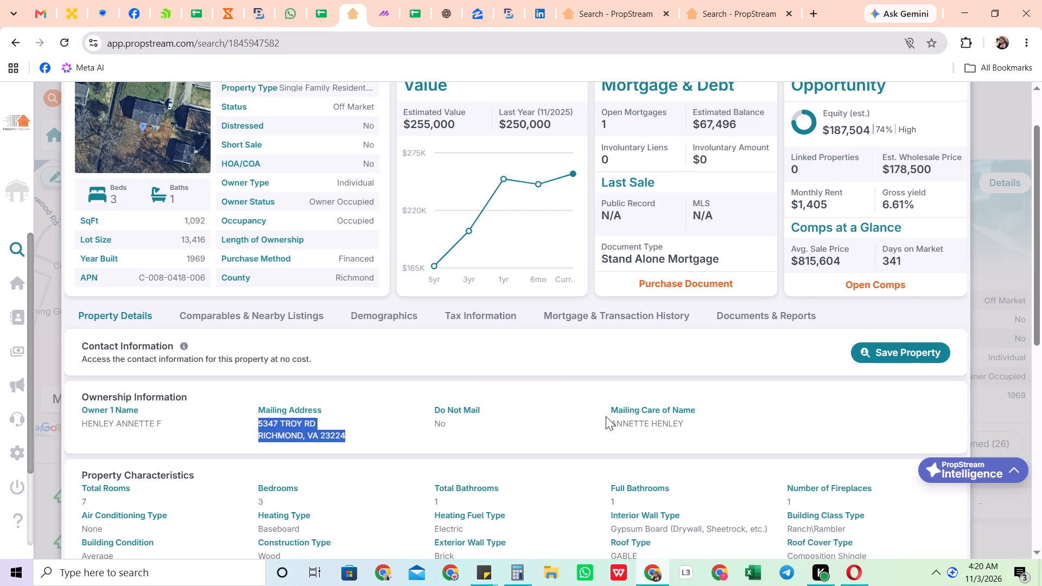
pyautogui.moveTo(604, 424); pyautogui.dragTo(713, 434)
pyautogui.hotkey('ctrl', 'c')
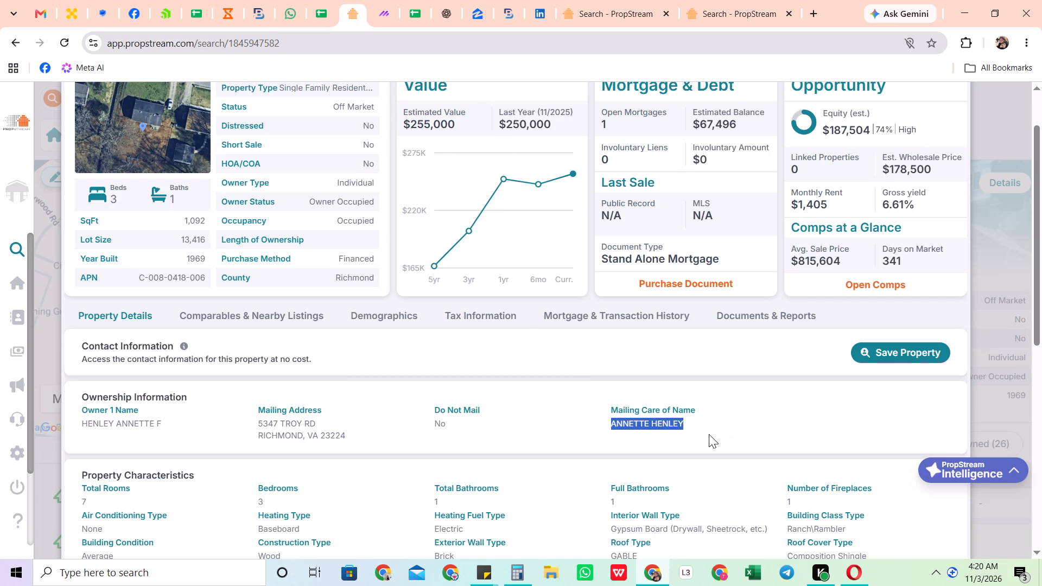
pyautogui.click(325, 12)
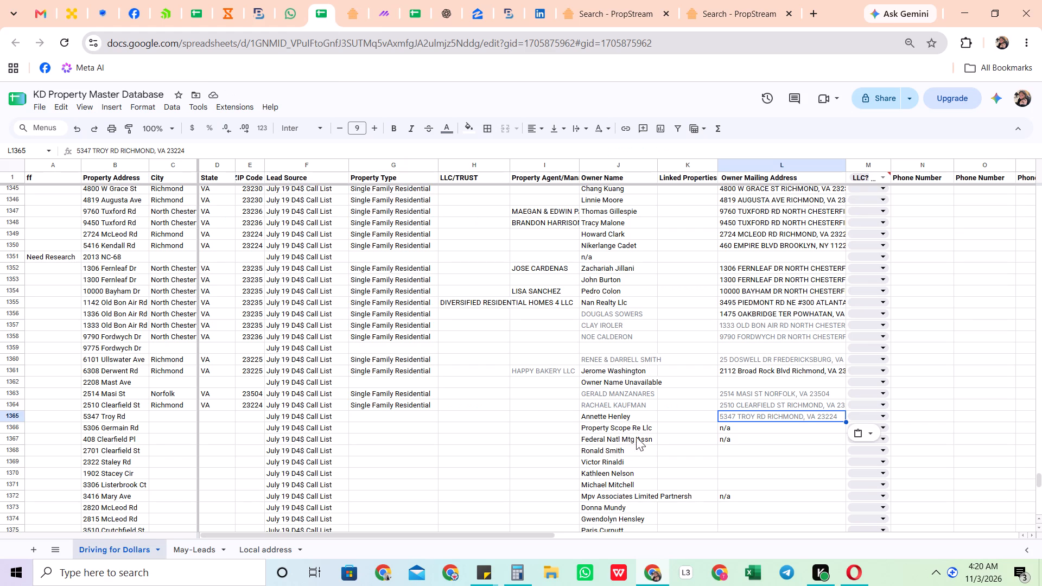
pyautogui.click(629, 415)
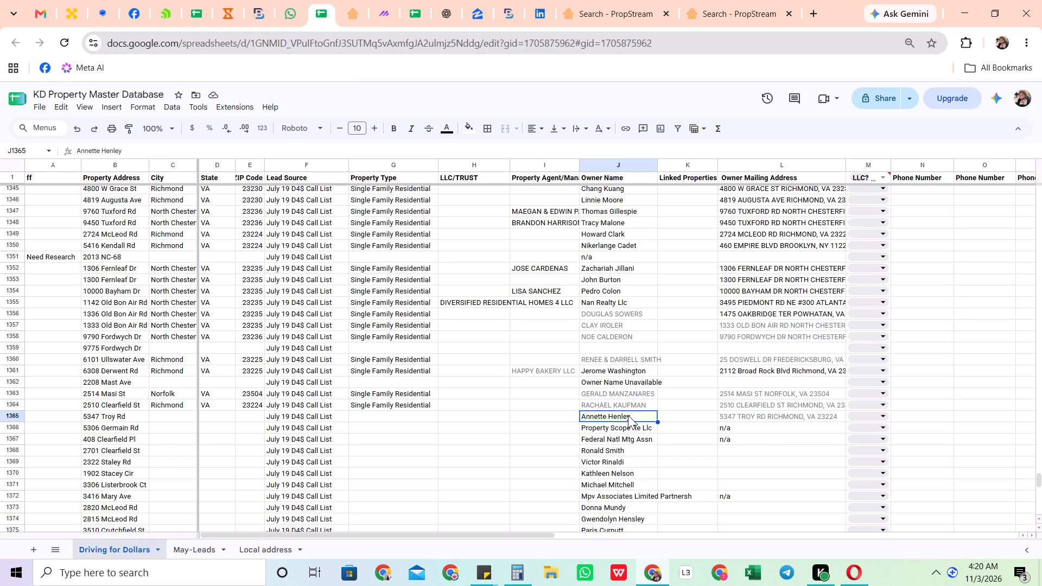
pyautogui.hotkey('ctrl', 'v')
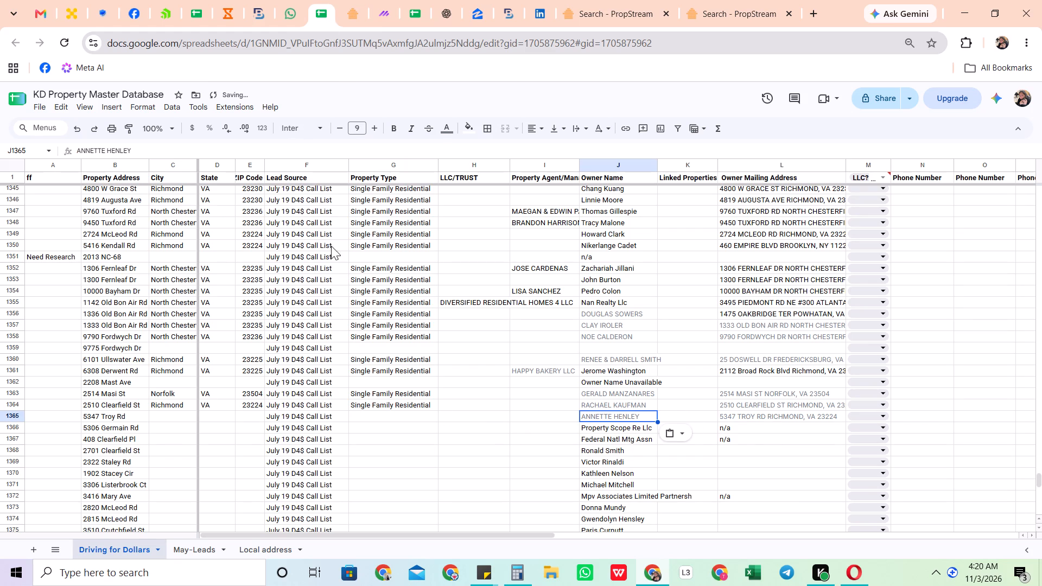
# Check the property type in PropStream and enter Single Family Residential as row 1365's Property Type.
pyautogui.click(345, 12)
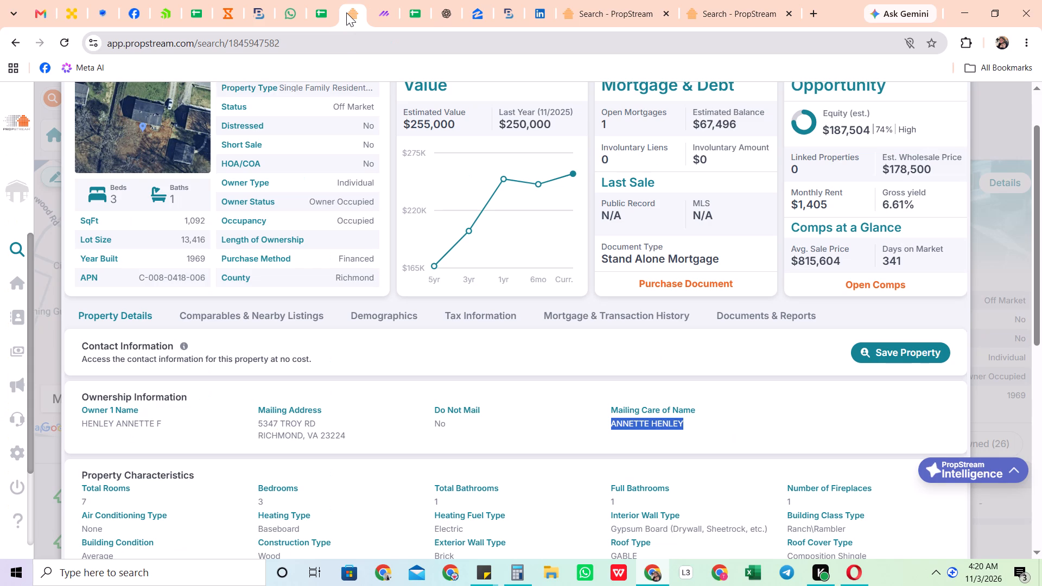
pyautogui.scroll(3, 322, 412)
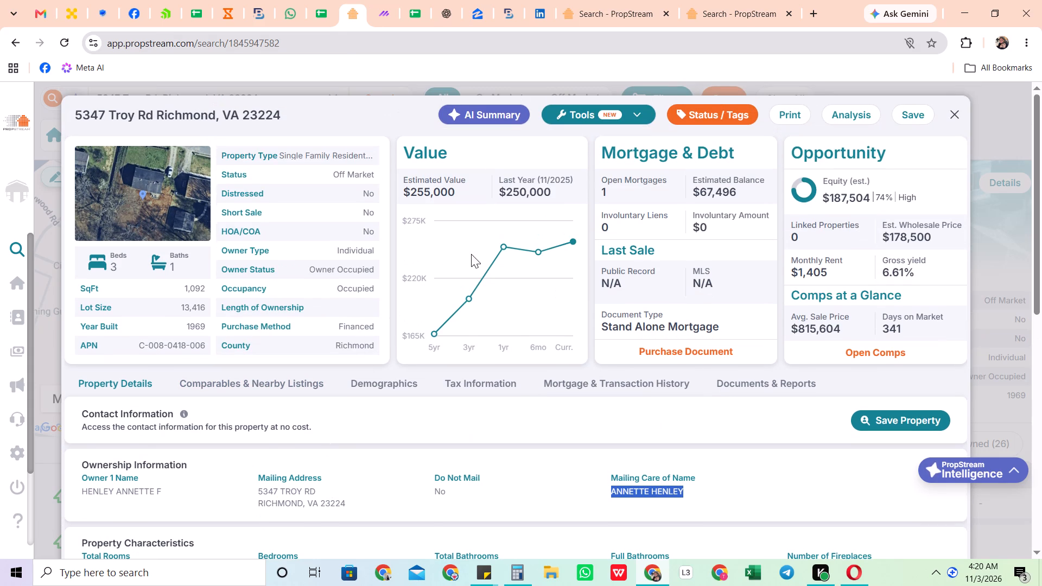
pyautogui.click(328, 15)
pyautogui.click(387, 421)
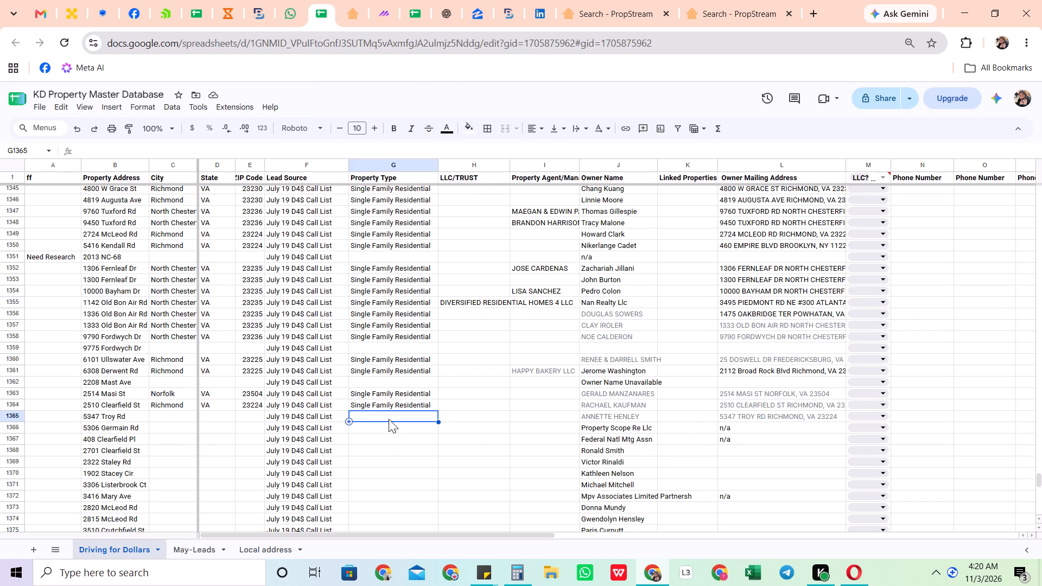
pyautogui.hotkey('shift', 's')
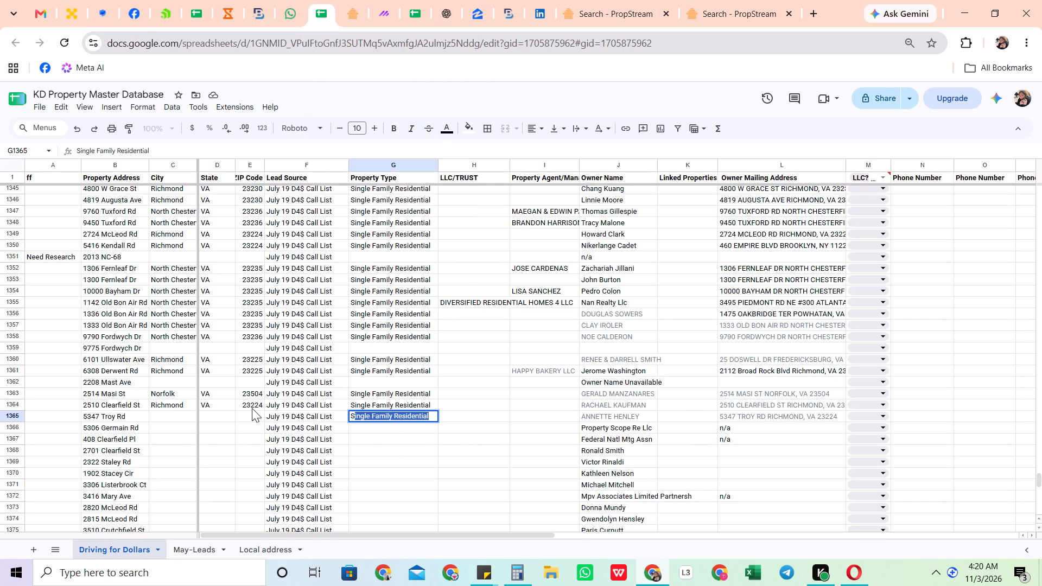
# Copy the ZIP code 23224 from row 1364 into row 1365's ZIP Code.
pyautogui.click(253, 406)
pyautogui.hotkey('ctrl', 'c')
pyautogui.click(256, 419)
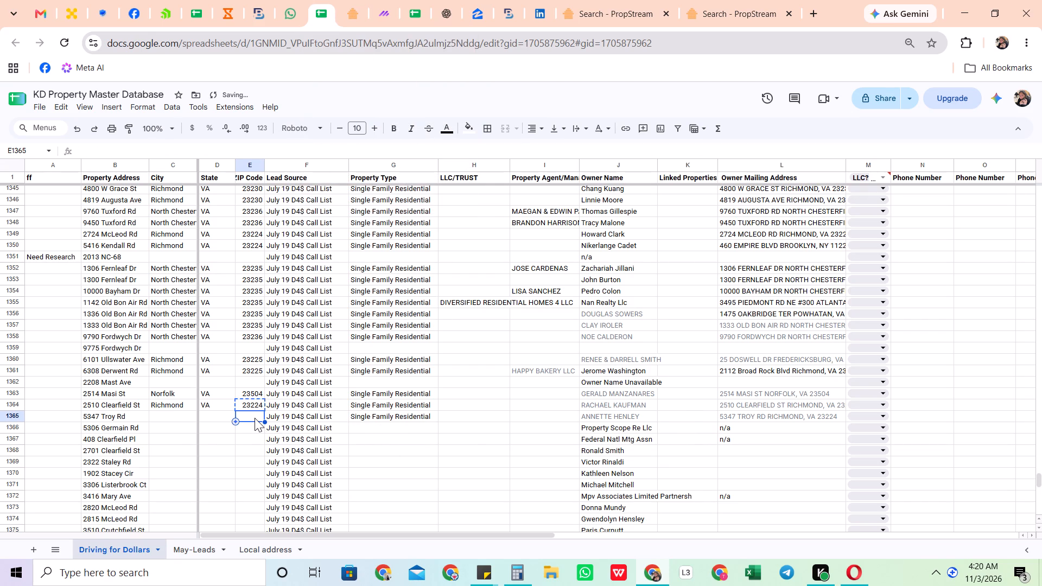
pyautogui.hotkey('ctrl', 'v')
# Fill row 1365's State with VA and its City with Richmond.
pyautogui.click(221, 415)
pyautogui.hotkey('shift', 'v')
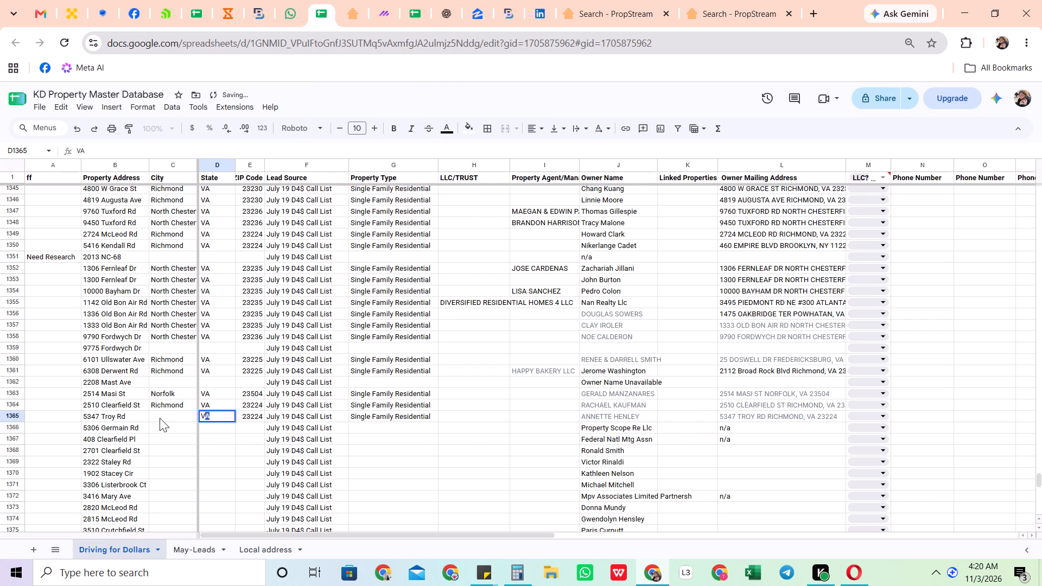
pyautogui.click(167, 415)
pyautogui.hotkey('shift', 'r')
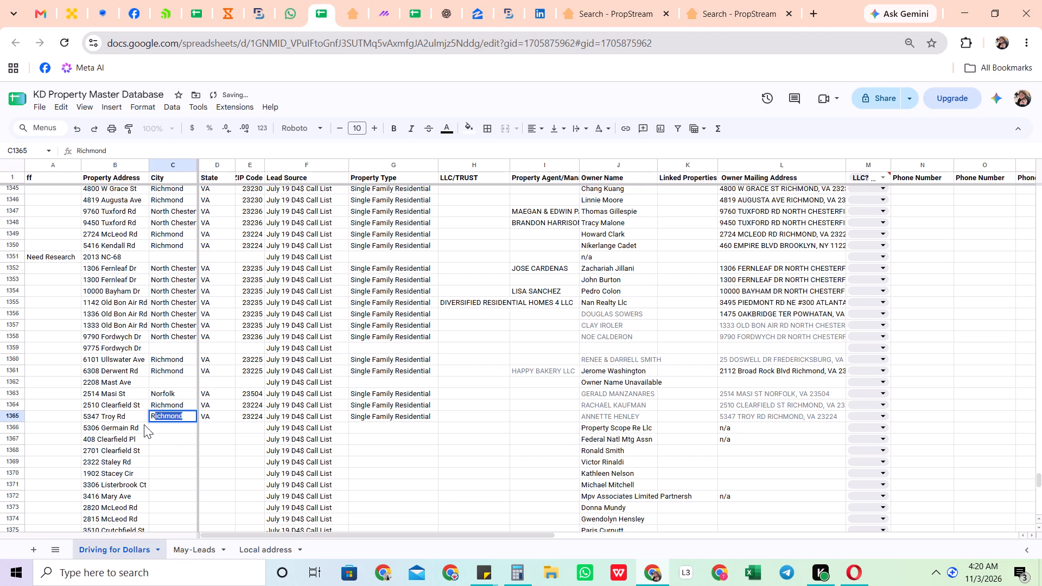
# Search PropStream for row 1366's Property Address in Richmond, VA, replacing the previous search, and open its full details.
pyautogui.click(140, 426)
pyautogui.hotkey('ctrl', 'c')
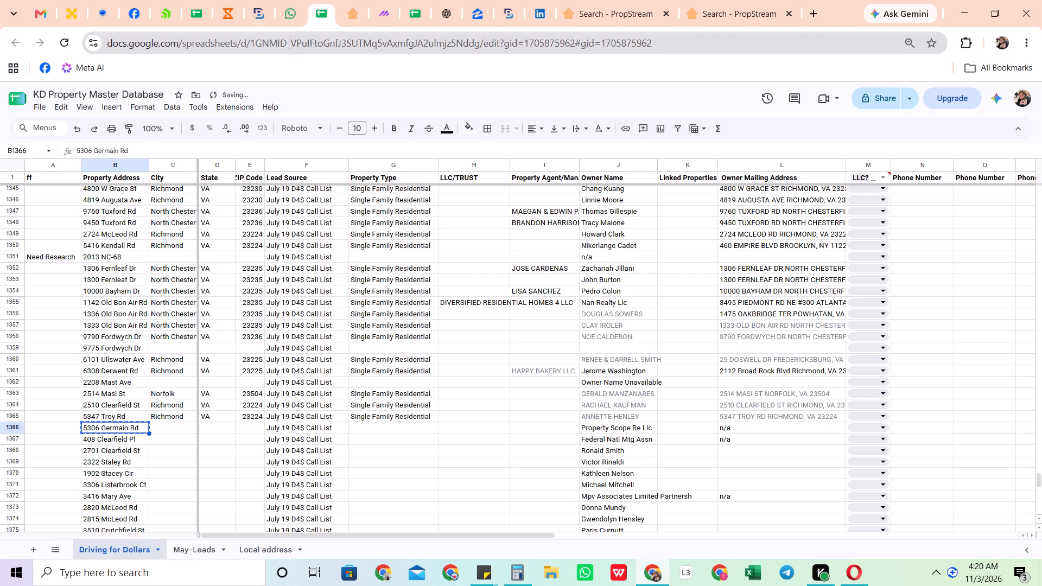
pyautogui.click(342, 20)
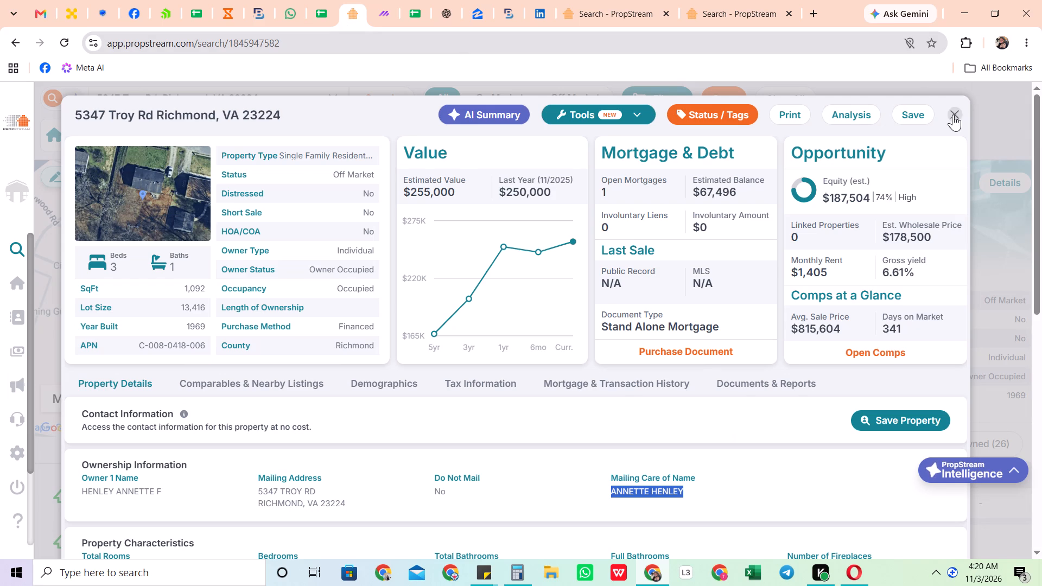
pyautogui.click(953, 114)
pyautogui.click(333, 100)
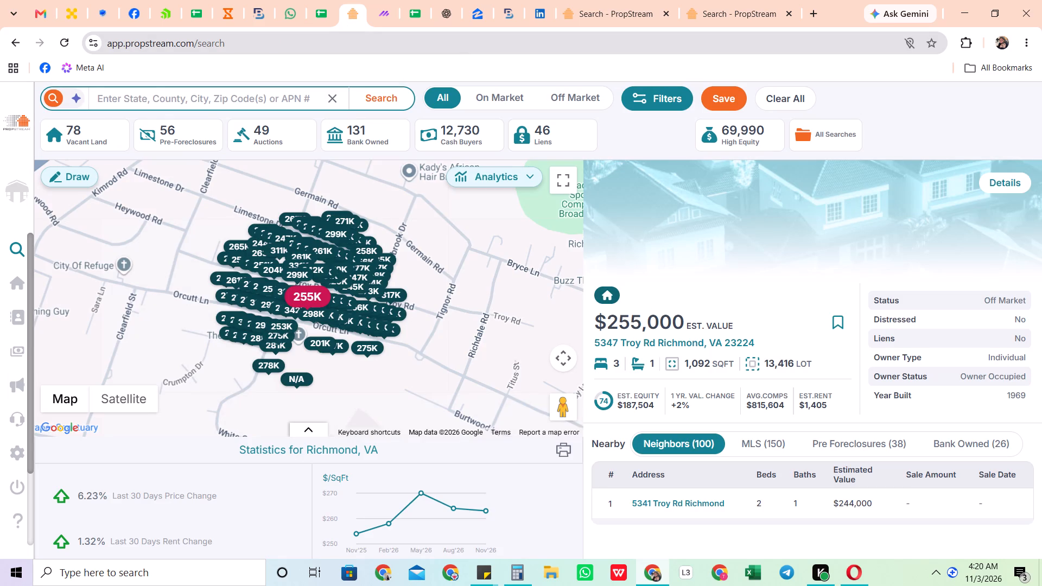
pyautogui.click(251, 101)
pyautogui.hotkey('ctrl', 'v')
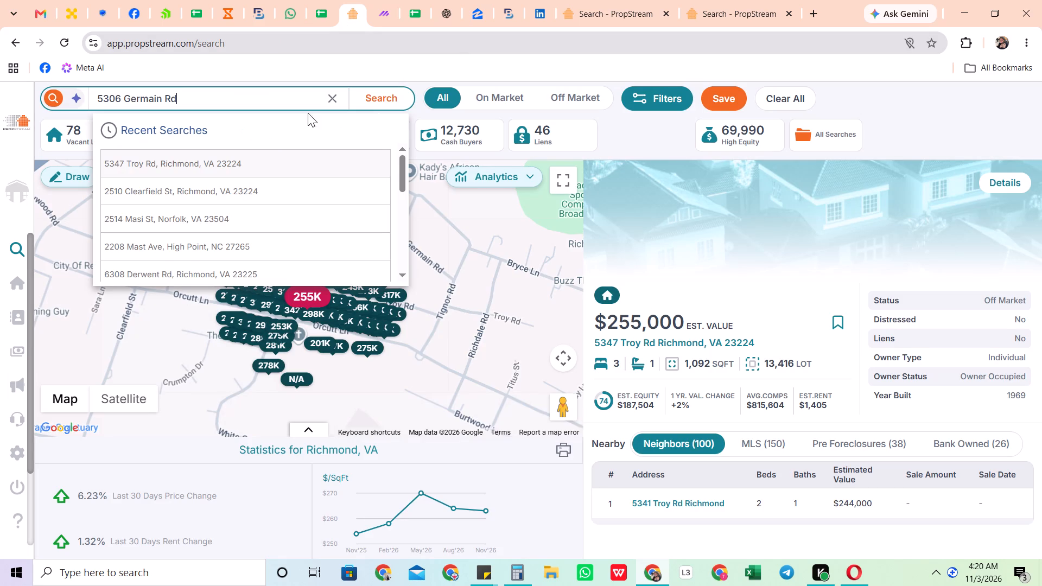
pyautogui.click(275, 137)
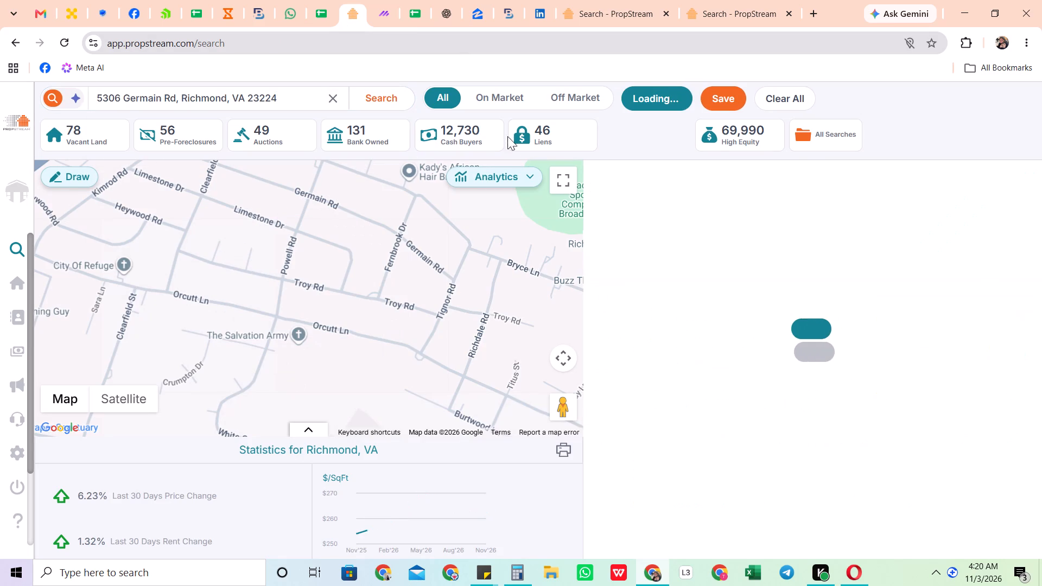
pyautogui.click(646, 339)
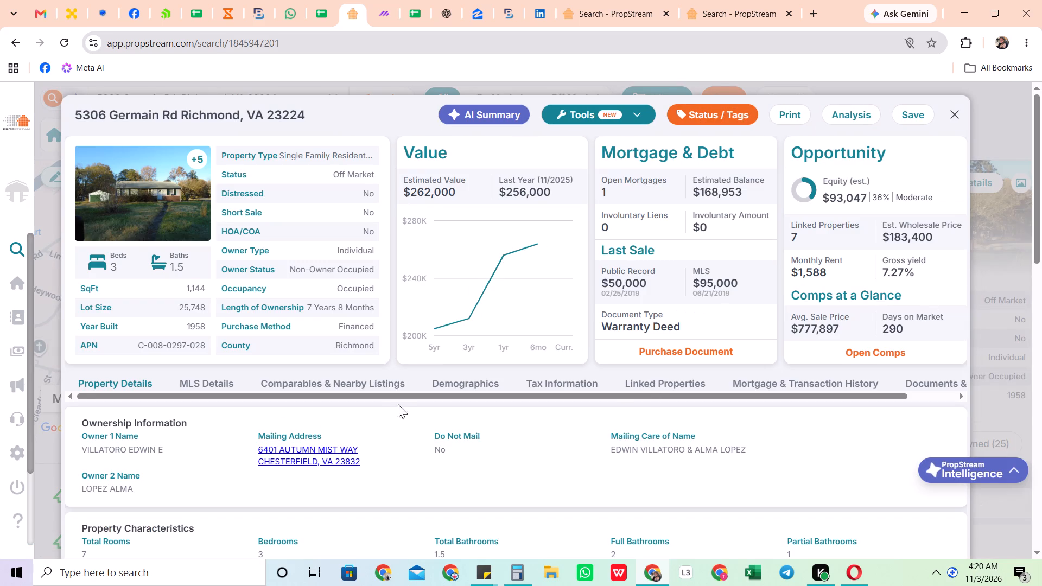
# Open the owner's linked mailing-address property in PropStream and copy its Mailing Address into row 1366's Owner Mailing Address, replacing n/a.
pyautogui.click(278, 500)
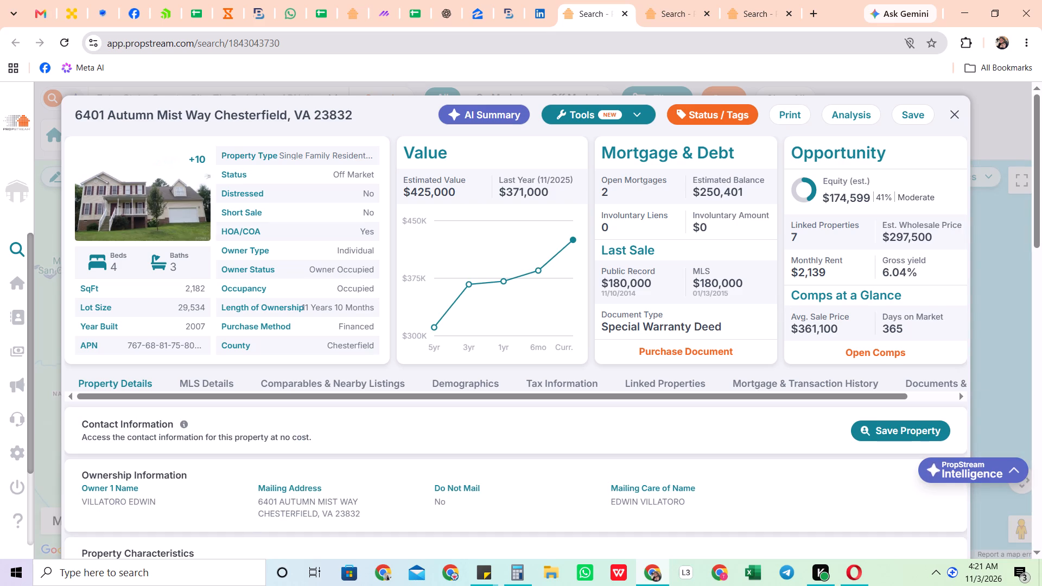
pyautogui.moveTo(257, 507); pyautogui.dragTo(342, 511)
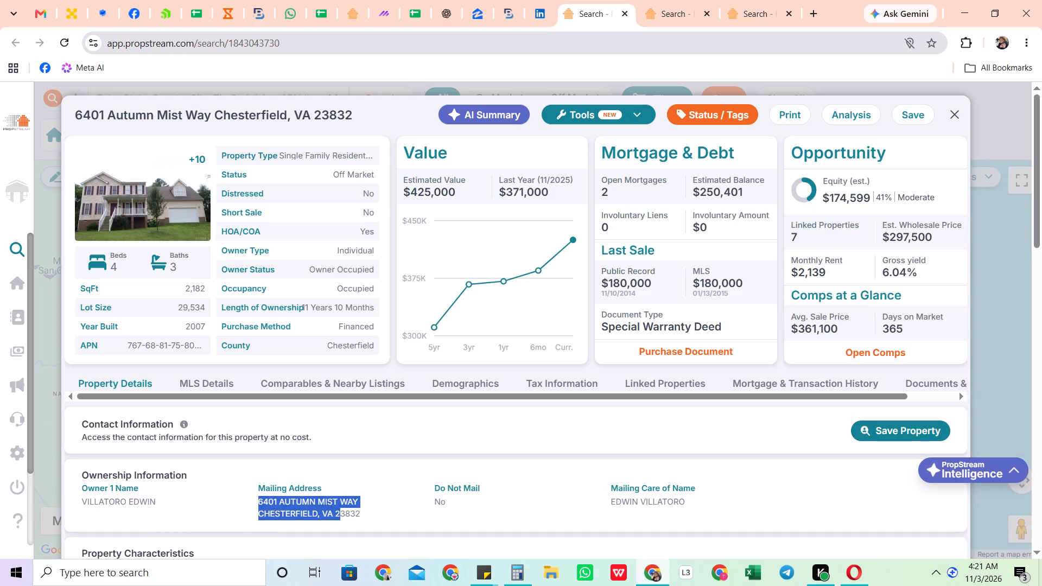
pyautogui.moveTo(342, 511); pyautogui.dragTo(372, 511)
pyautogui.hotkey('ctrl', 'c')
pyautogui.click(353, 15)
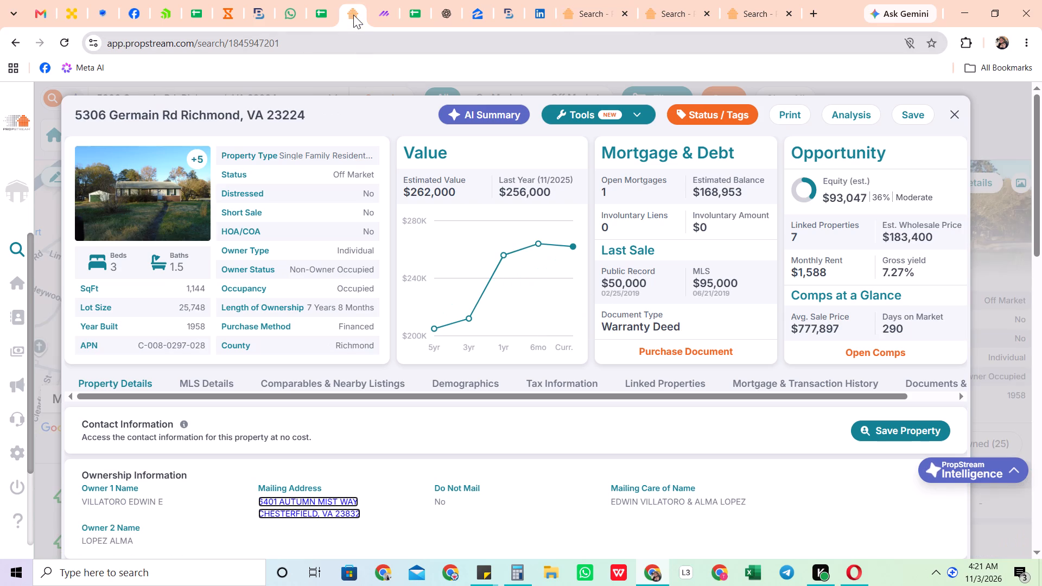
pyautogui.click(326, 16)
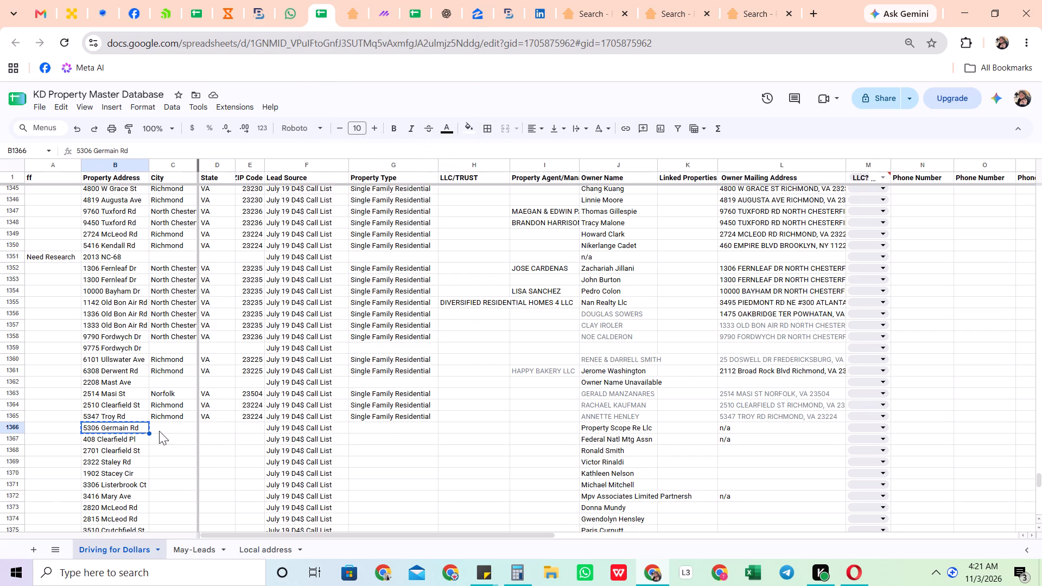
pyautogui.click(734, 426)
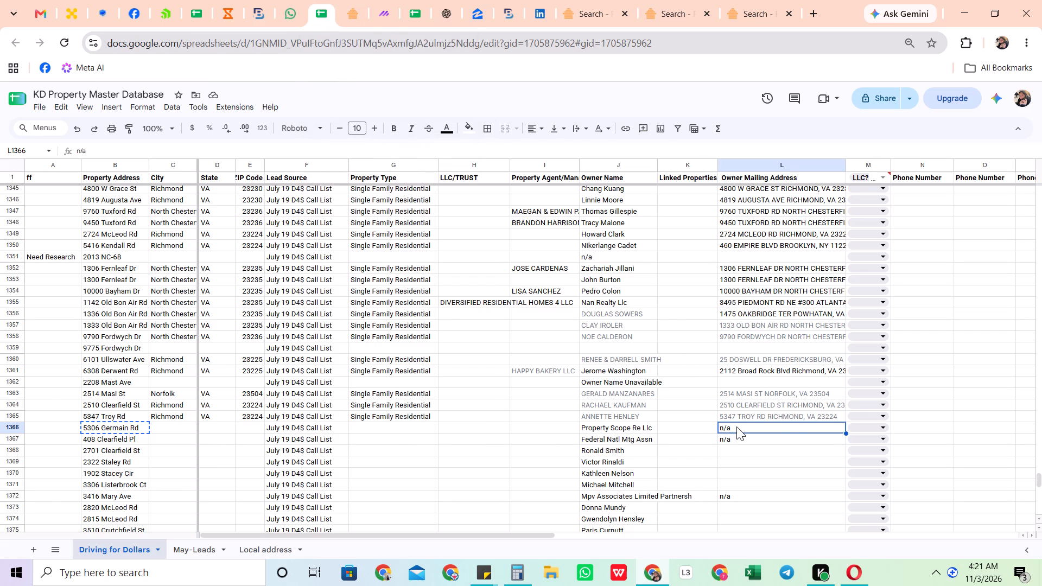
pyautogui.hotkey('ctrl', 'v')
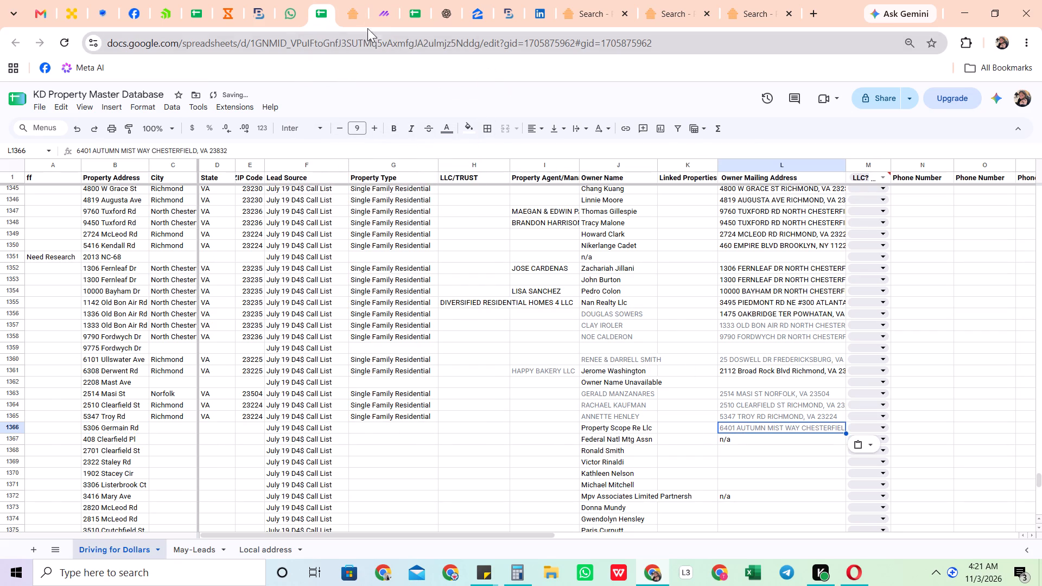
# Copy the Mailing Care of Name from row 1366's PropStream property details into that row's Owner Name, replacing the existing entry.
pyautogui.click(361, 18)
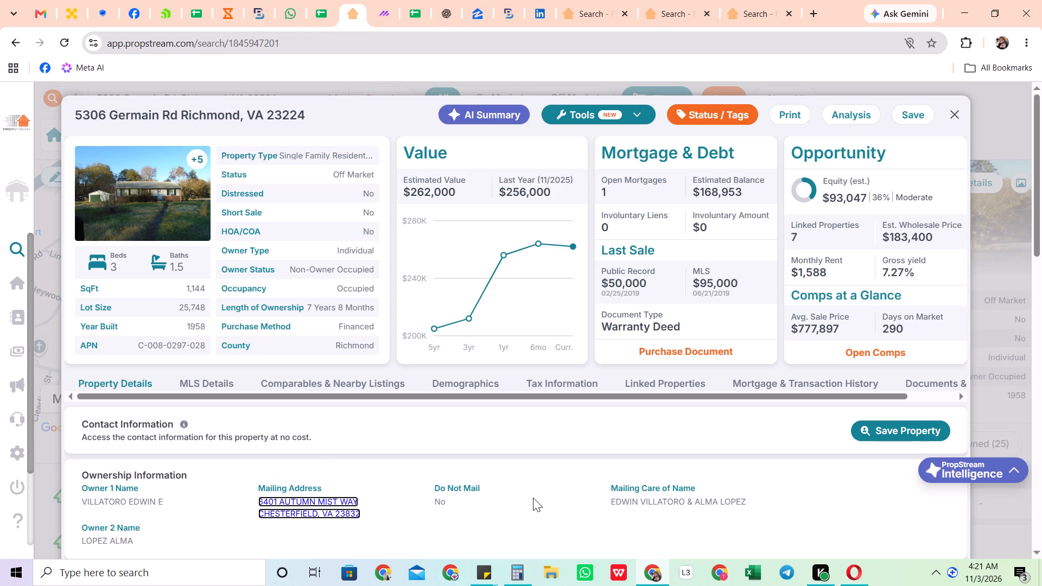
pyautogui.moveTo(606, 500); pyautogui.dragTo(606, 499)
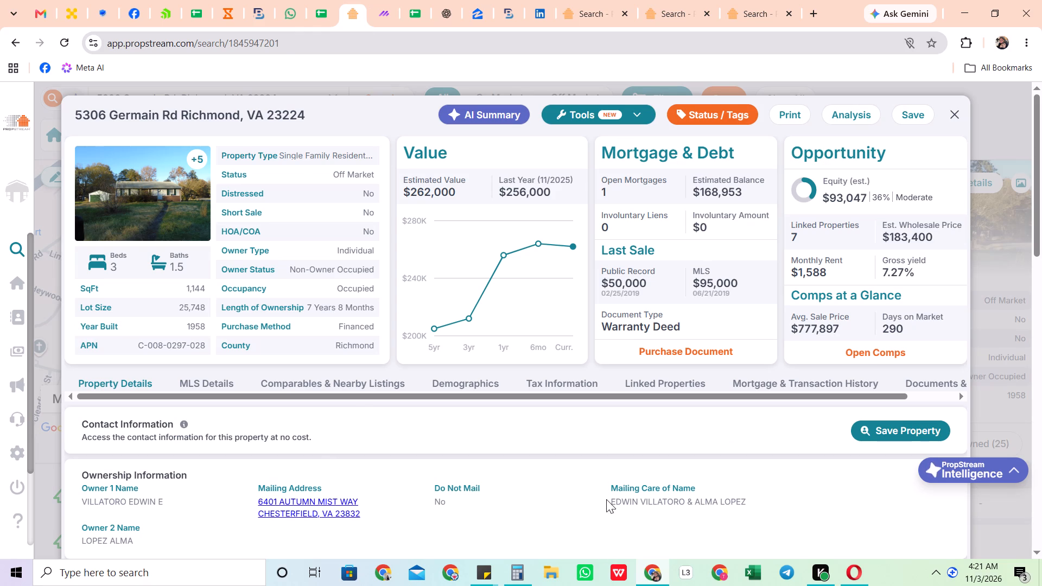
pyautogui.moveTo(606, 499); pyautogui.dragTo(814, 498)
pyautogui.hotkey('ctrl', 'c')
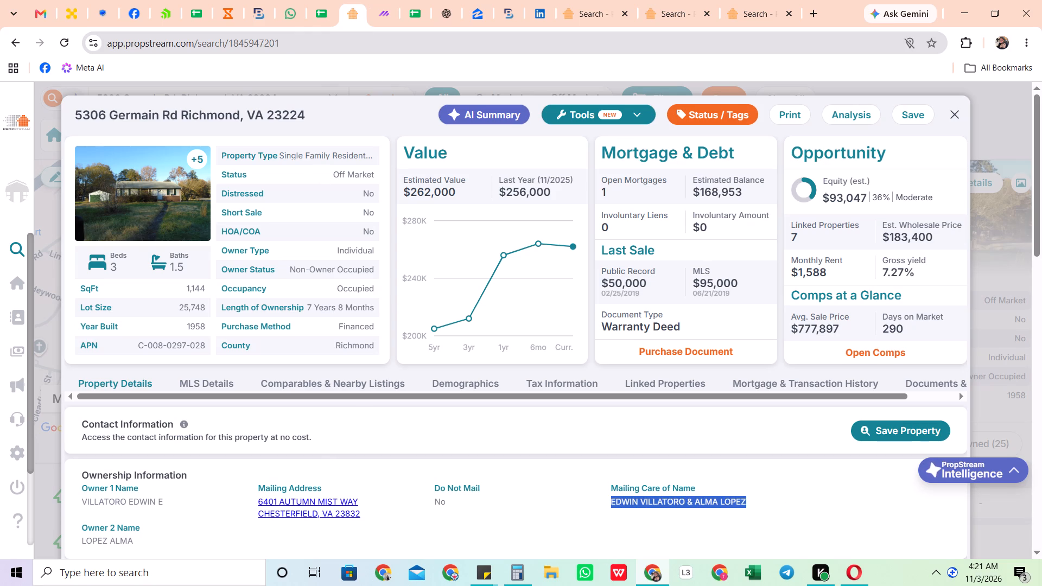
pyautogui.click(317, 12)
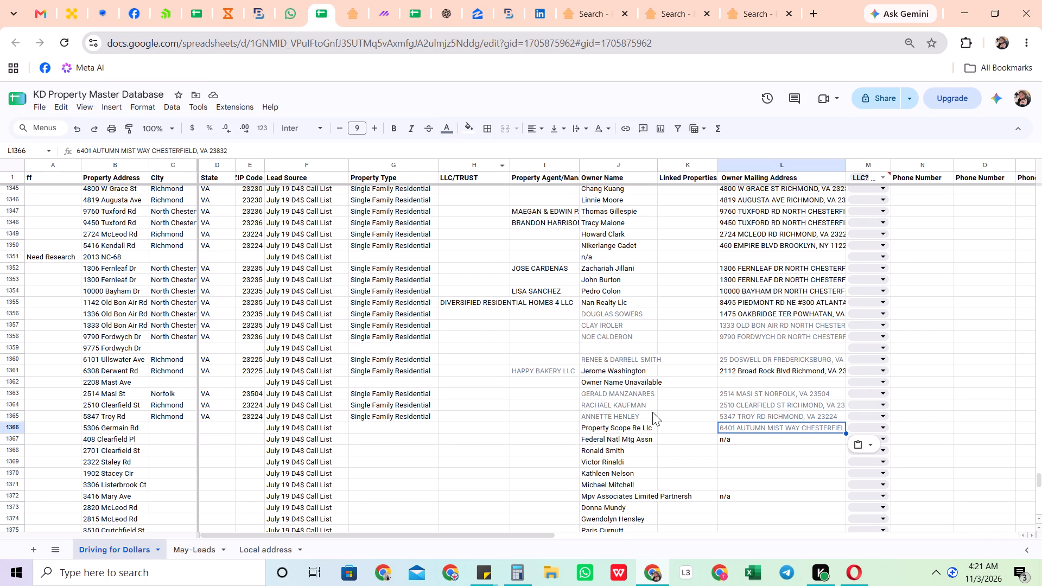
pyautogui.click(628, 428)
pyautogui.hotkey('ctrl', 'v')
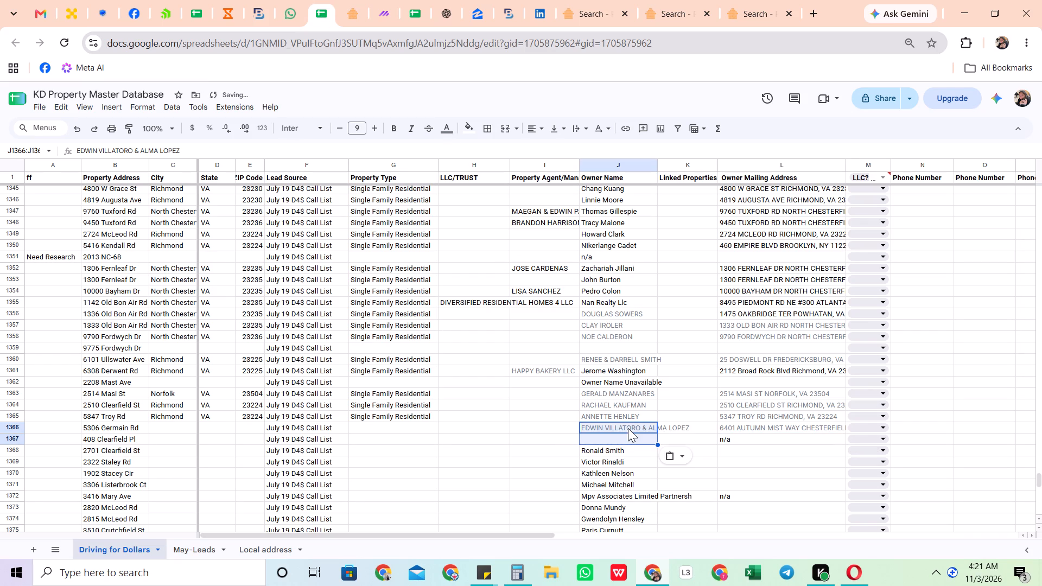
# Check the property type in PropStream and enter Single Family Residential as row 1366's Property Type.
pyautogui.click(542, 426)
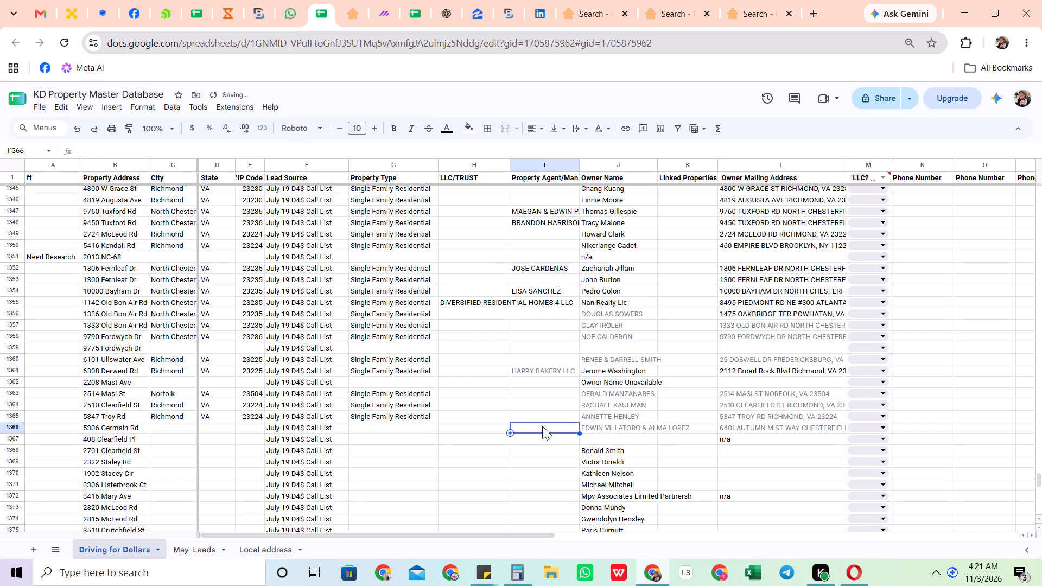
pyautogui.click(347, 22)
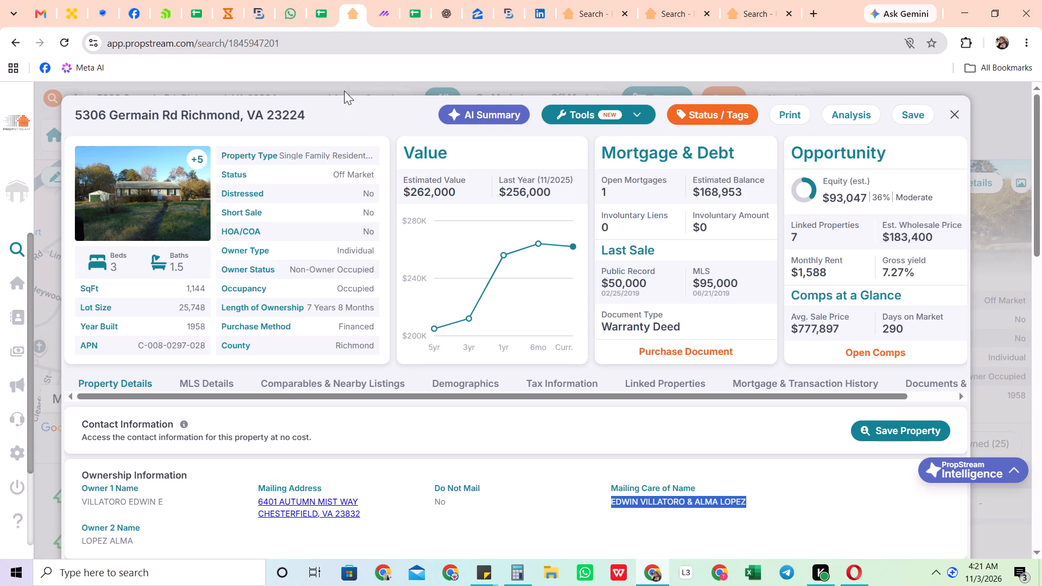
pyautogui.click(313, 15)
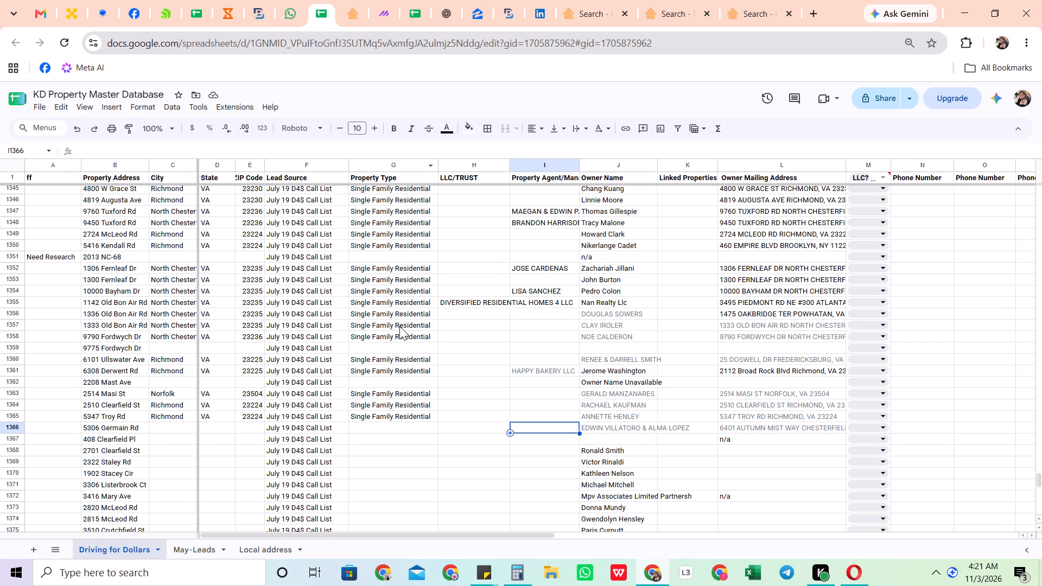
pyautogui.click(383, 429)
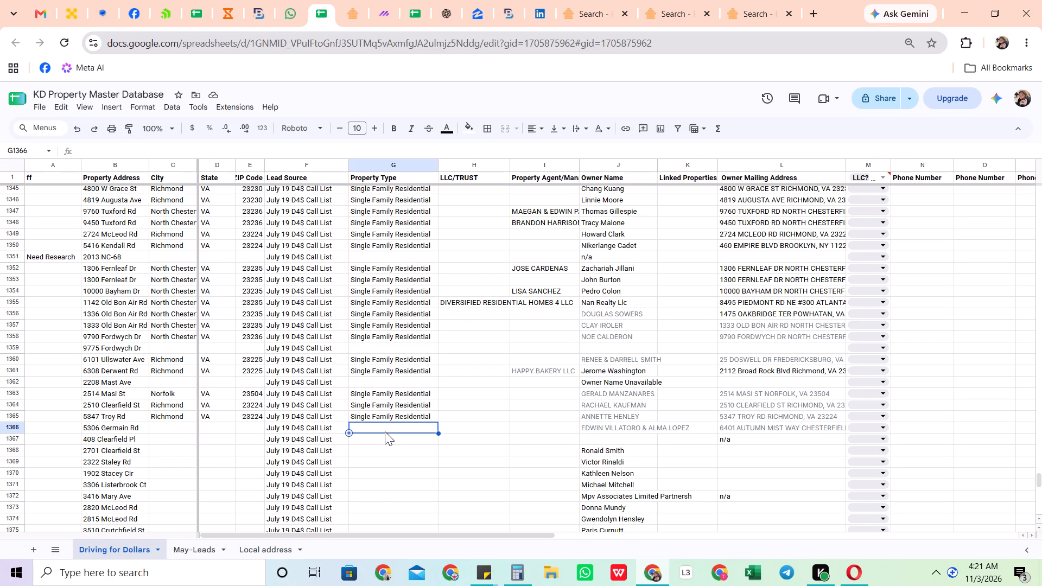
pyautogui.hotkey('shift', 's')
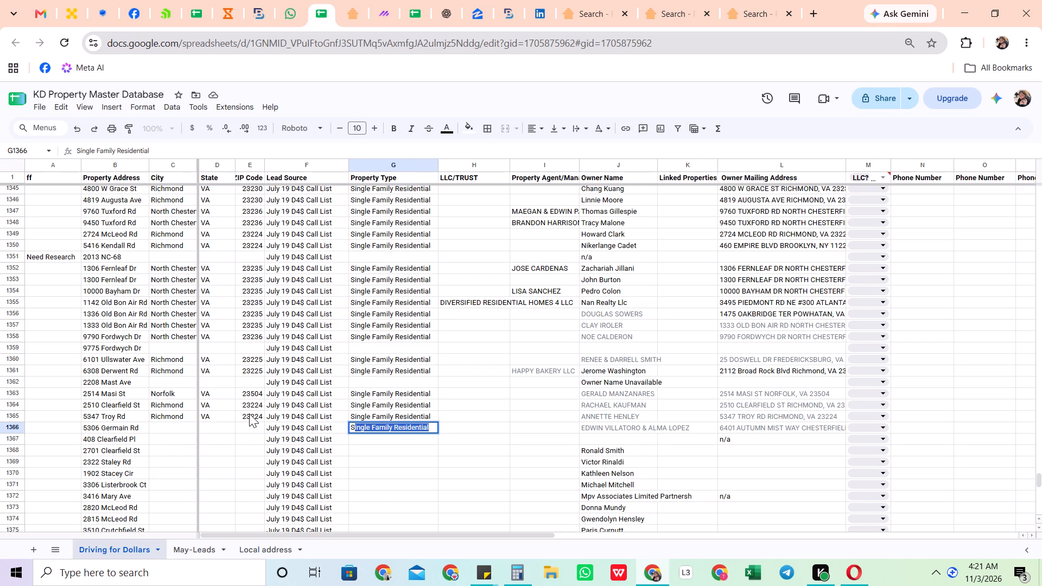
# Copy the ZIP code 23224 from row 1365 into row 1366's ZIP Code.
pyautogui.click(249, 413)
pyautogui.hotkey('ctrl', 'c')
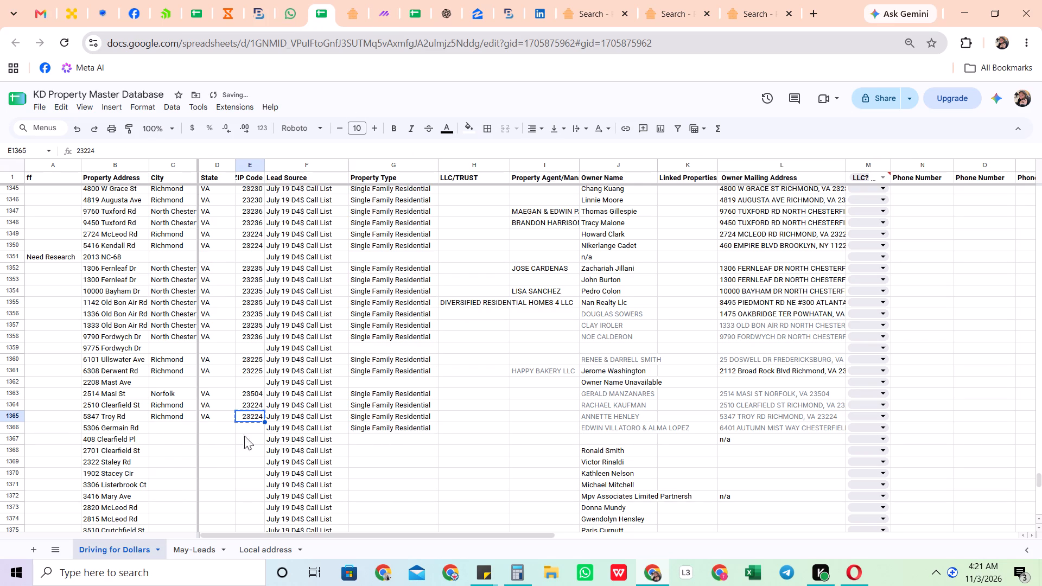
pyautogui.click(254, 434)
pyautogui.hotkey('ctrl', 'v')
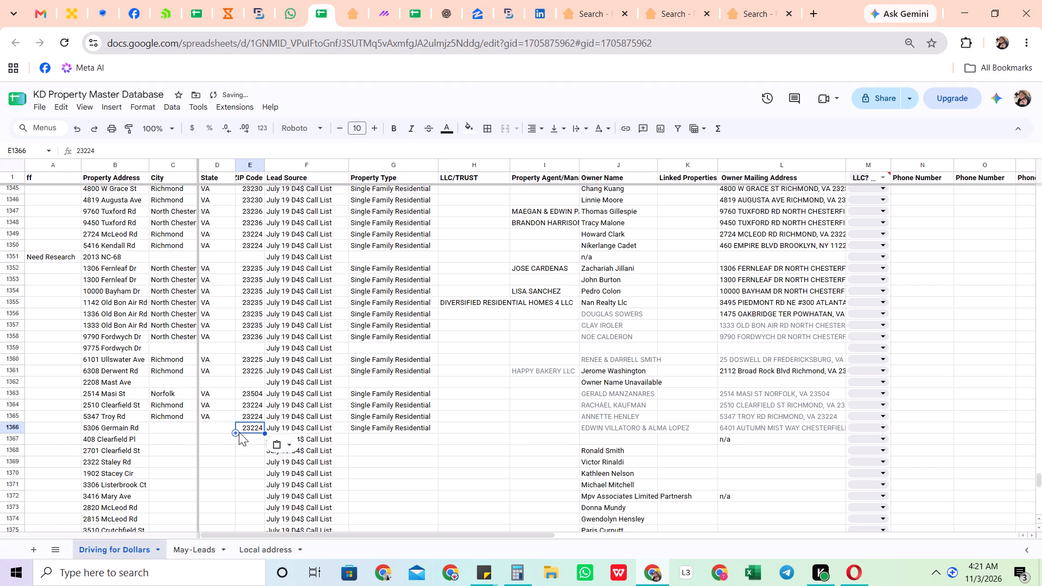
# Fill row 1366's State with VA and its City with Richmond.
pyautogui.click(220, 426)
pyautogui.hotkey('shift', 'v')
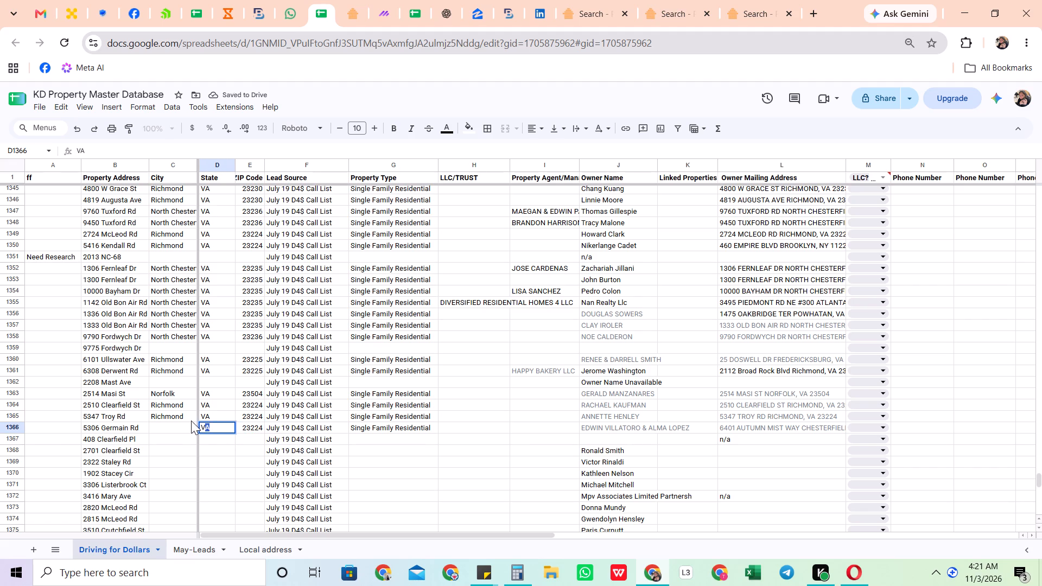
pyautogui.click(186, 426)
pyautogui.hotkey('shift', 'r')
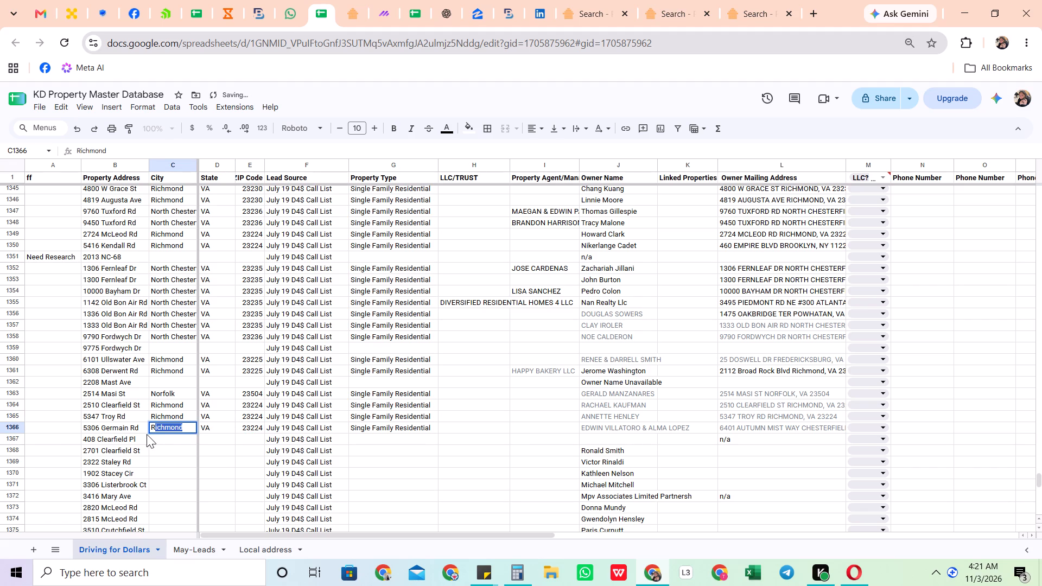
# Enter row 1367's Property Address in the PropStream search, replacing the previous search, and check the suggestions against the master database row.
pyautogui.click(132, 439)
pyautogui.hotkey('ctrl', 'c')
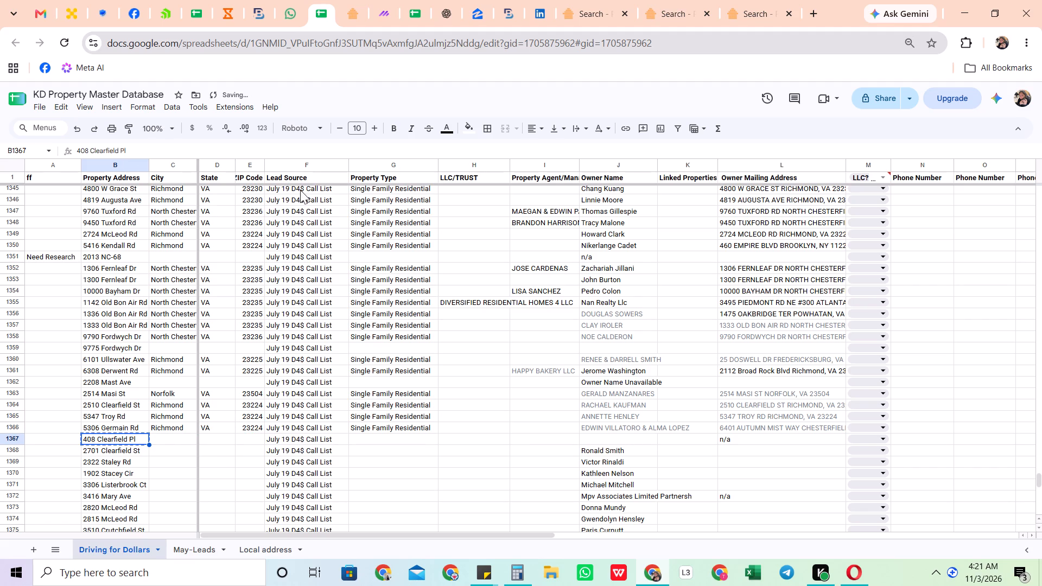
pyautogui.click(346, 15)
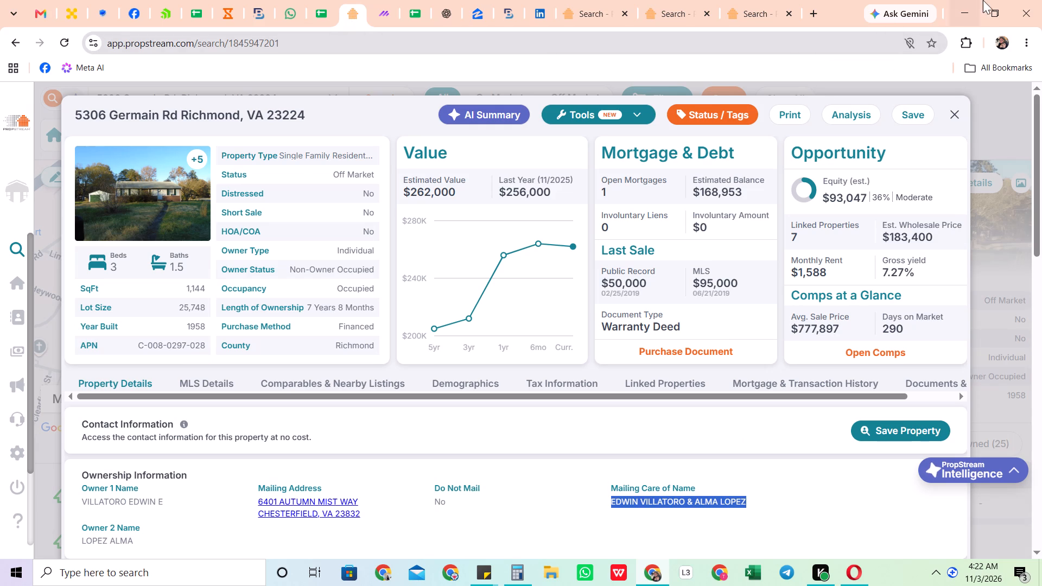
pyautogui.click(959, 112)
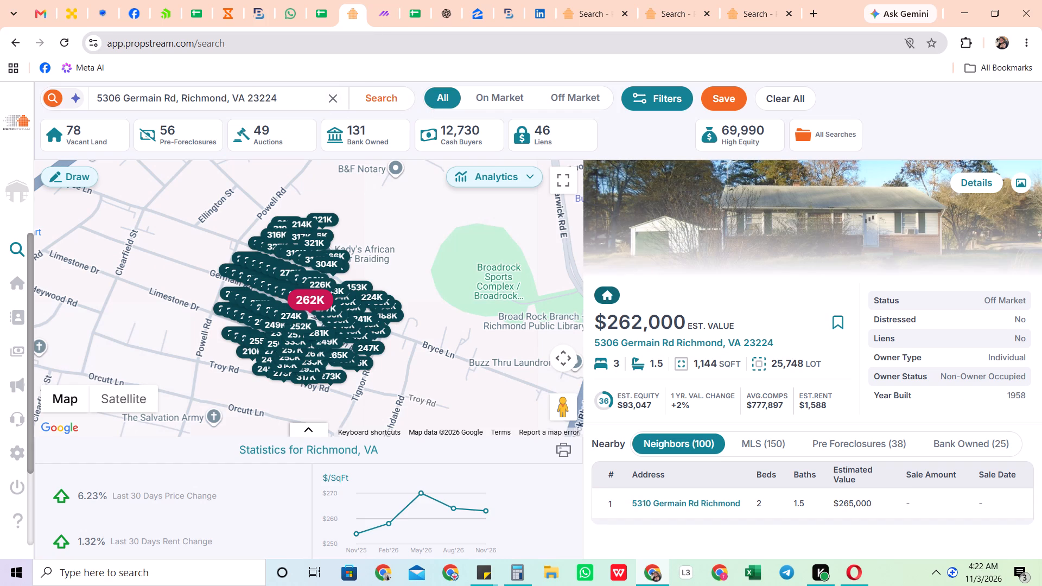
pyautogui.click(334, 102)
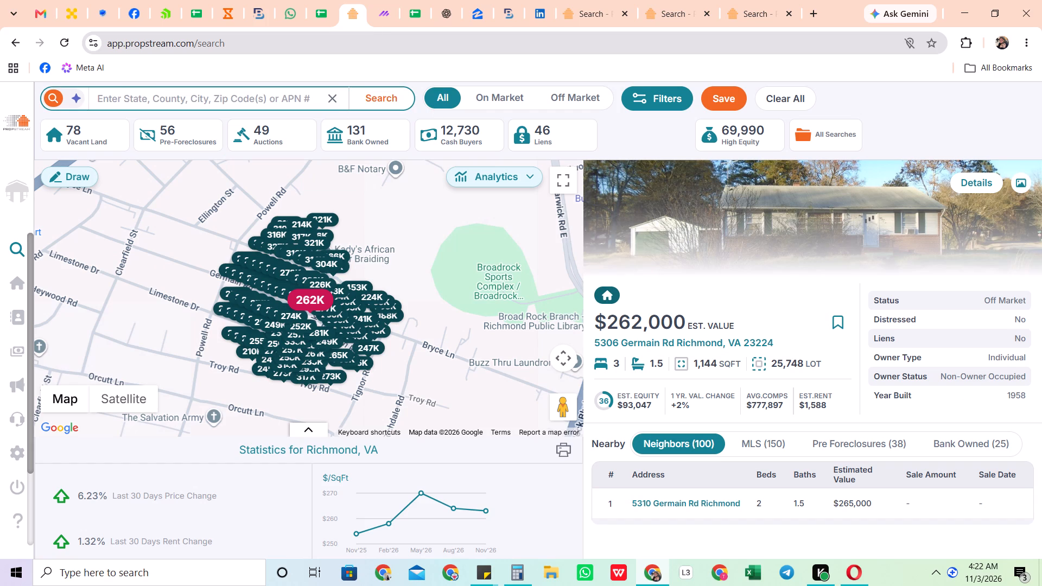
pyautogui.rightClick(295, 98)
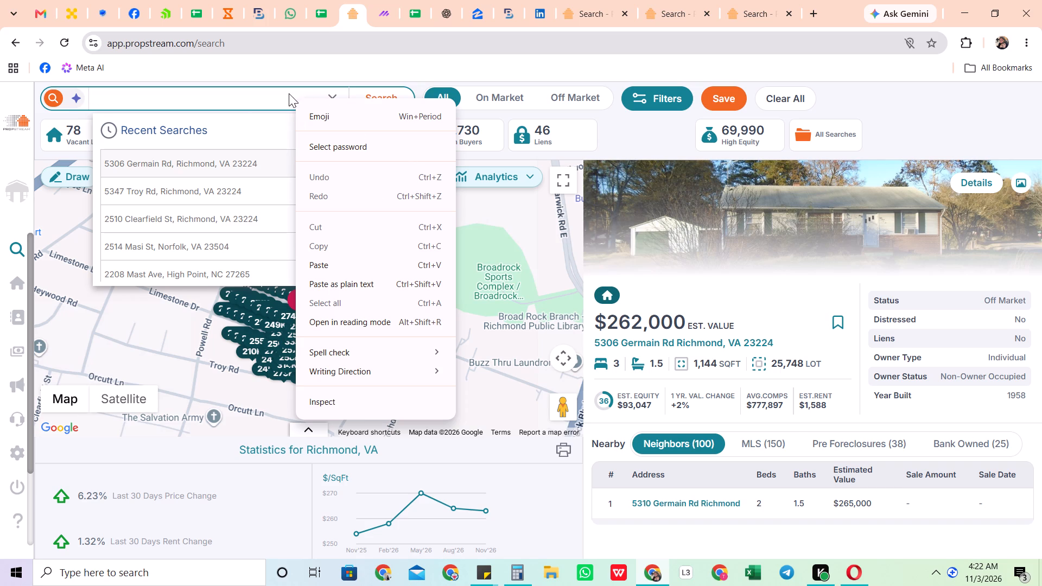
pyautogui.click(214, 102)
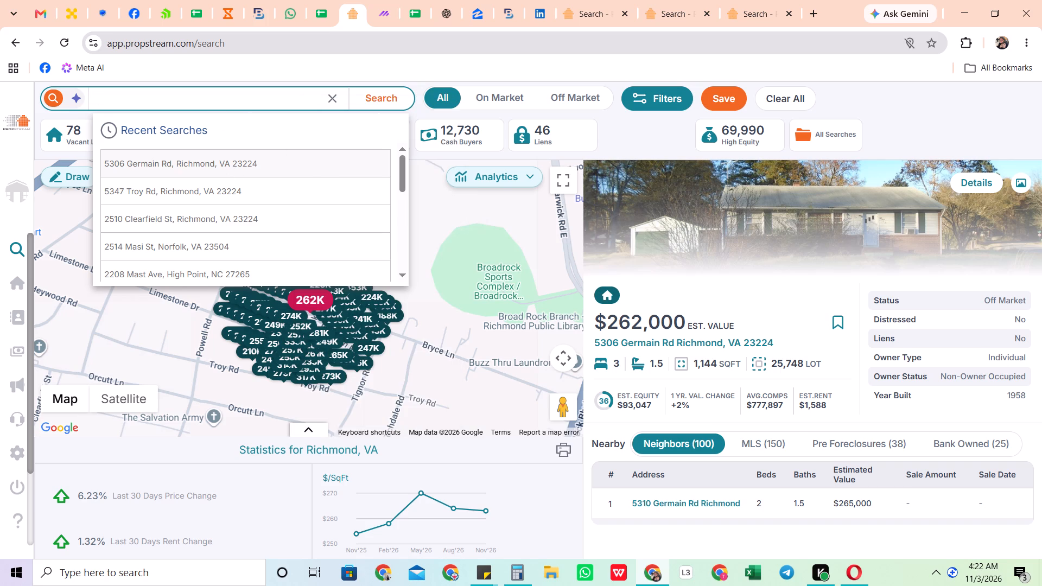
pyautogui.hotkey('ctrl', 'v')
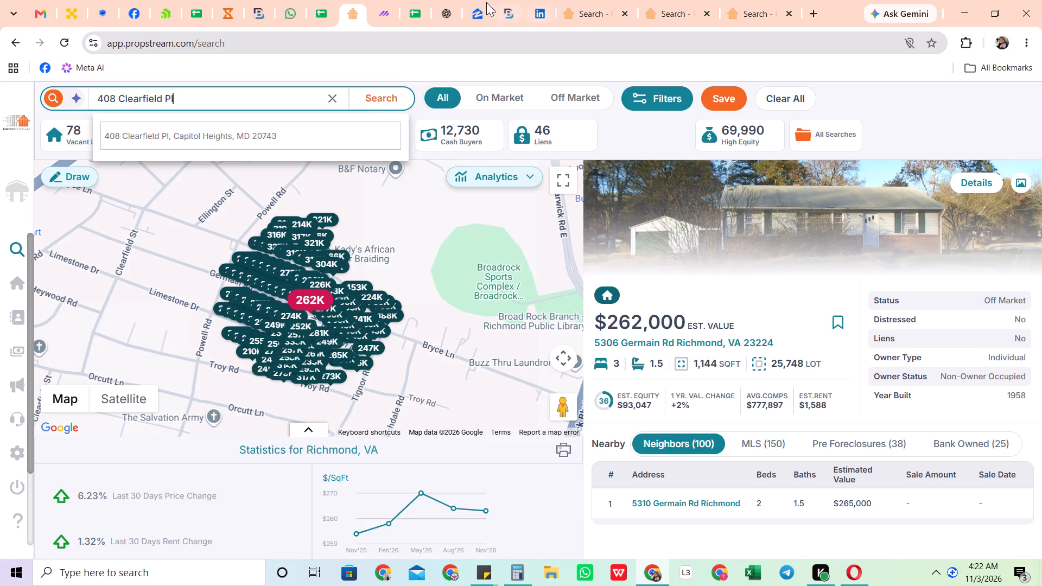
pyautogui.click(416, 14)
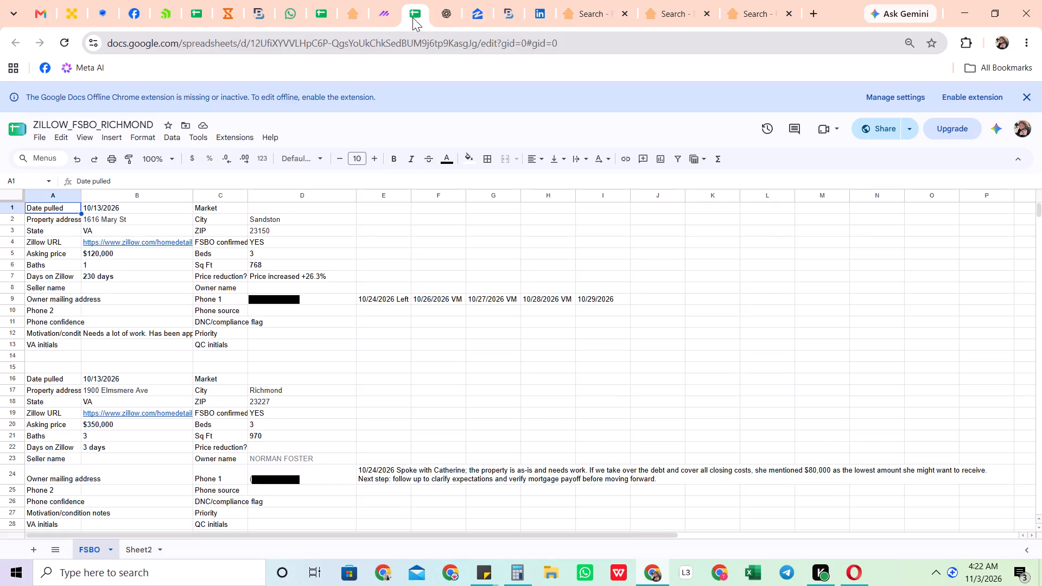
pyautogui.click(322, 20)
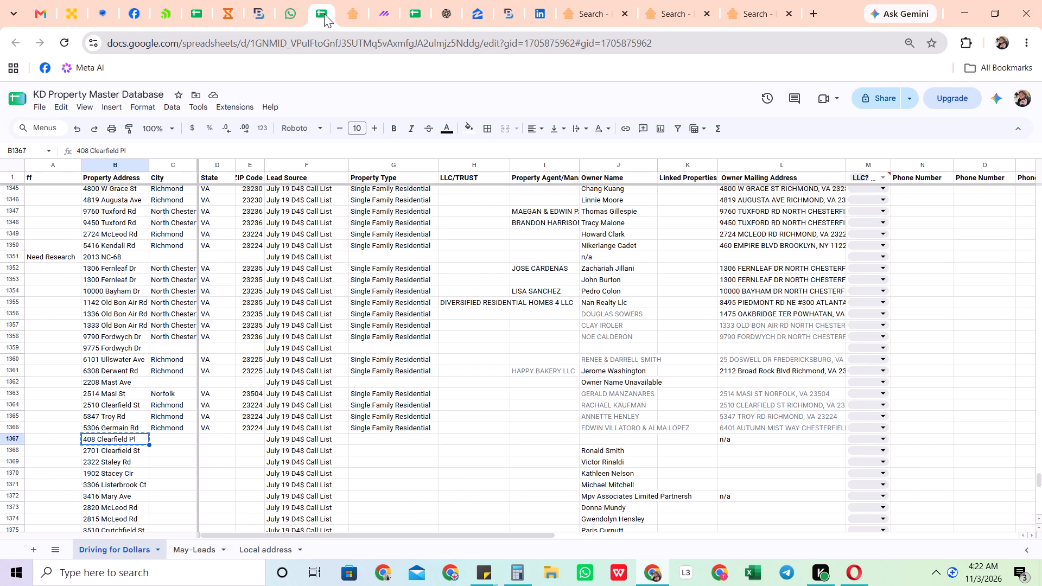
pyautogui.click(351, 8)
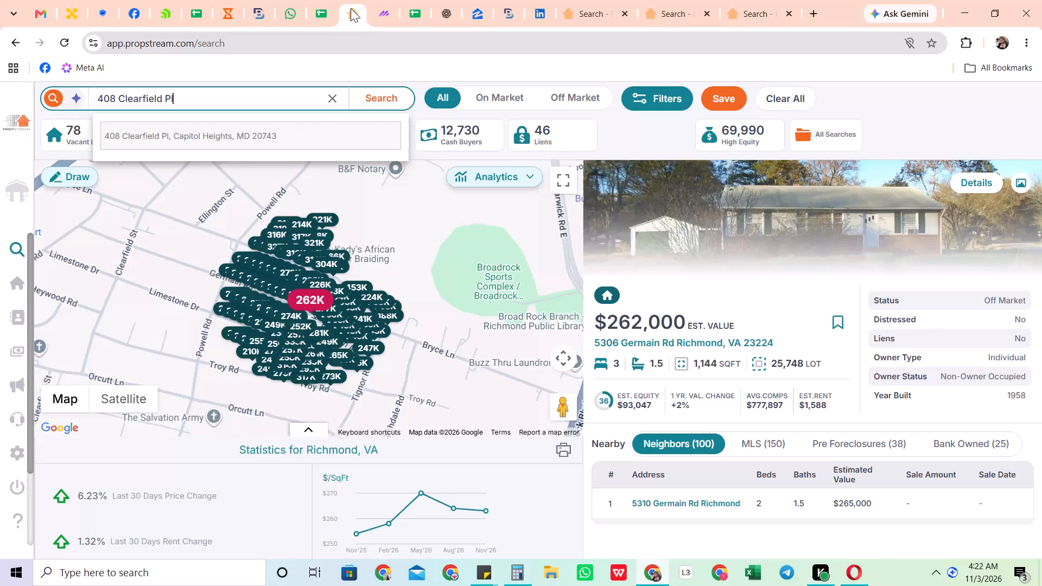
pyautogui.click(326, 8)
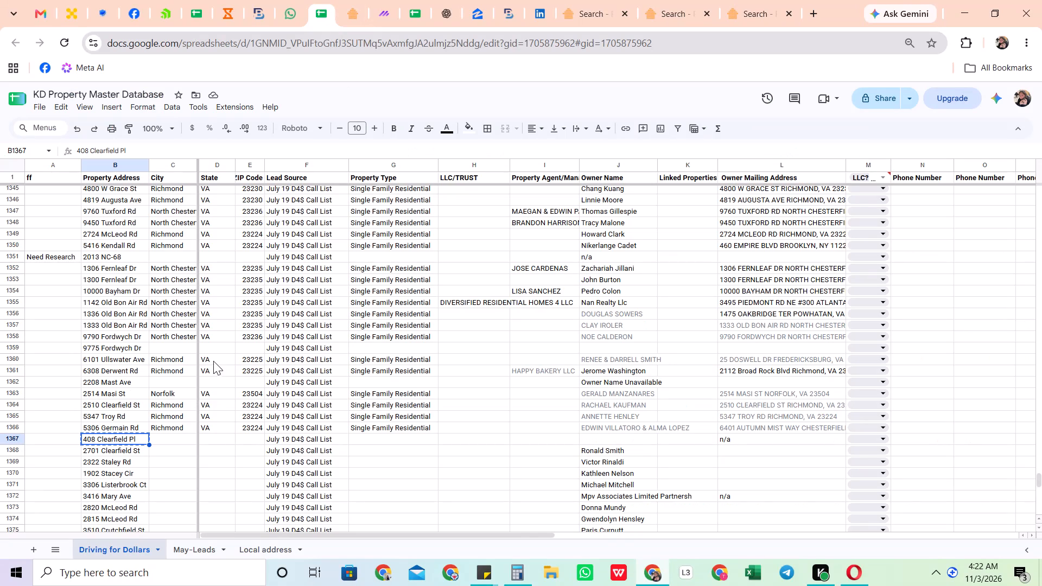
# Search PropStream for row 1368's Property Address, replacing the previous search, and open the matching Richmond property's full details.
pyautogui.click(131, 450)
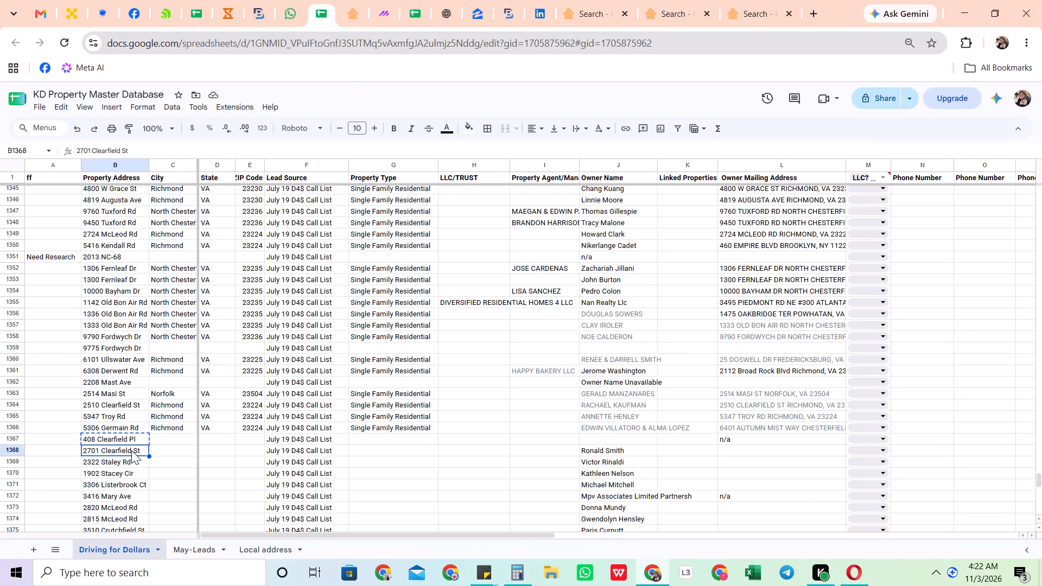
pyautogui.hotkey('ctrl', 'c')
pyautogui.click(347, 15)
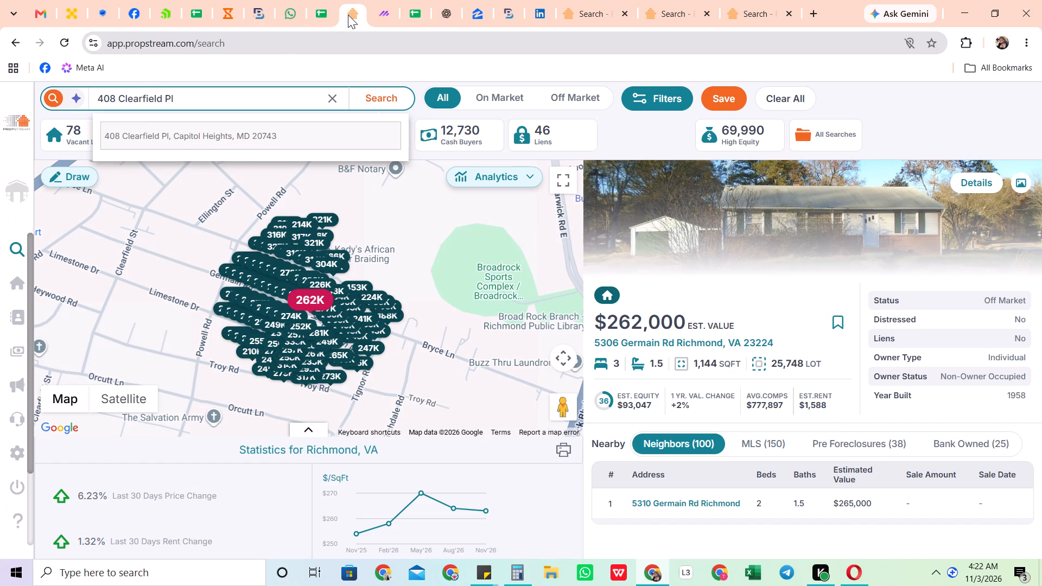
pyautogui.click(333, 101)
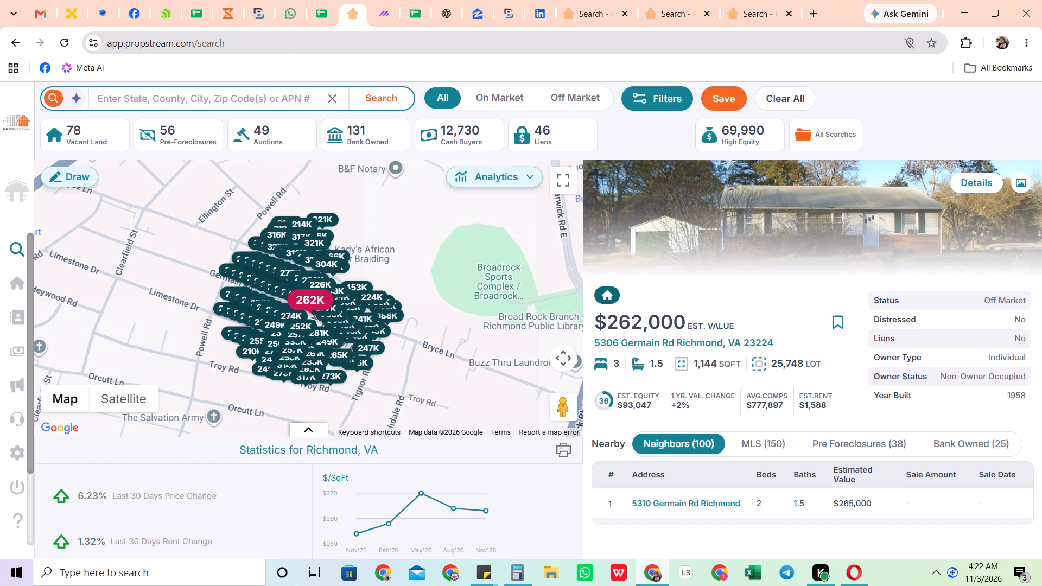
pyautogui.click(220, 101)
pyautogui.hotkey('ctrl', 'v')
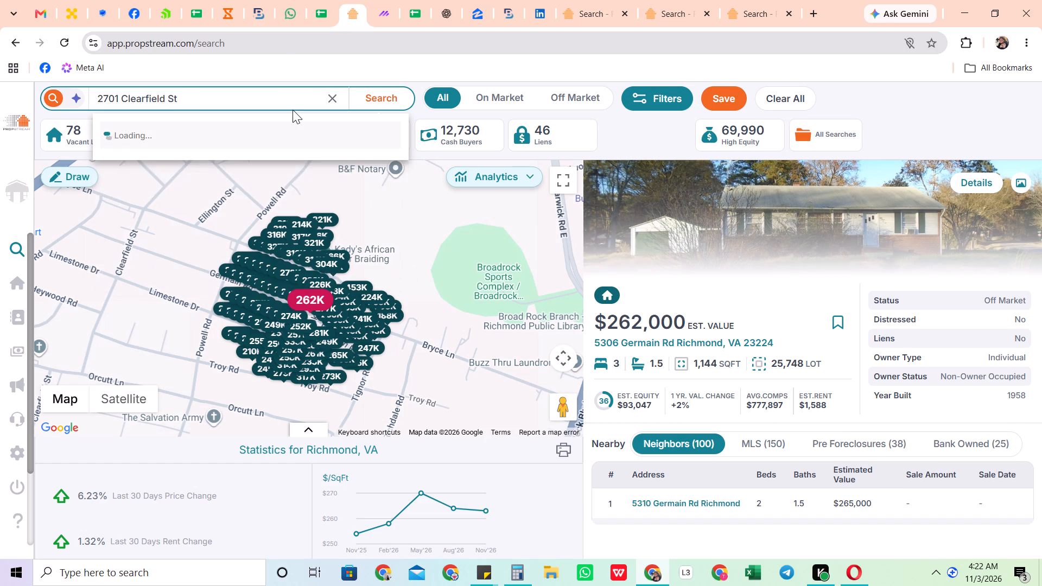
pyautogui.click(279, 135)
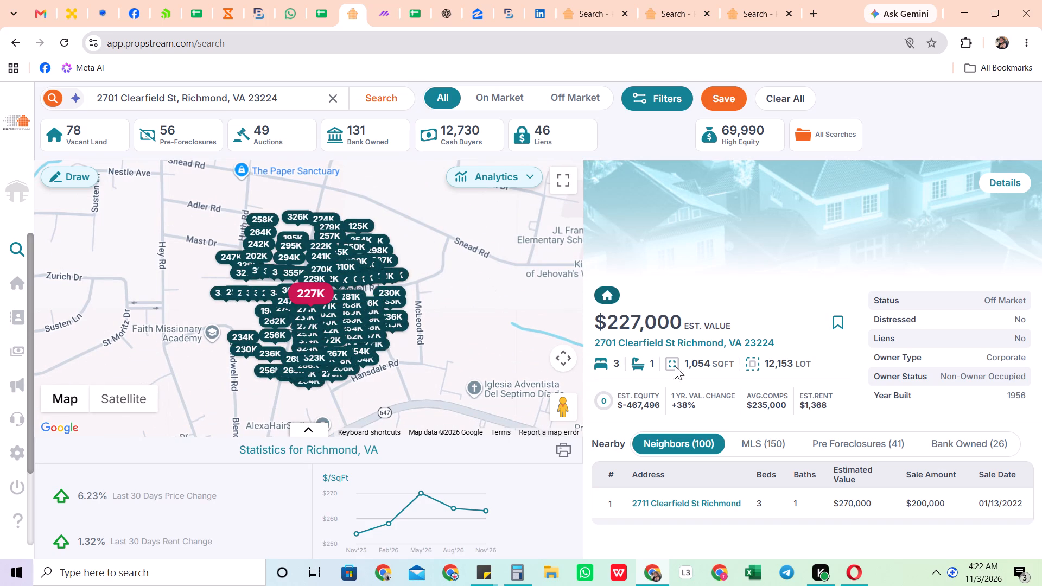
pyautogui.click(679, 341)
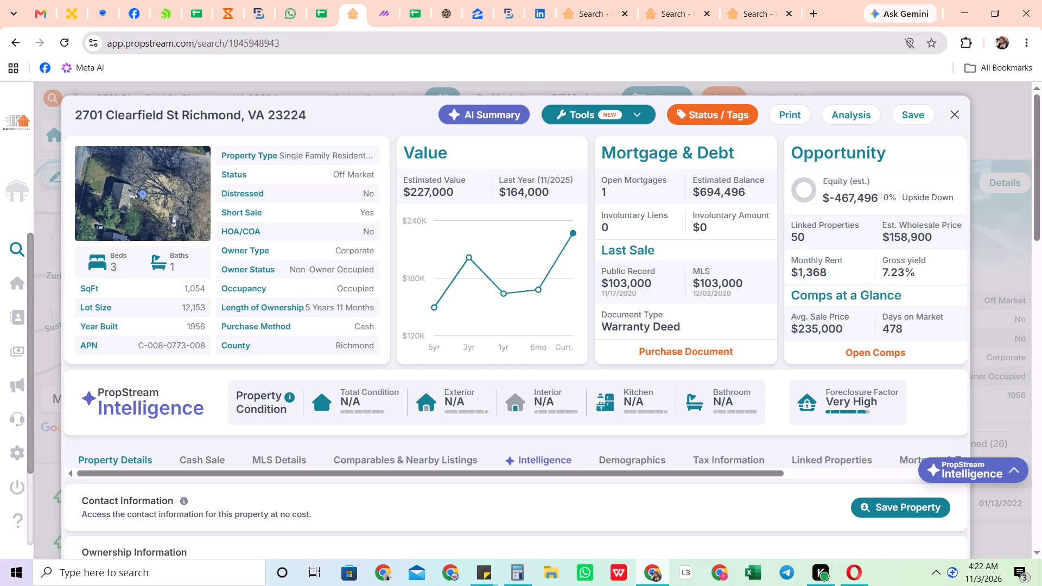
# Open the PropStream record linked from the owner's mailing address and copy its mailing address into row 1368's Owner Mailing Address.
pyautogui.scroll(-2, 500, 464)
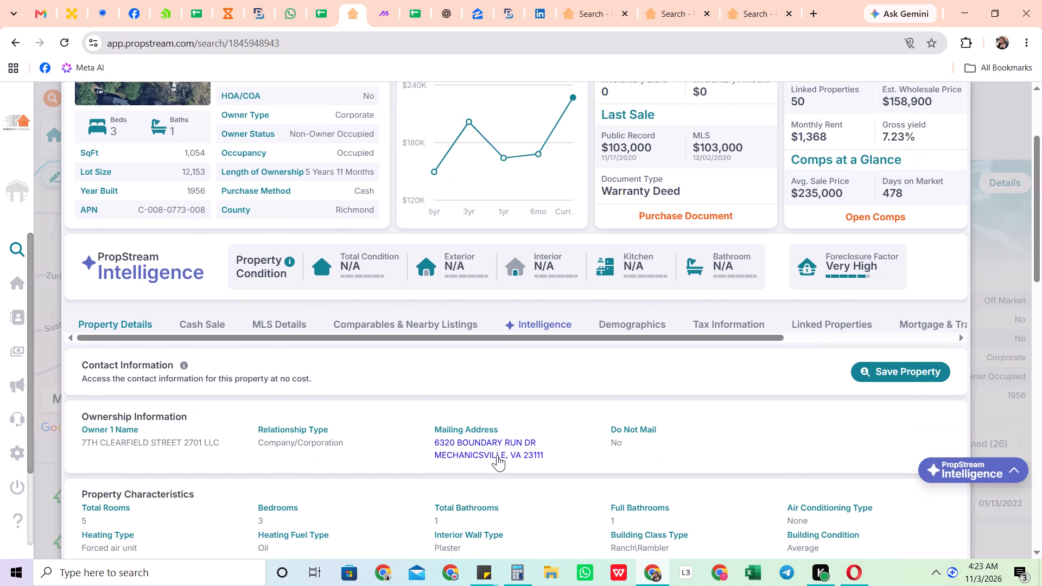
pyautogui.click(448, 443)
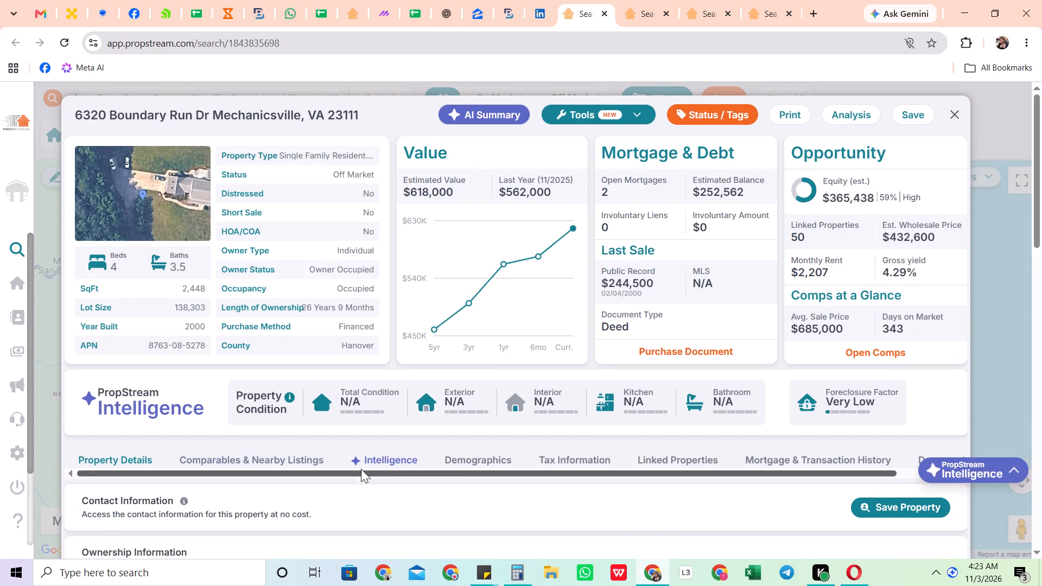
pyautogui.scroll(-2, 373, 472)
pyautogui.scroll(2, 455, 477)
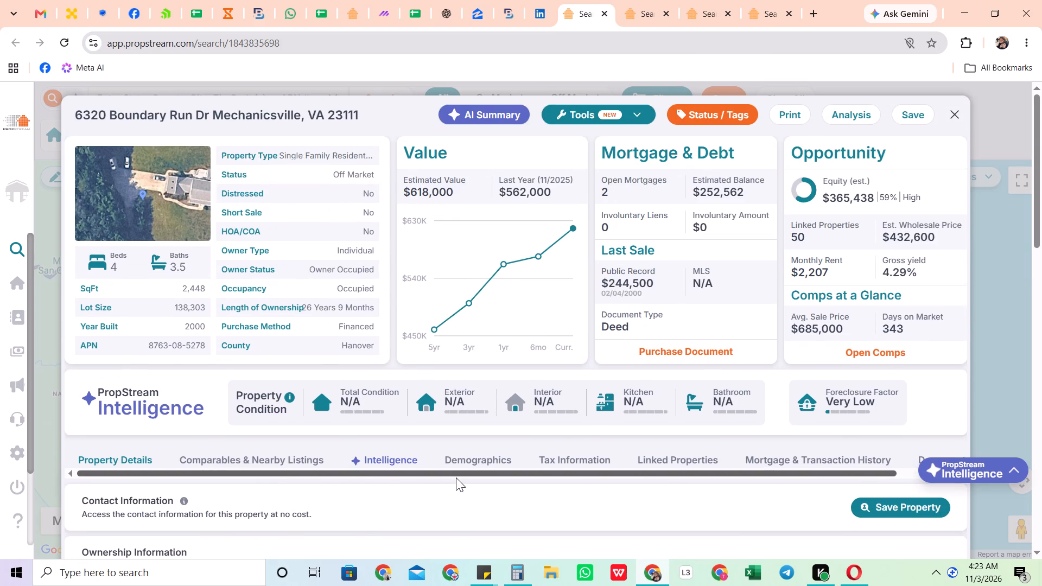
pyautogui.scroll(-1, 457, 478)
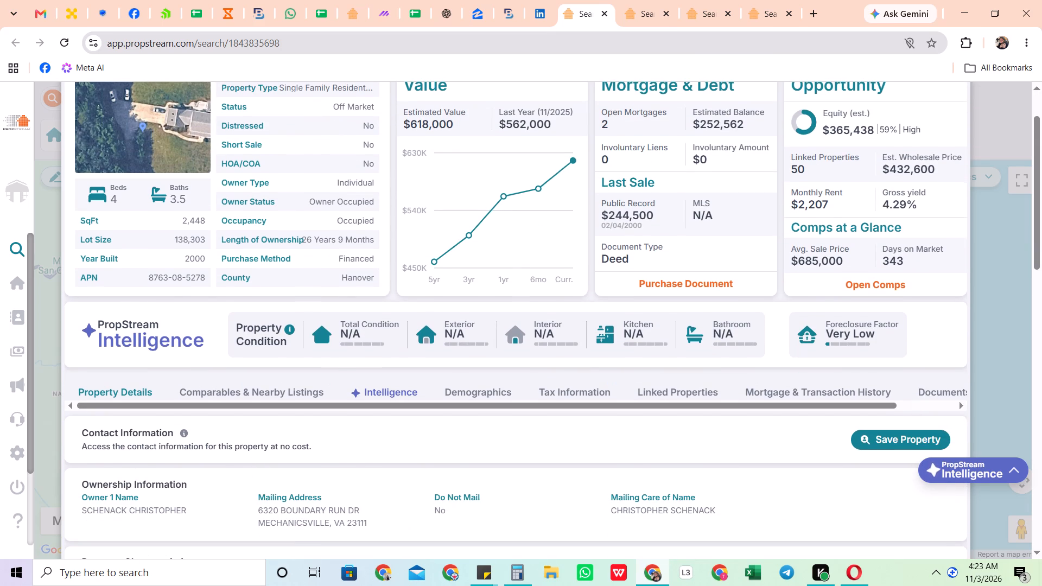
pyautogui.moveTo(259, 512); pyautogui.dragTo(371, 519)
pyautogui.hotkey('ctrl', 'c')
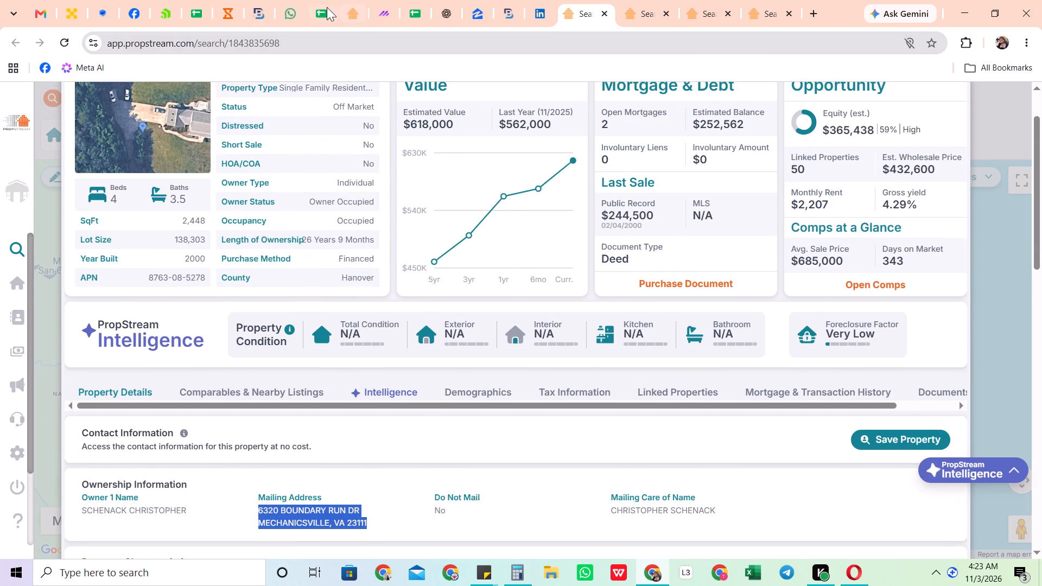
pyautogui.click(322, 16)
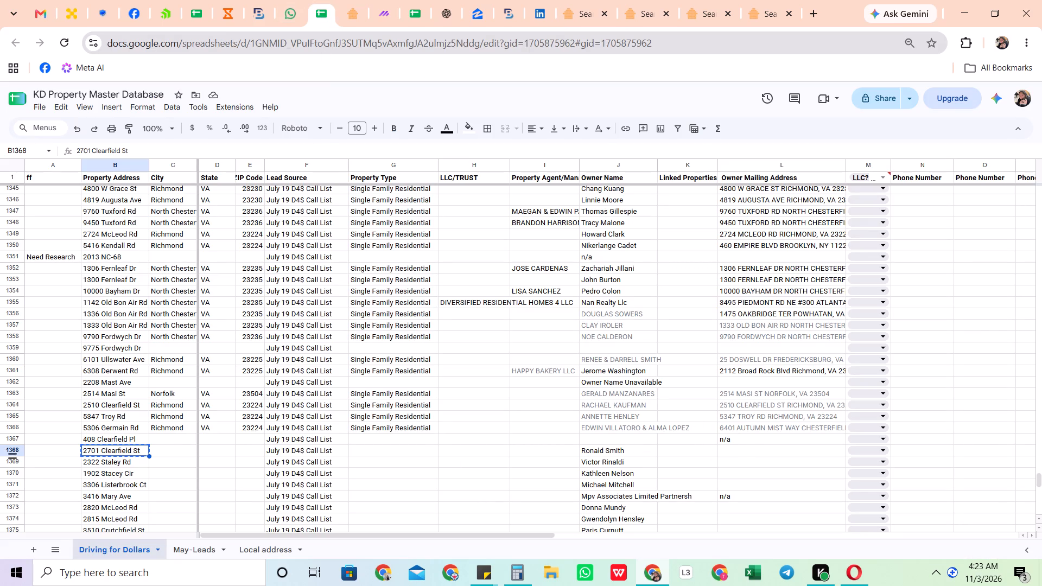
pyautogui.click(15, 452)
pyautogui.click(738, 448)
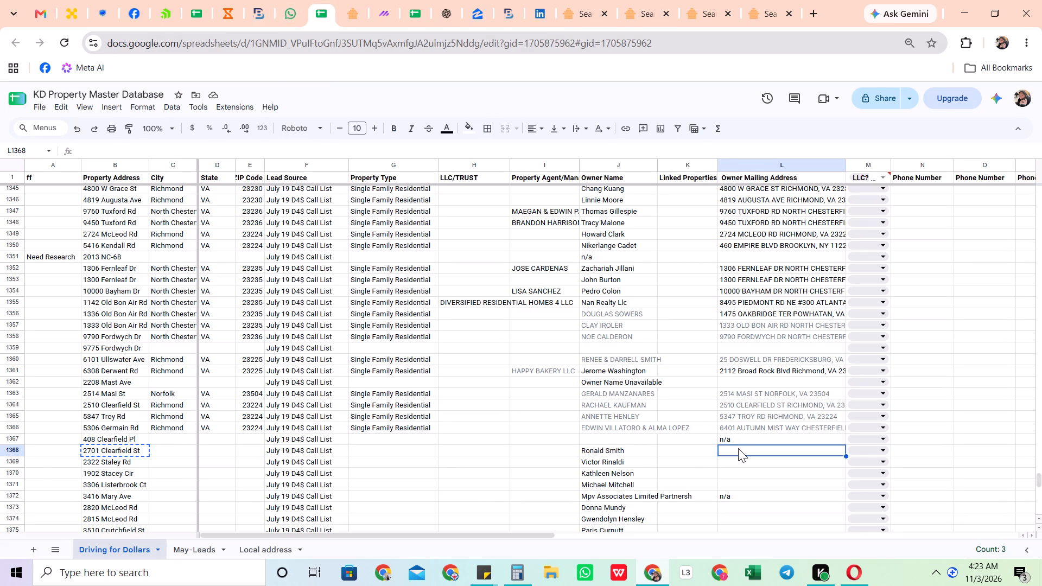
pyautogui.hotkey('ctrl', 'v')
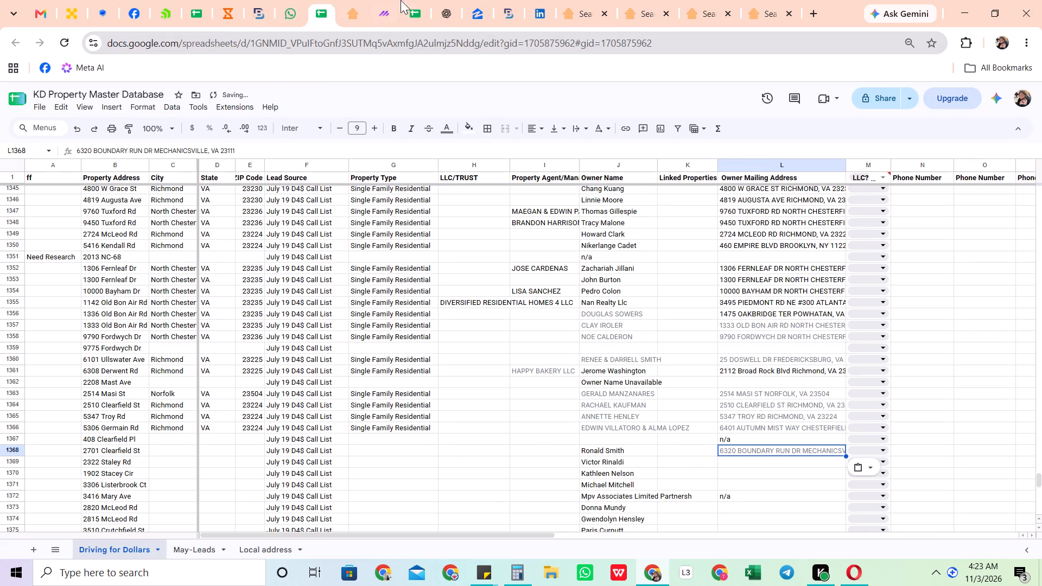
# Copy the owner LLC's name from the searched property's ownership information into row 1368's Property Agent/Manager cell.
pyautogui.click(358, 21)
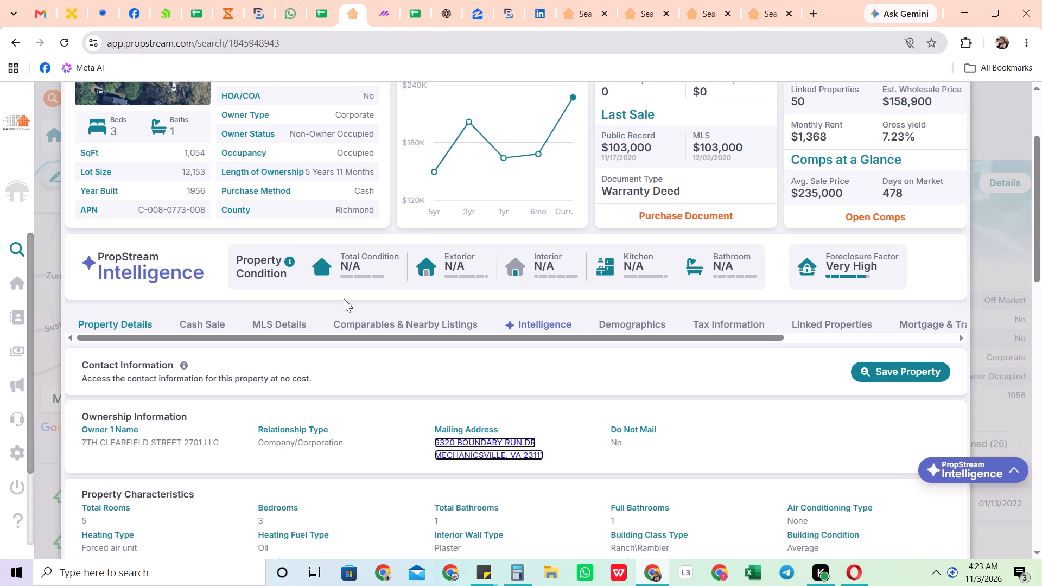
pyautogui.moveTo(79, 444); pyautogui.dragTo(123, 443)
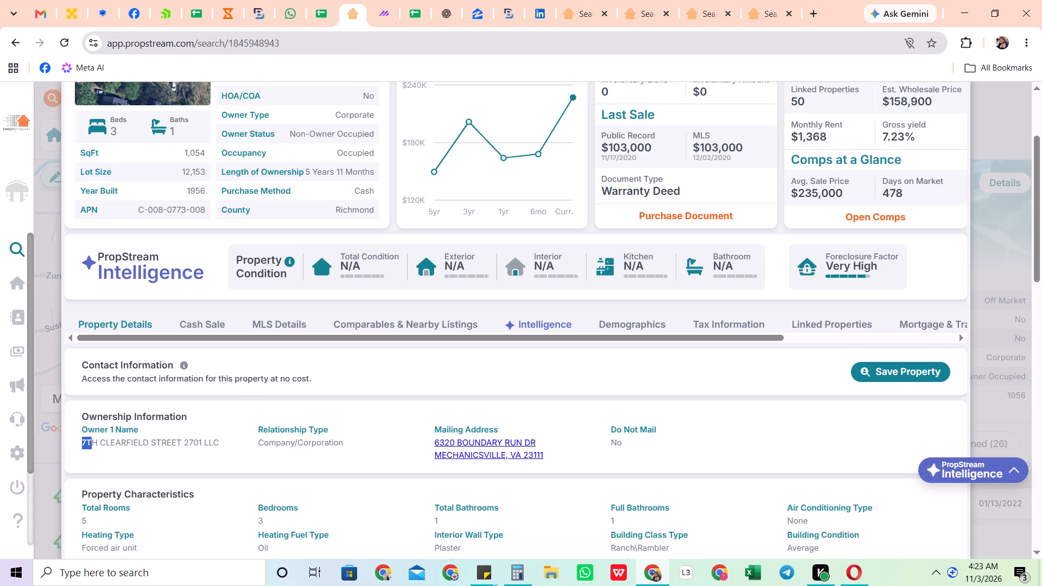
pyautogui.moveTo(123, 443); pyautogui.dragTo(228, 444)
pyautogui.hotkey('ctrl', 'c')
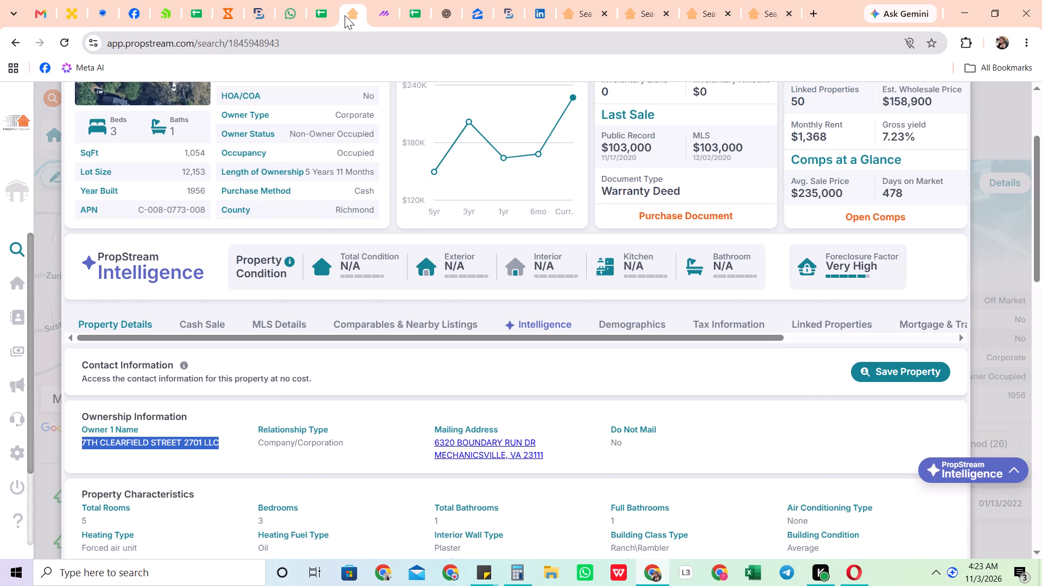
pyautogui.click(330, 16)
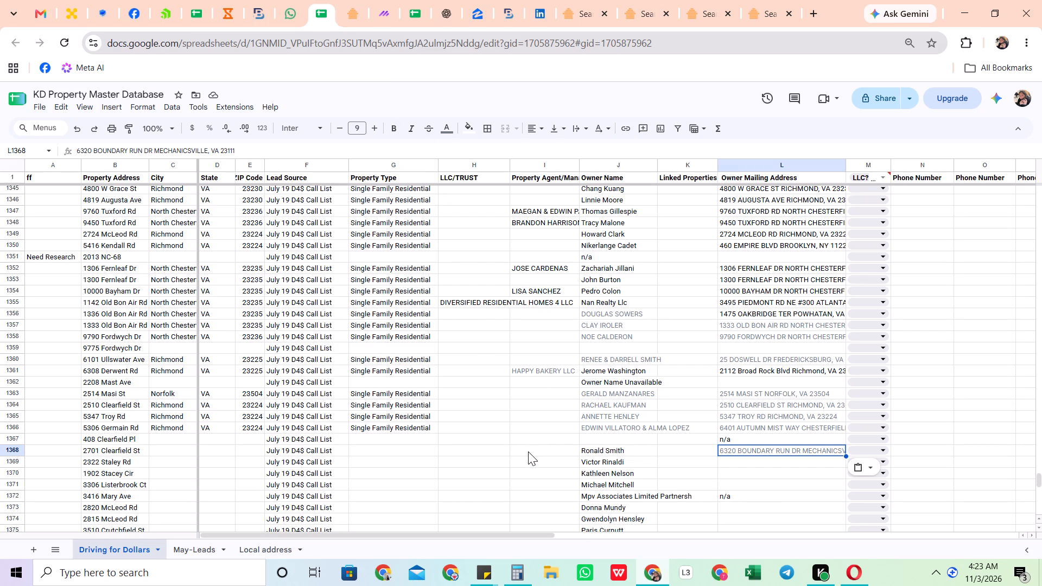
pyautogui.click(528, 451)
pyautogui.hotkey('ctrl', 'v')
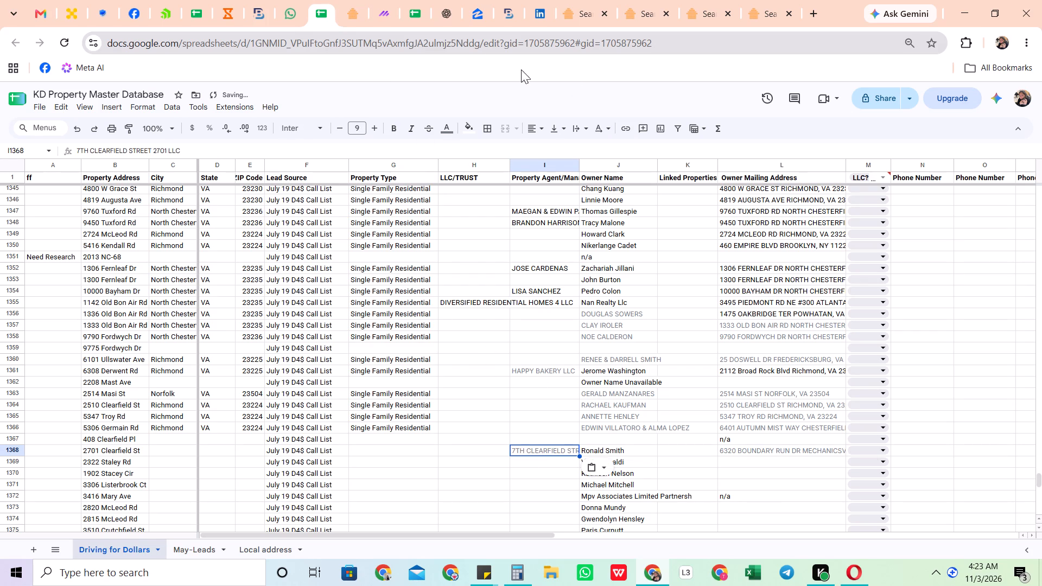
# Copy the Mailing Care of Name from the linked mailing-address record into row 1368's Owner Name, replacing the existing name.
pyautogui.click(563, 14)
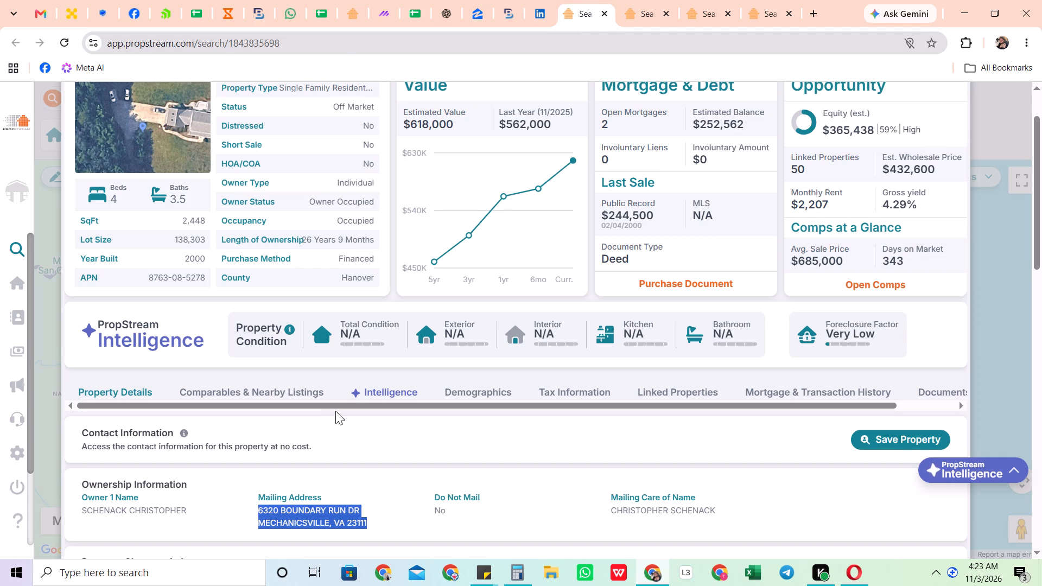
pyautogui.moveTo(607, 506); pyautogui.dragTo(709, 509)
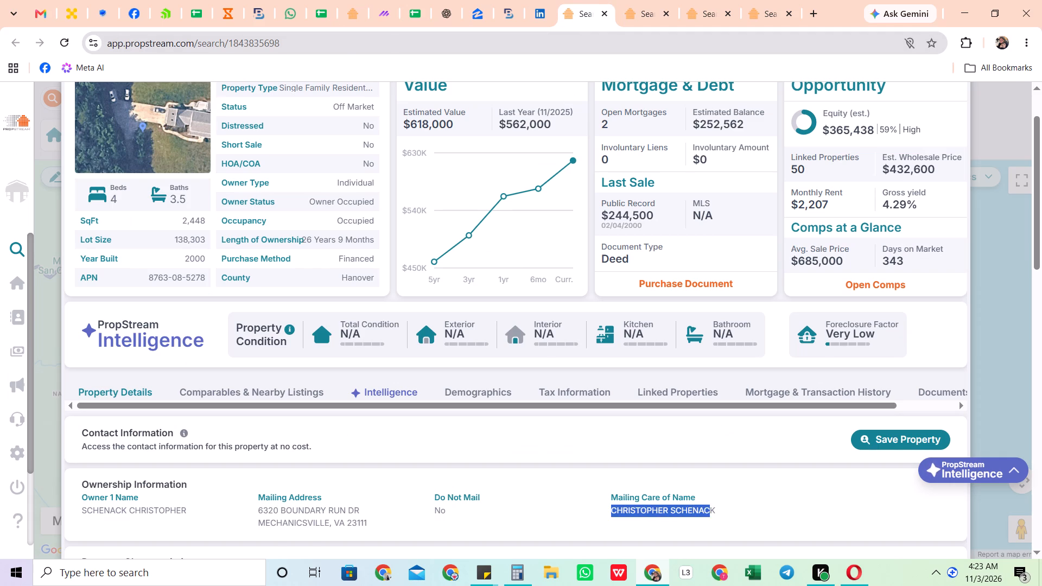
pyautogui.moveTo(709, 509); pyautogui.dragTo(731, 514)
pyautogui.hotkey('ctrl', 'c')
pyautogui.click(361, 14)
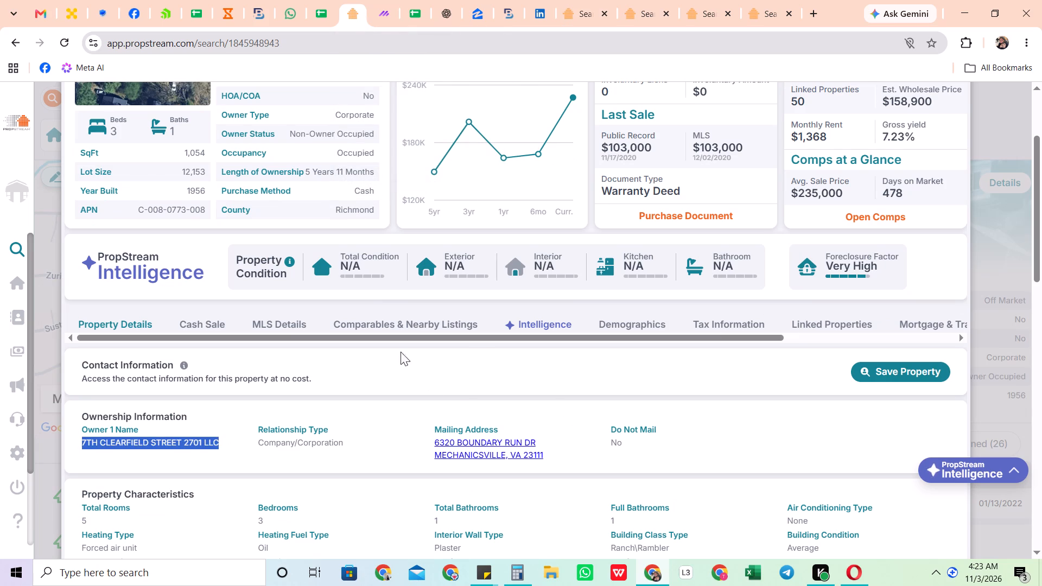
pyautogui.click(326, 13)
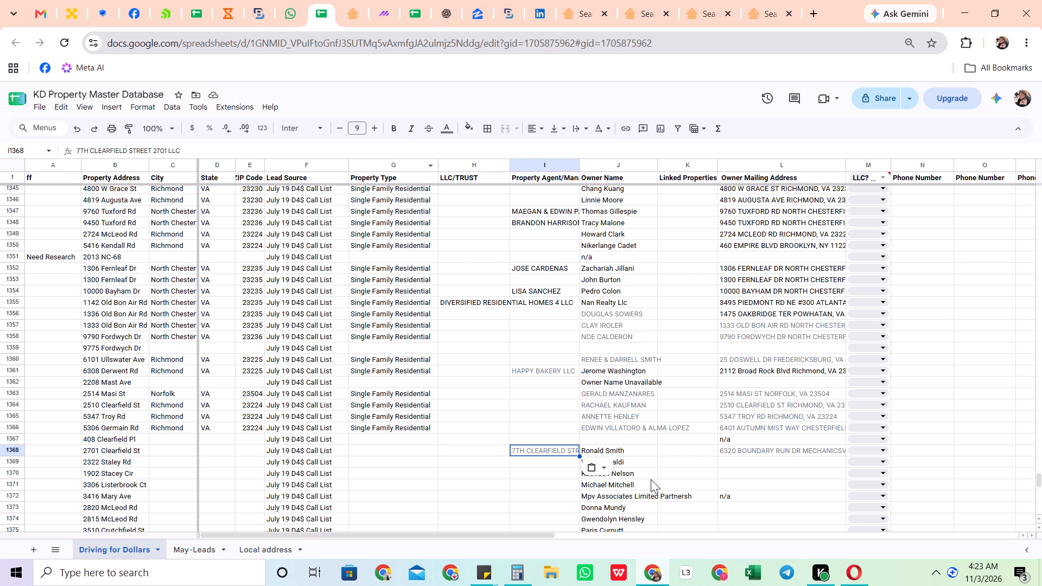
pyautogui.click(630, 452)
pyautogui.hotkey('ctrl', 'v')
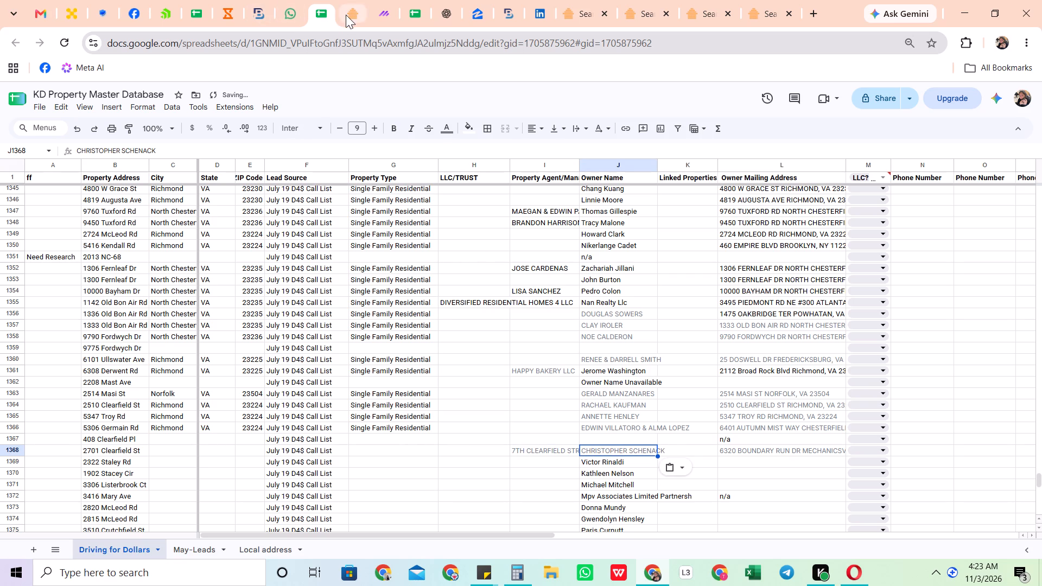
# Close the extra PropStream record tabs, keeping the main PropStream search tab open.
pyautogui.click(603, 11)
pyautogui.click(606, 13)
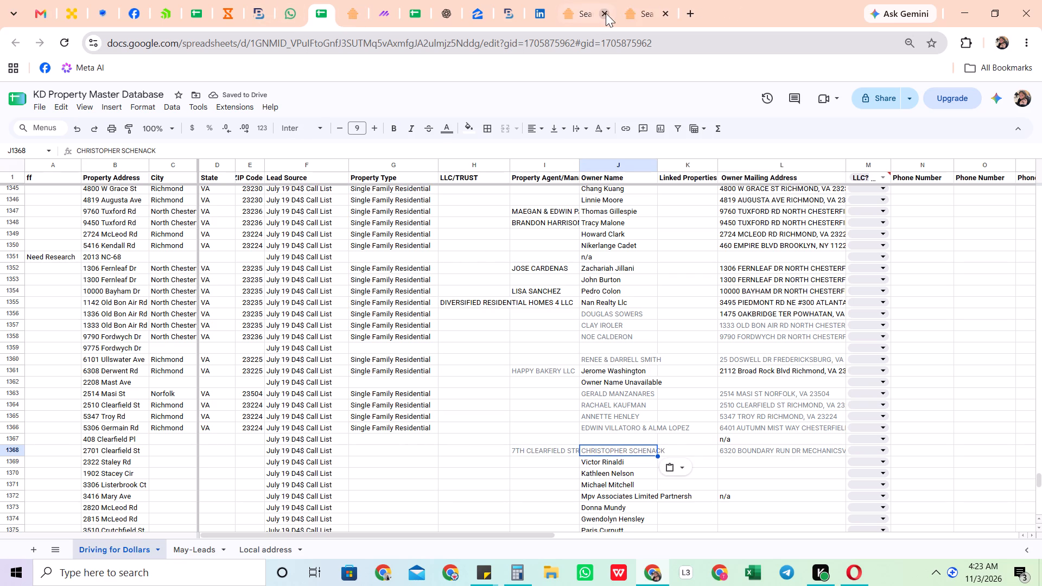
pyautogui.click(606, 13)
pyautogui.click(606, 13)
# Check the searched property's type in PropStream and enter Single Family Residential as row 1367's Property Type.
pyautogui.click(352, 22)
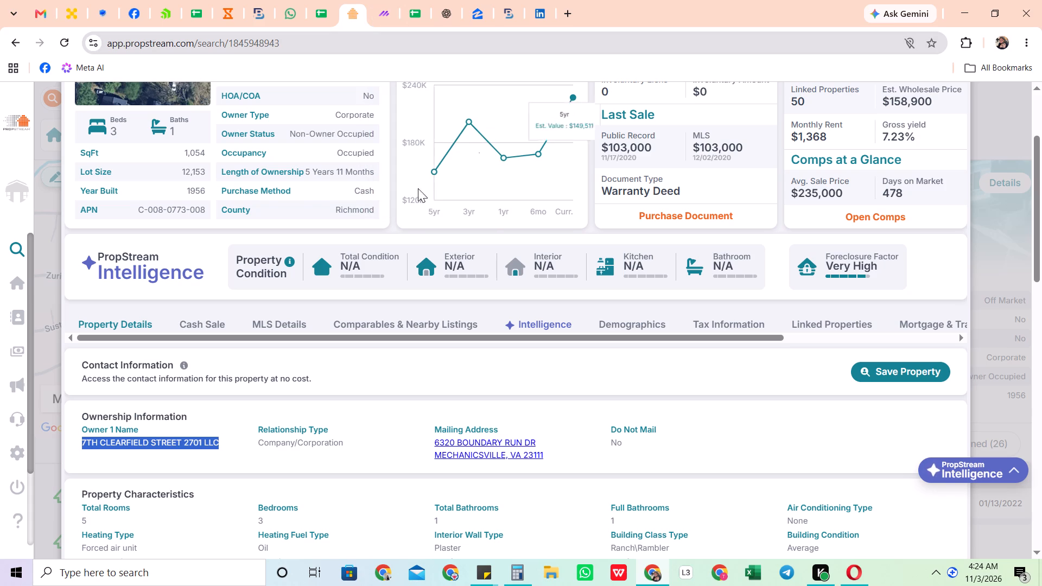
pyautogui.click(324, 12)
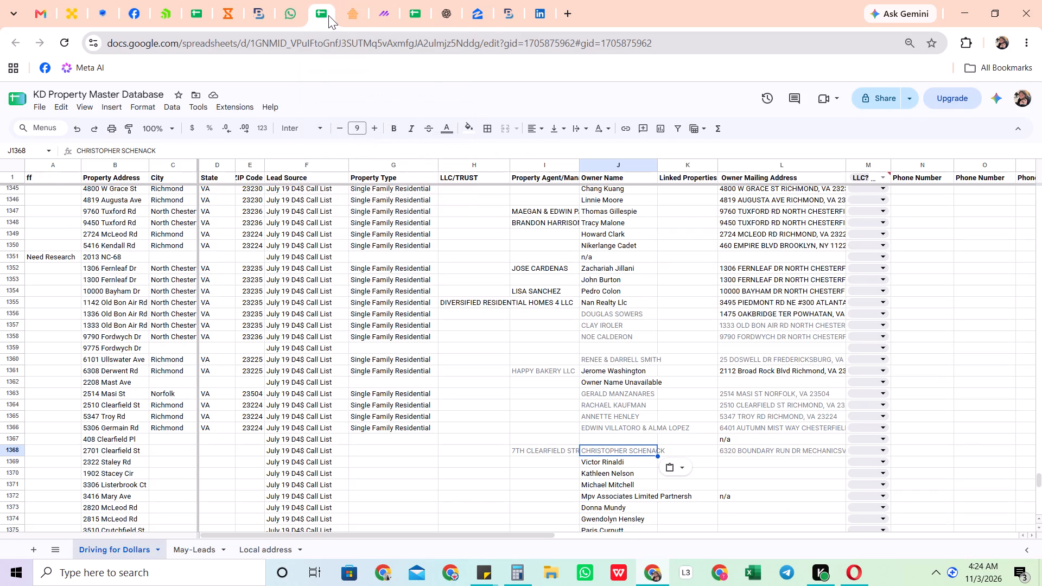
pyautogui.click(358, 14)
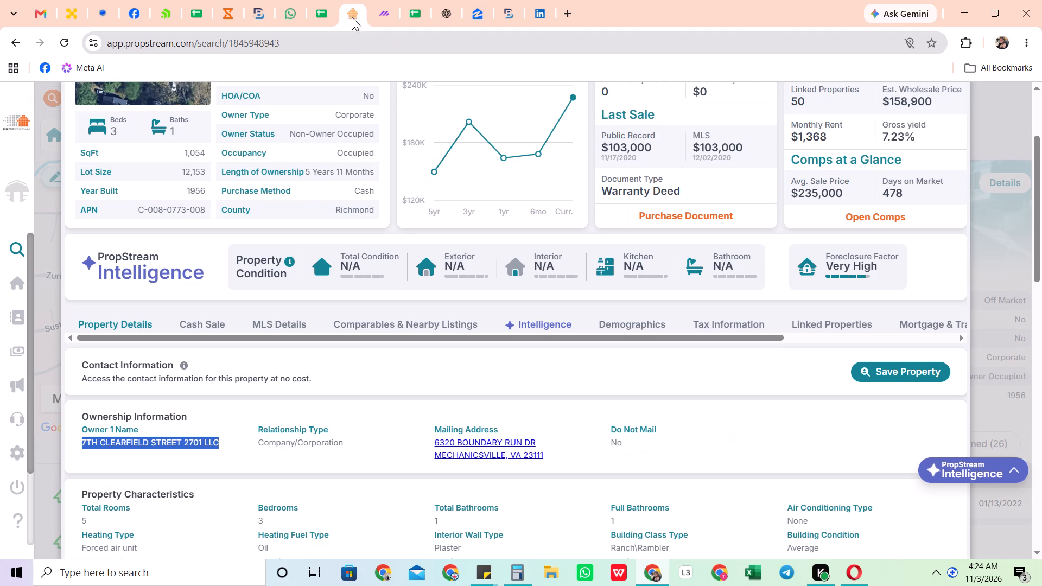
pyautogui.scroll(2, 335, 266)
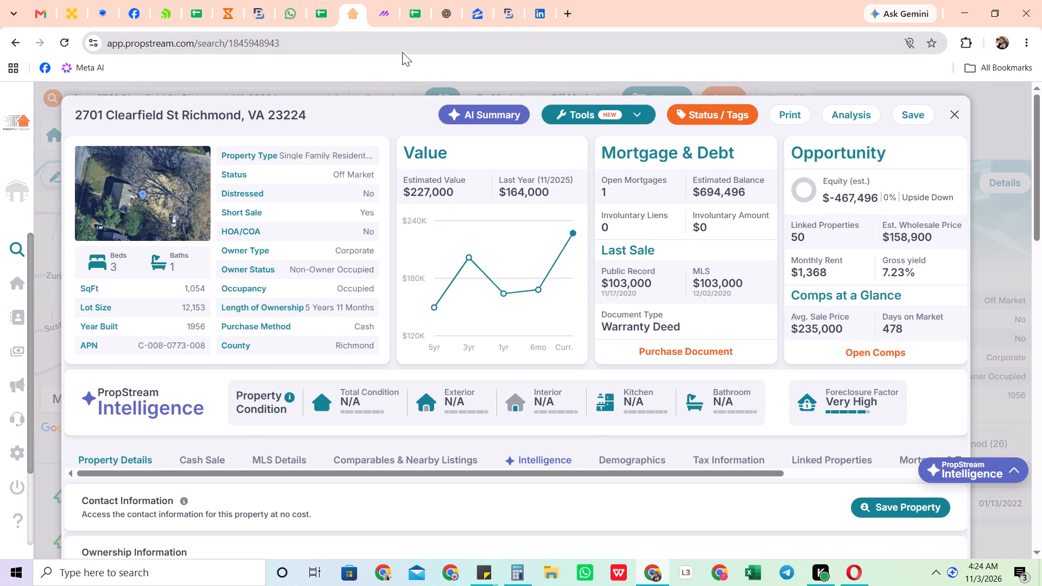
pyautogui.click(311, 12)
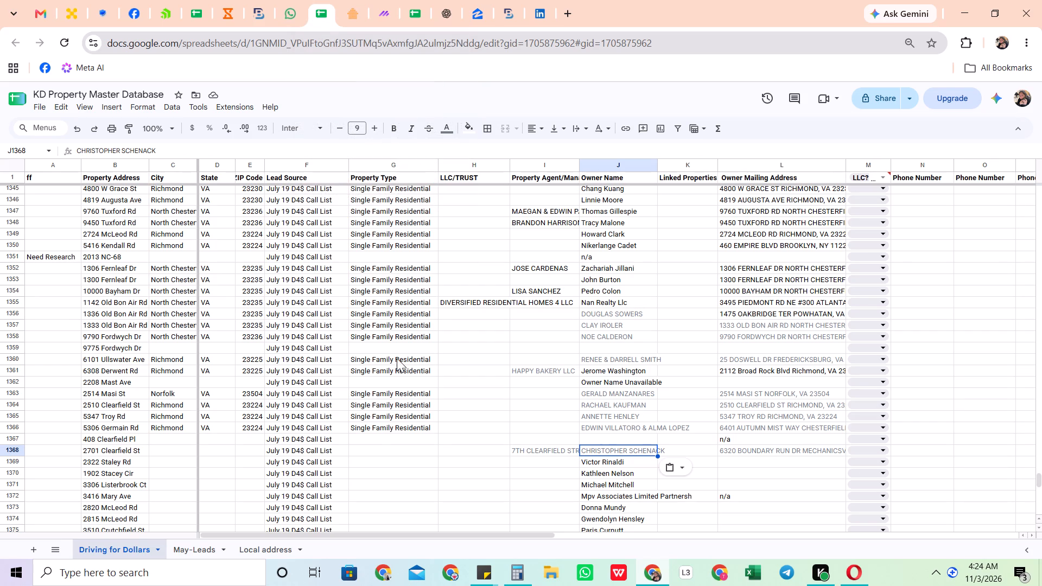
pyautogui.click(364, 438)
pyautogui.hotkey('shift', 's')
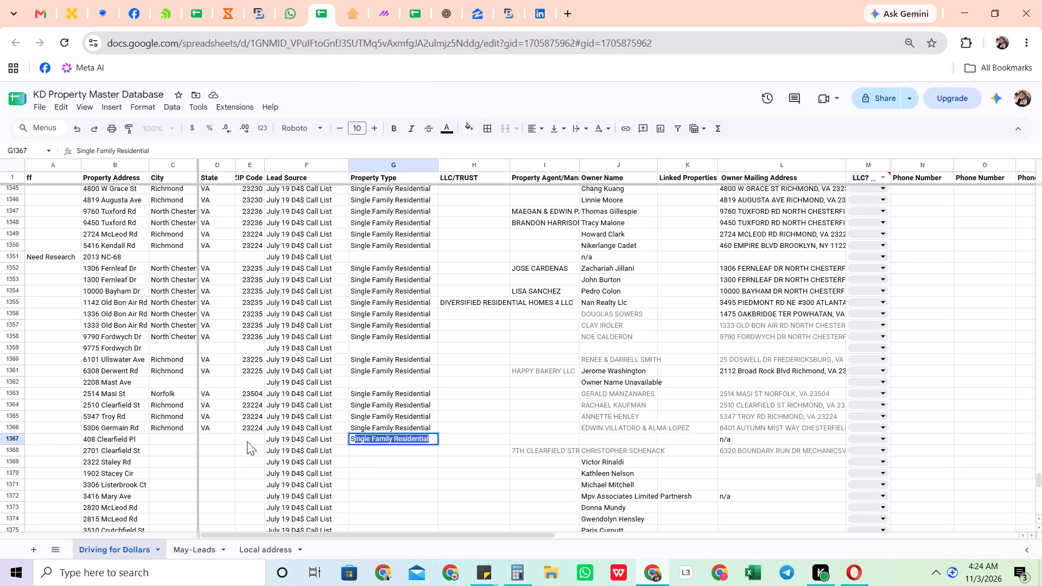
# Copy the ZIP code 23224 from row 1366 into row 1367's ZIP Code.
pyautogui.click(251, 424)
pyautogui.hotkey('ctrl', 'c')
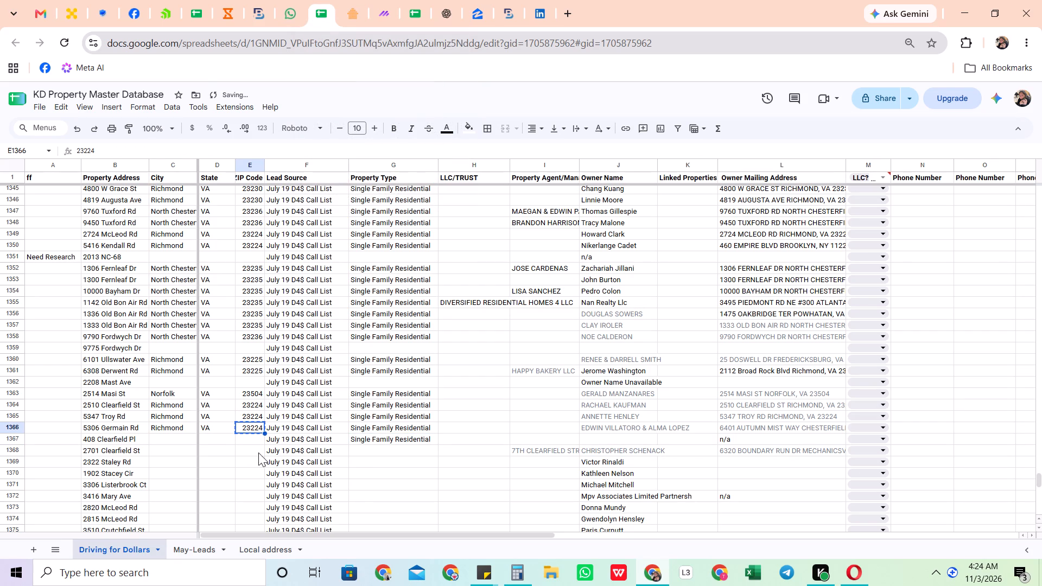
pyautogui.click(253, 436)
pyautogui.hotkey('ctrl', 'v')
# Enter VA as row 1367's State and Richmond as its City.
pyautogui.click(212, 441)
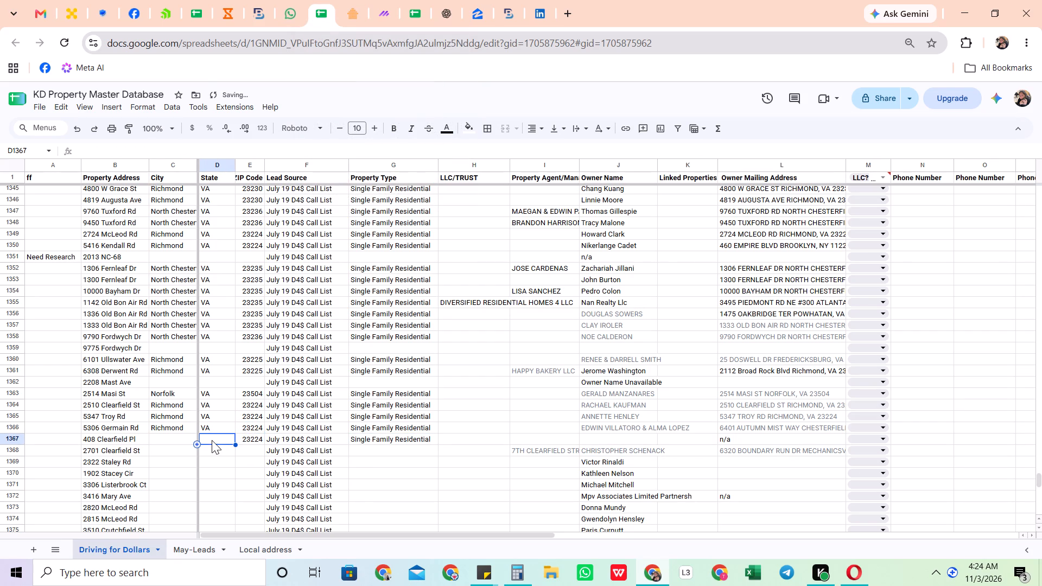
pyautogui.hotkey('shift', 'v')
pyautogui.click(177, 439)
pyautogui.hotkey('shift', 'r')
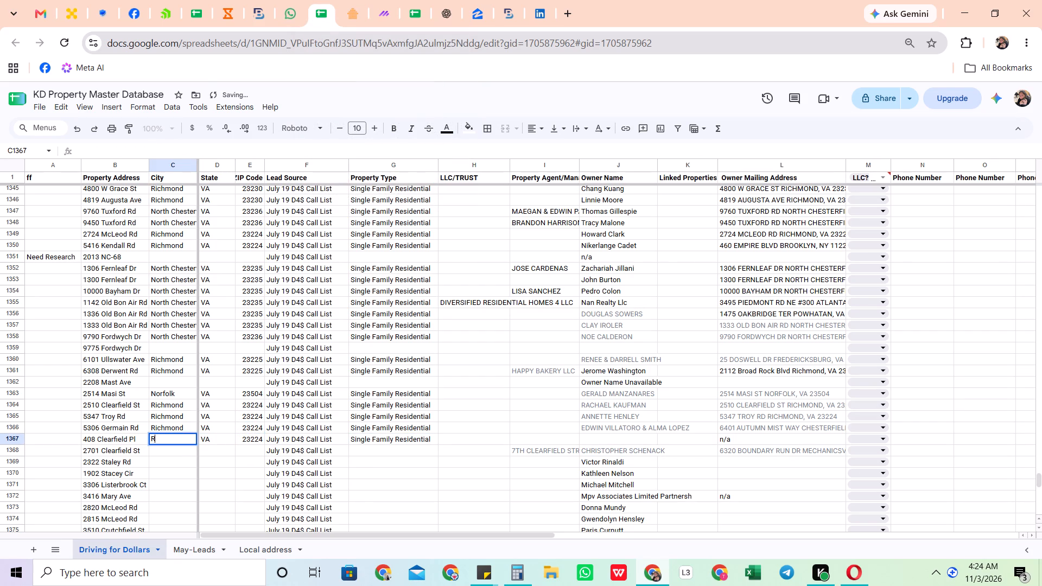
pyautogui.click(128, 451)
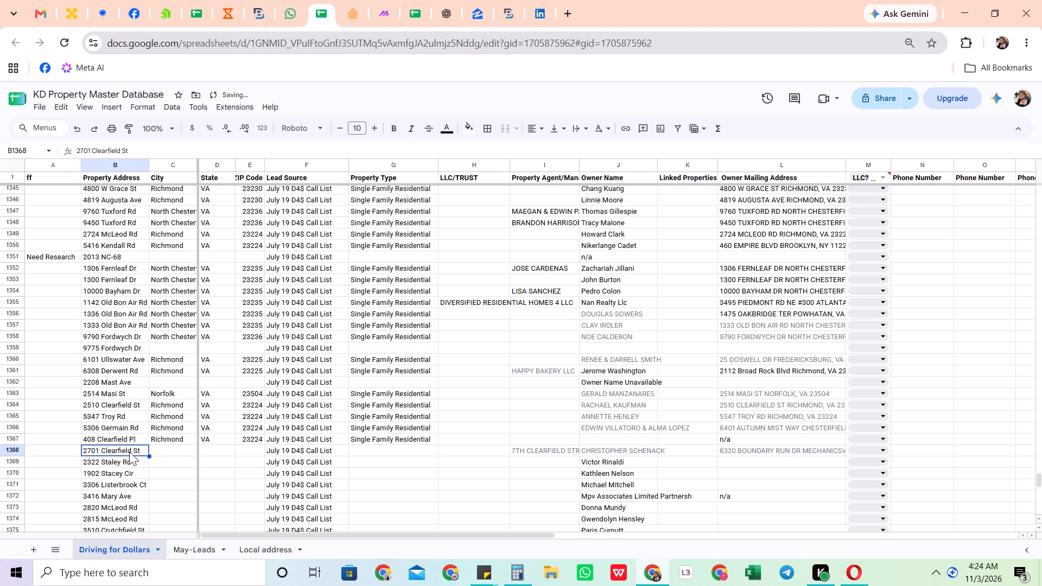
# Move the ZIP code 23224 from row 1367 to row 1368's ZIP Code cell.
pyautogui.click(15, 440)
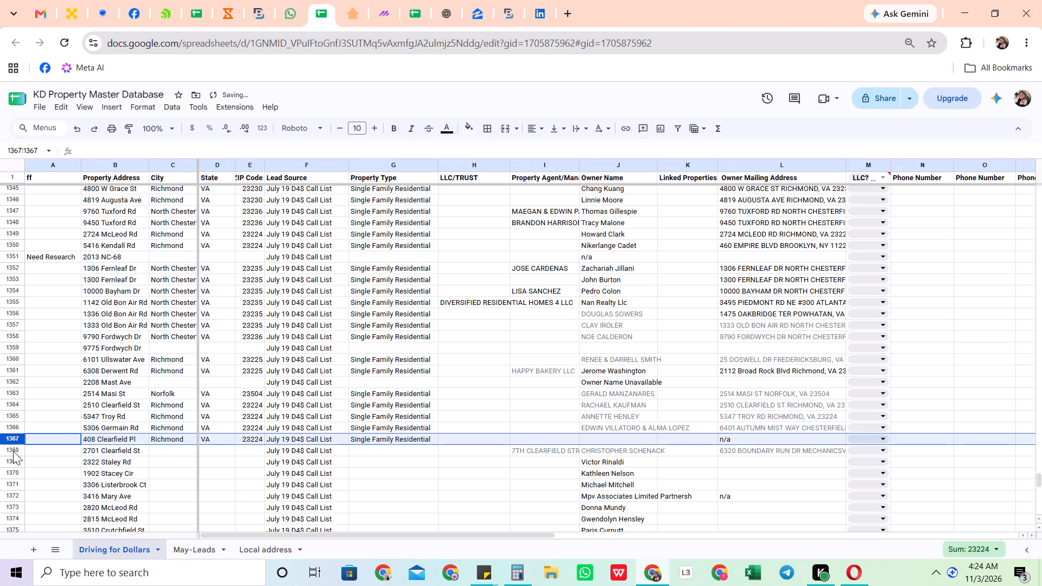
pyautogui.click(19, 451)
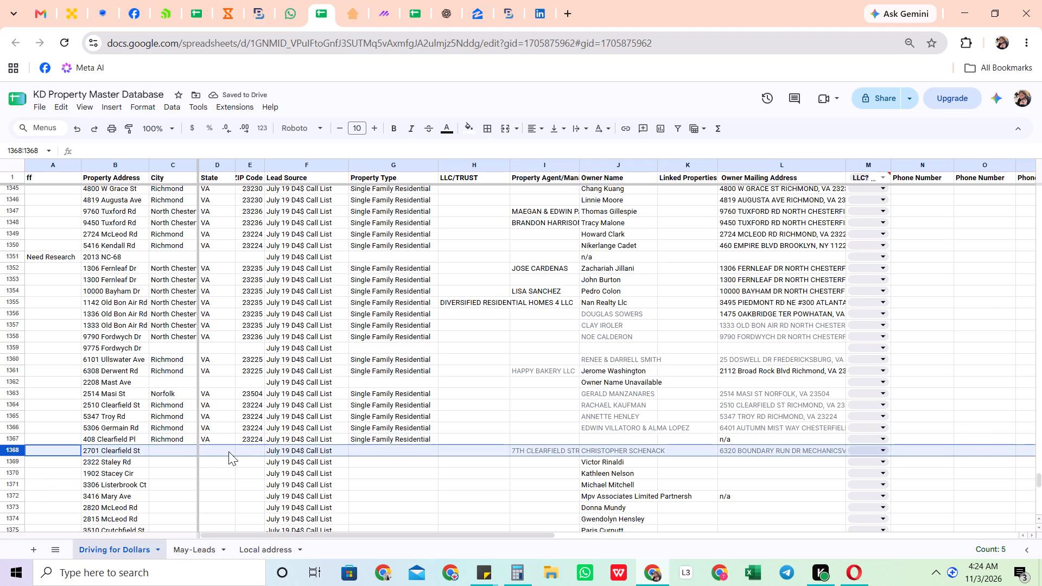
pyautogui.click(252, 441)
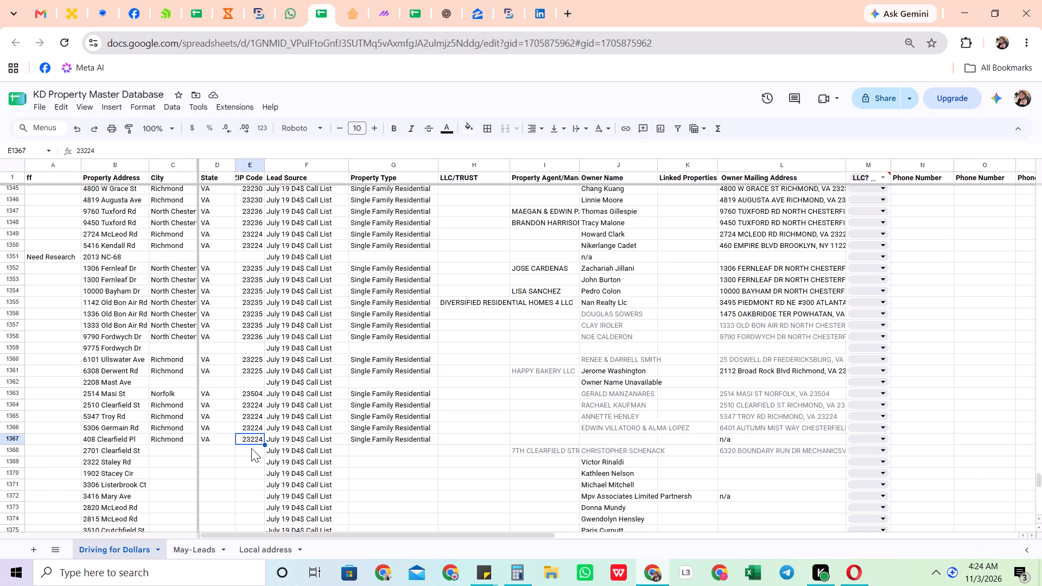
pyautogui.hotkey('ctrl', 'c')
pyautogui.click(251, 450)
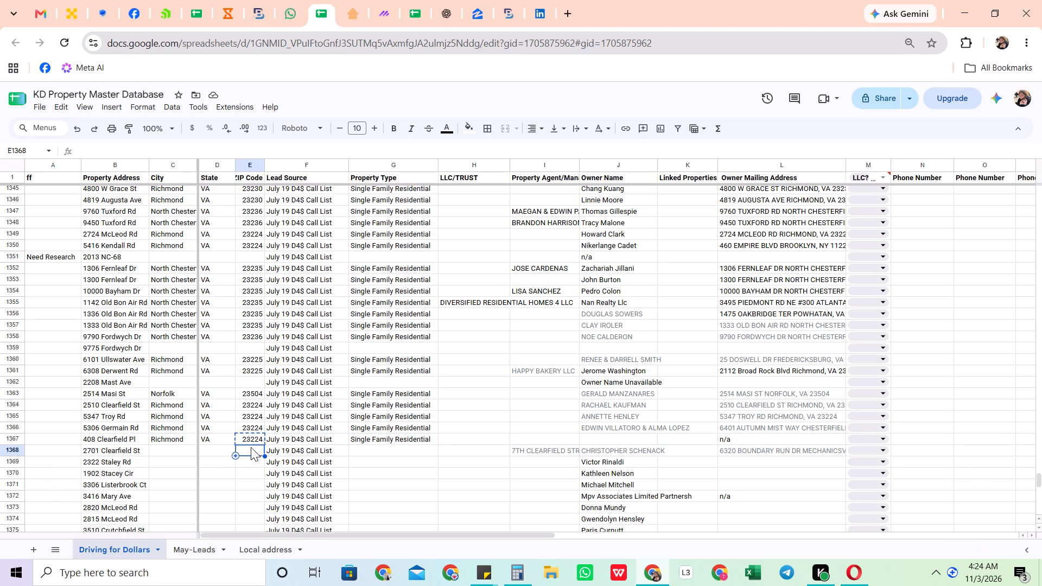
pyautogui.click(253, 434)
pyautogui.click(249, 441)
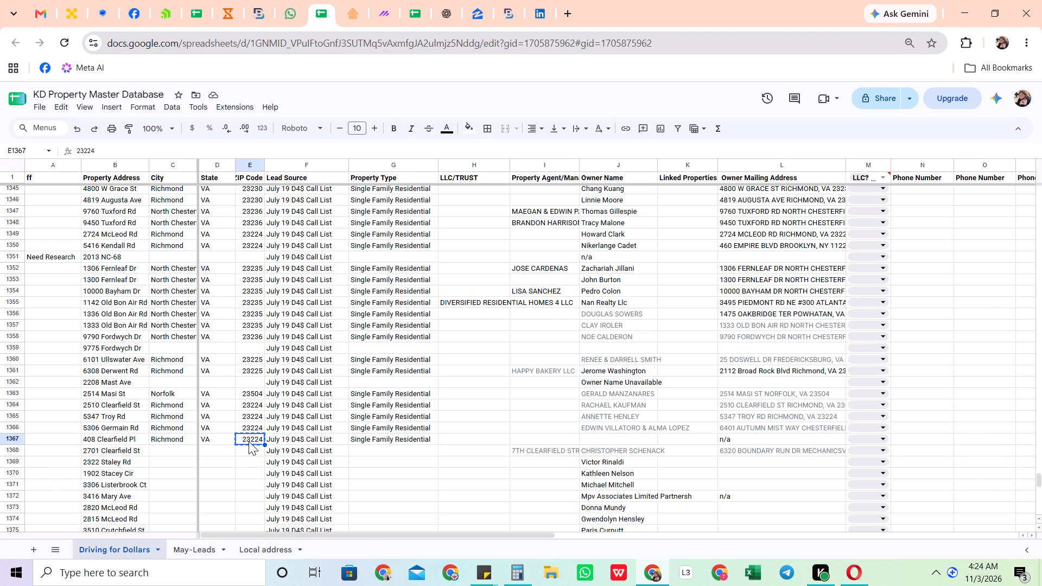
pyautogui.hotkey('ctrl', 'x')
pyautogui.click(249, 450)
pyautogui.hotkey('ctrl', 'v')
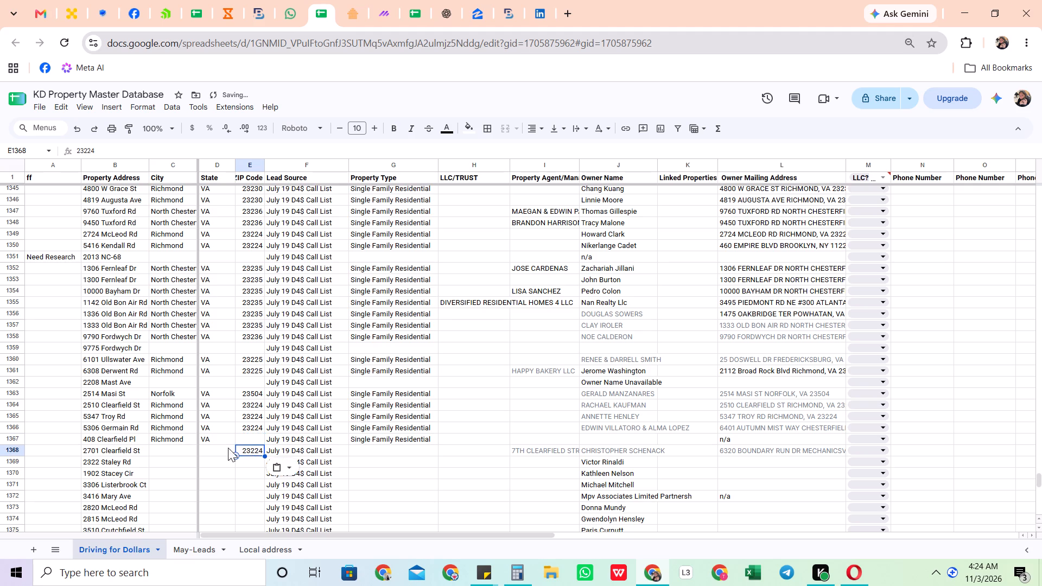
# Move the State VA and the City Richmond from row 1367 to the matching cells of row 1368.
pyautogui.click(220, 442)
pyautogui.hotkey('ctrl', 'x')
pyautogui.click(221, 455)
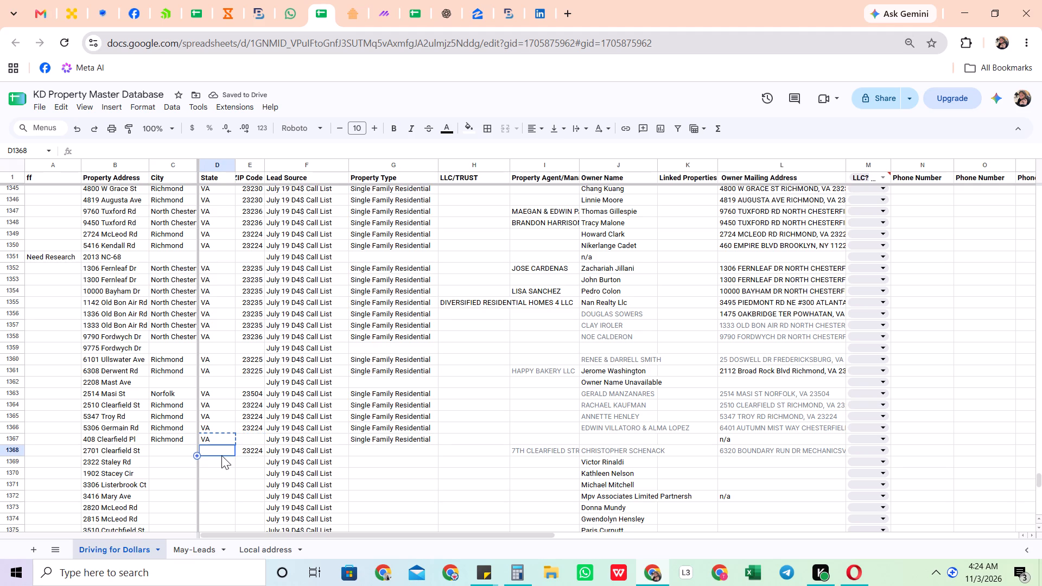
pyautogui.hotkey('ctrl', 'v')
pyautogui.click(171, 439)
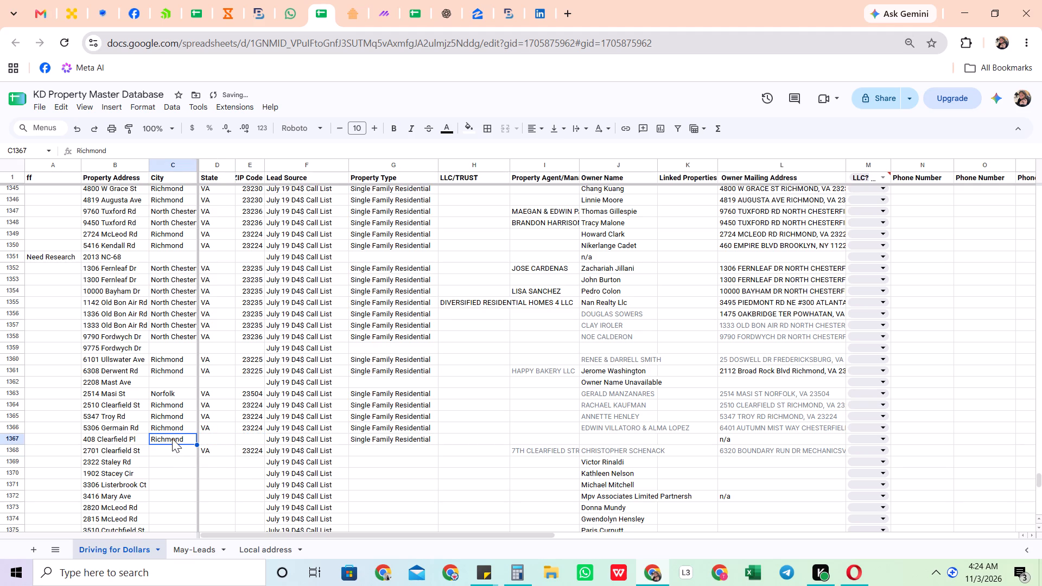
pyautogui.hotkey('ctrl', 'x')
pyautogui.click(173, 452)
pyautogui.hotkey('ctrl', 'v')
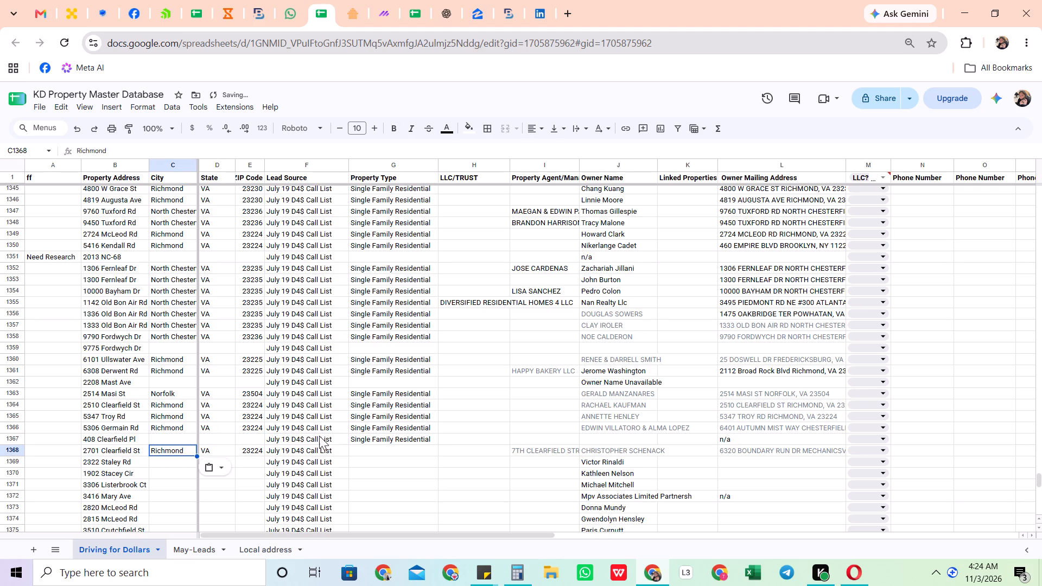
# Move the Property Type Single Family Residential from row 1367 to row 1368.
pyautogui.click(356, 441)
pyautogui.hotkey('ctrl', 'x')
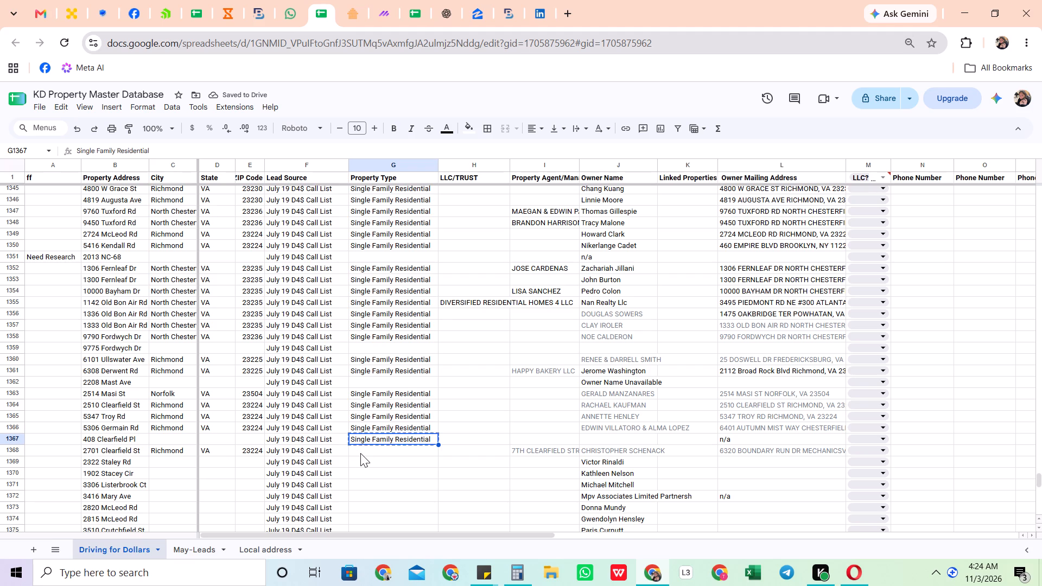
pyautogui.click(360, 454)
pyautogui.hotkey('ctrl', 'v')
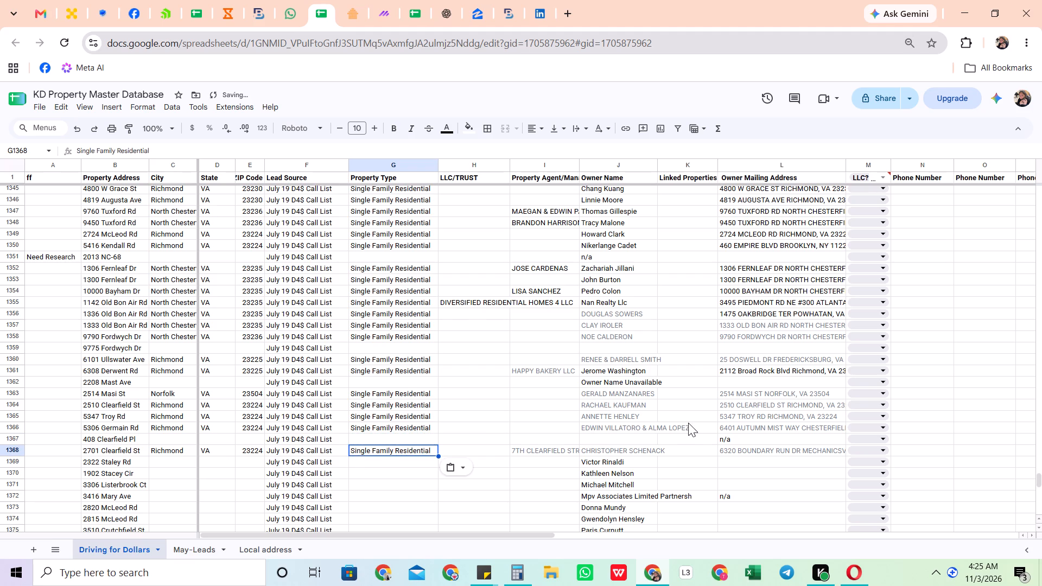
# Search PropStream for row 1369's property address, choose the Reston, VA 20191 match and open its property record.
pyautogui.click(126, 464)
pyautogui.hotkey('ctrl', 'c')
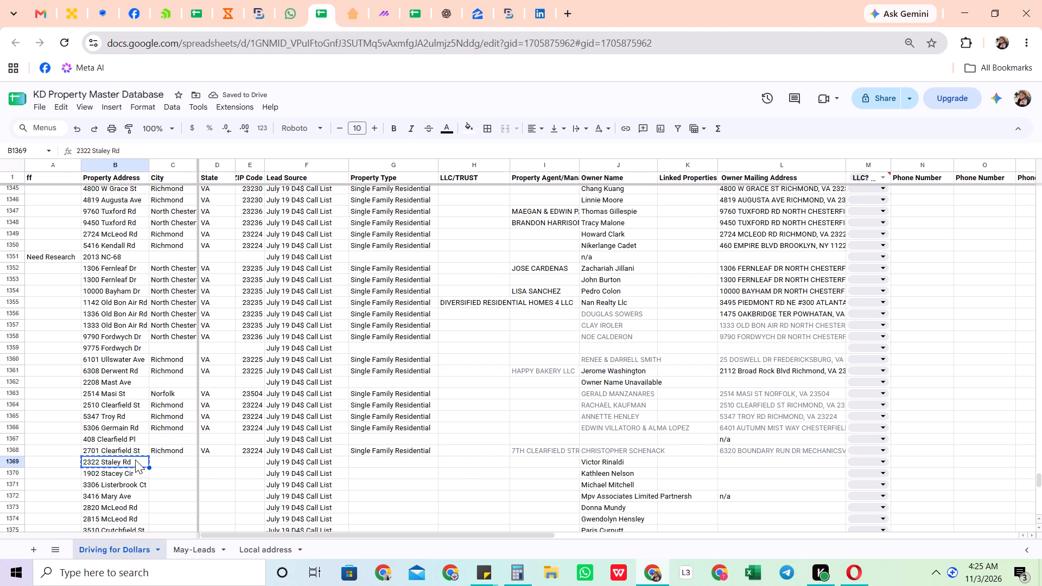
pyautogui.click(346, 19)
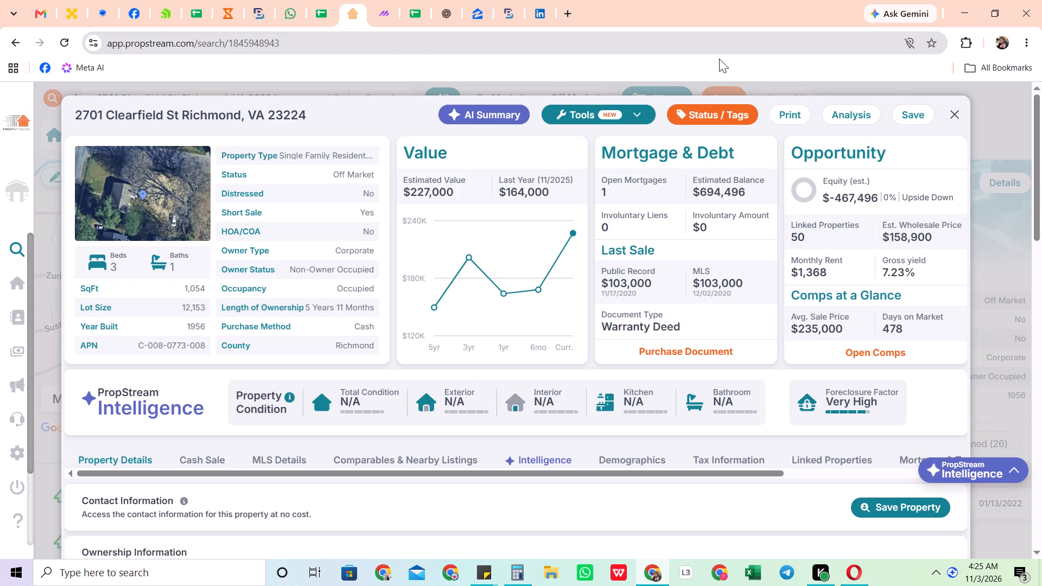
pyautogui.click(954, 110)
pyautogui.click(331, 102)
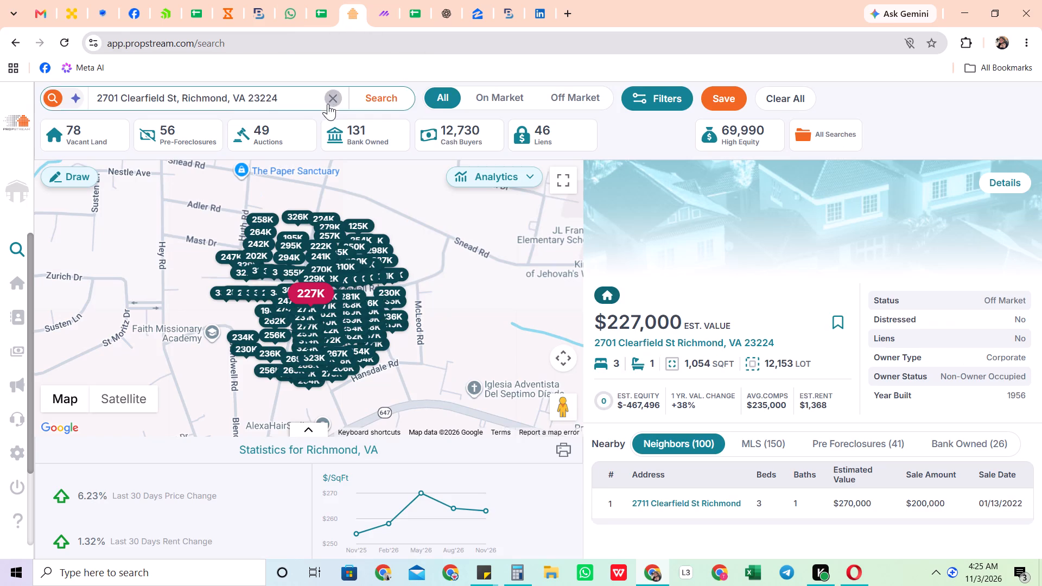
pyautogui.click(267, 102)
pyautogui.hotkey('ctrl', 'v')
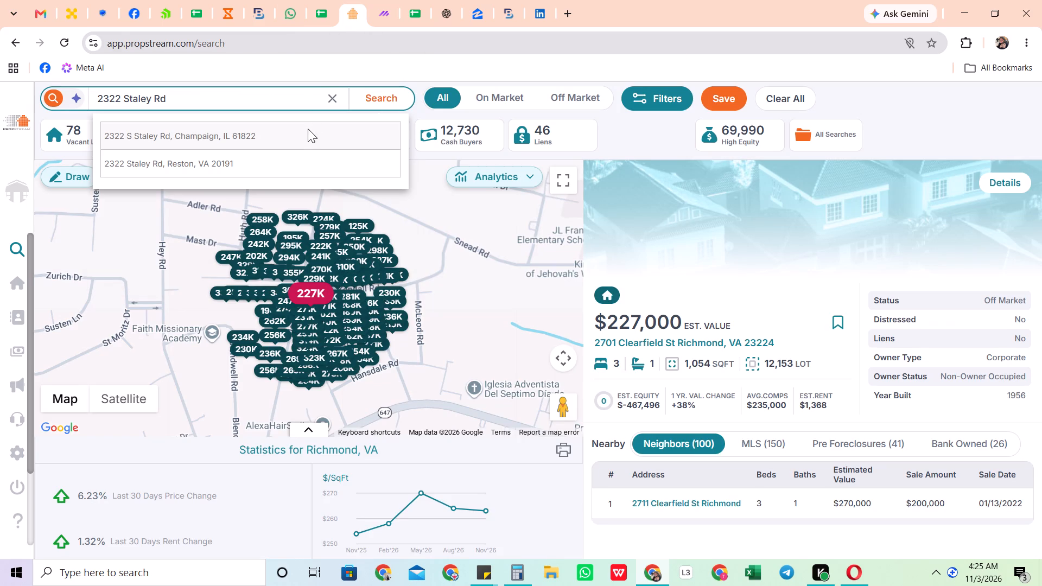
pyautogui.click(278, 166)
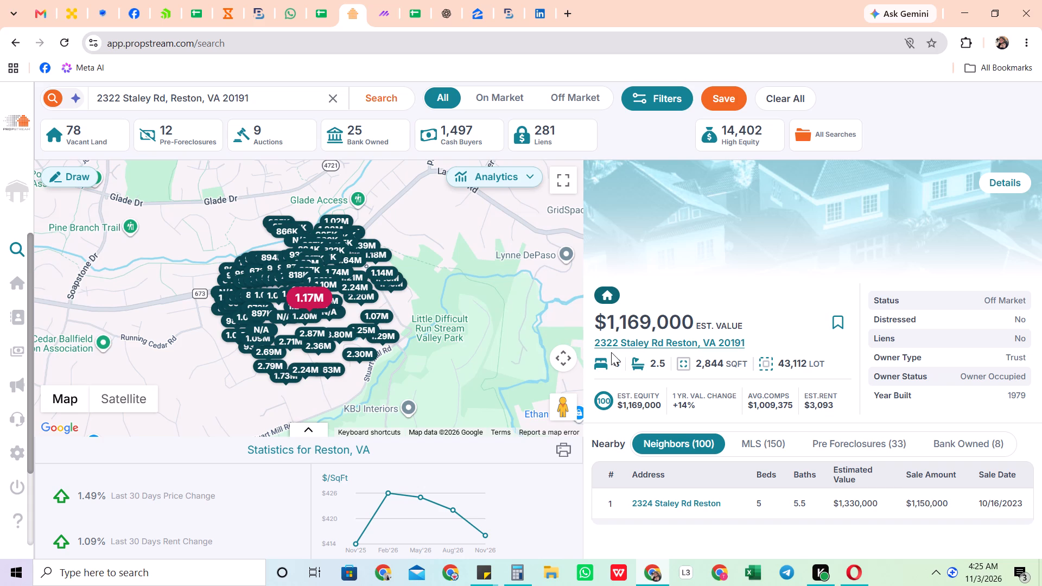
pyautogui.click(631, 346)
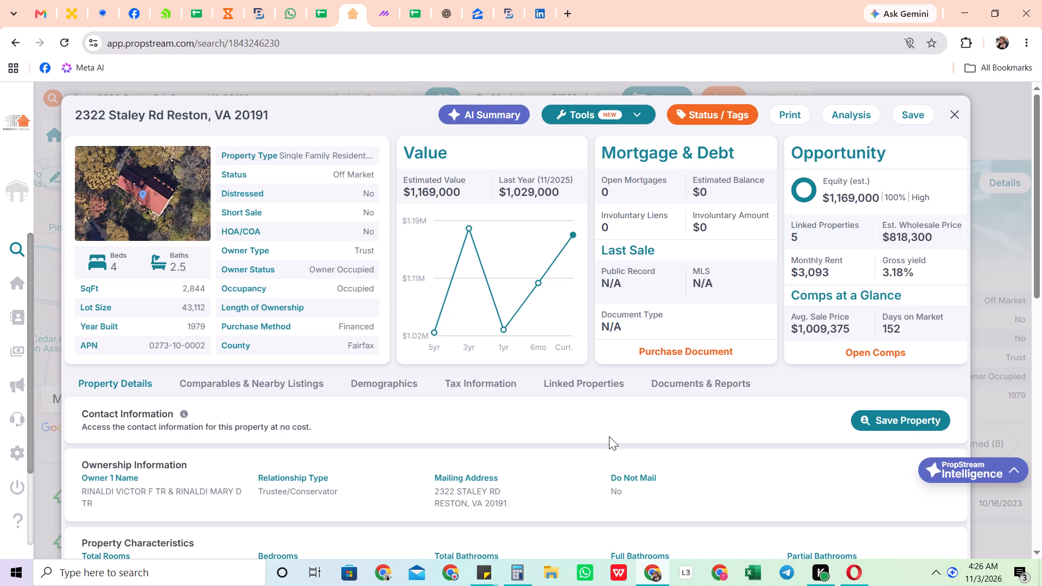
# Copy the Mailing Address from the PropStream ownership information into row 1369's Owner Mailing Address.
pyautogui.scroll(-1, 609, 437)
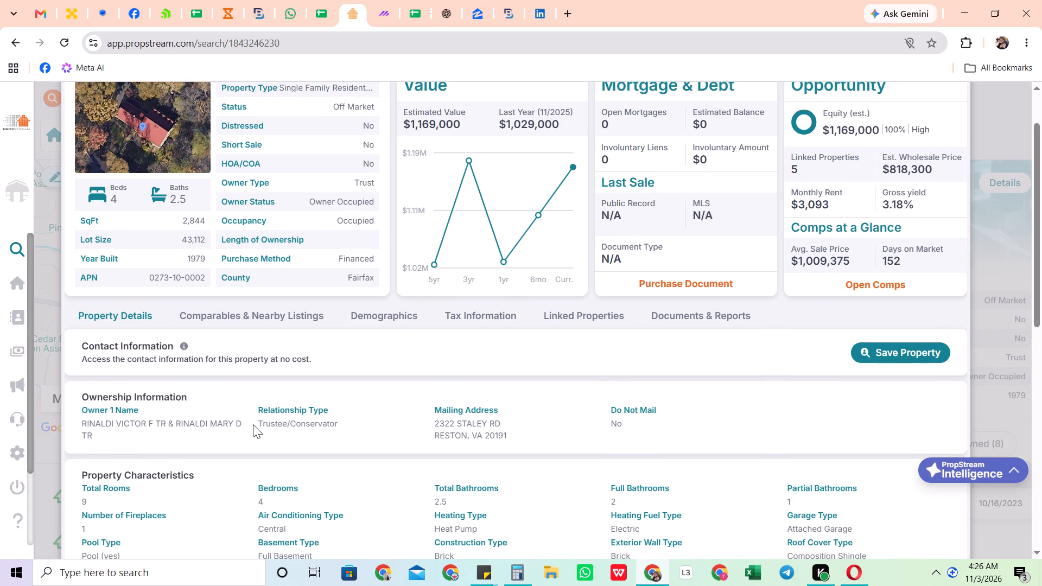
pyautogui.scroll(-1, 626, 407)
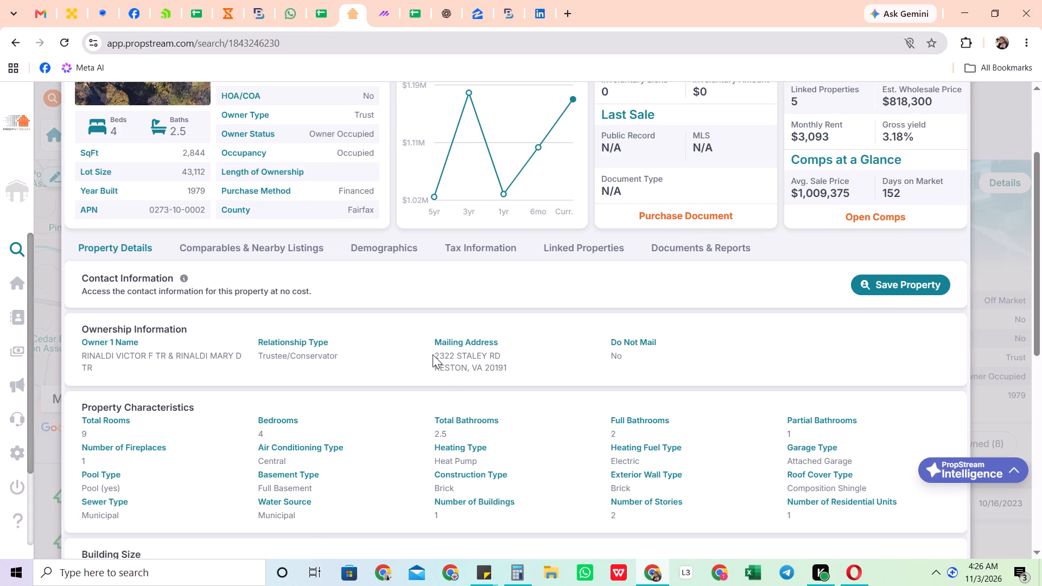
pyautogui.moveTo(433, 354); pyautogui.dragTo(513, 372)
pyautogui.rightClick(490, 360)
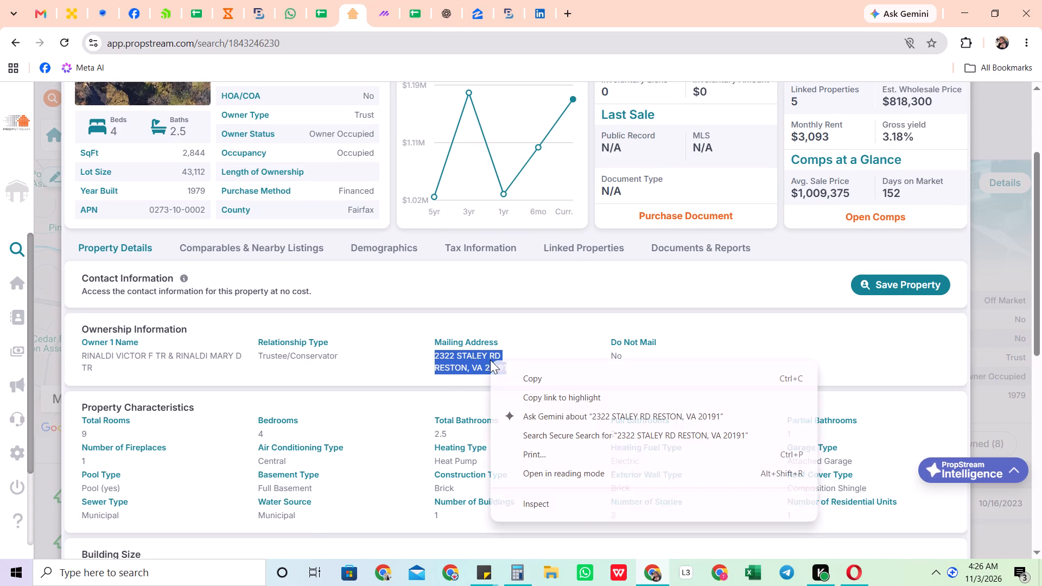
pyautogui.click(531, 375)
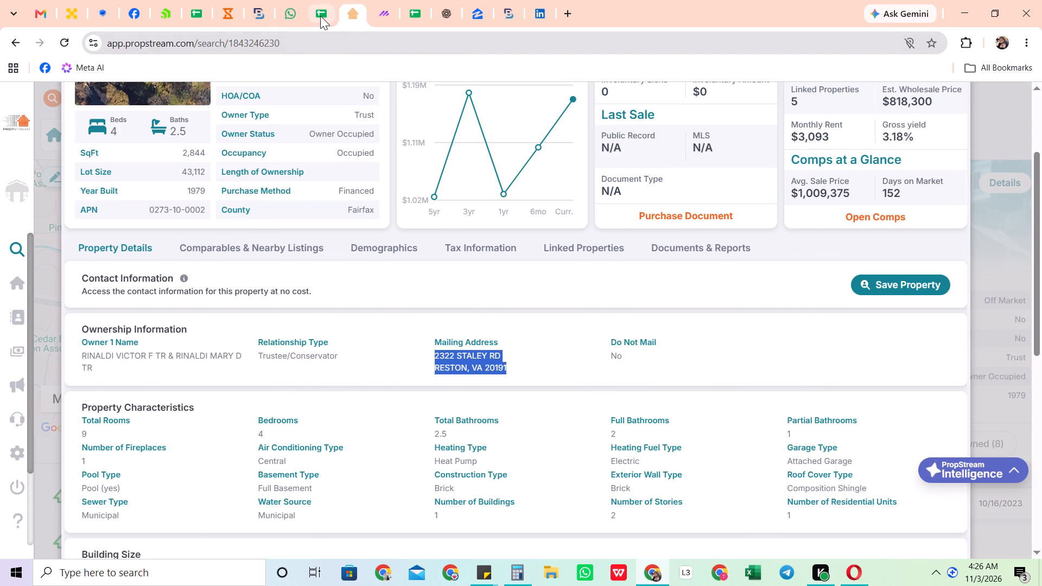
pyautogui.click(320, 16)
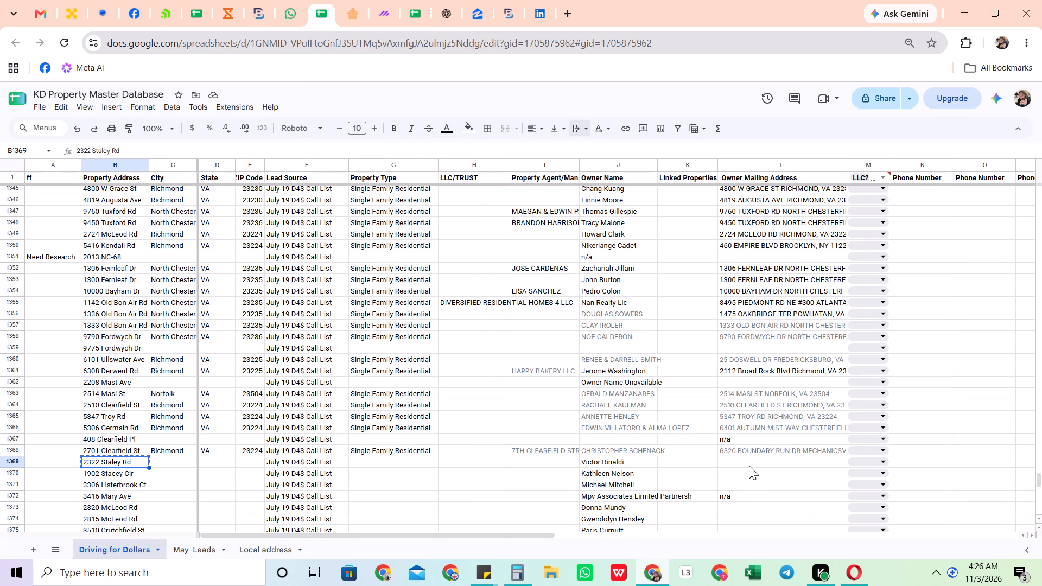
pyautogui.click(749, 466)
pyautogui.hotkey('ctrl', 'v')
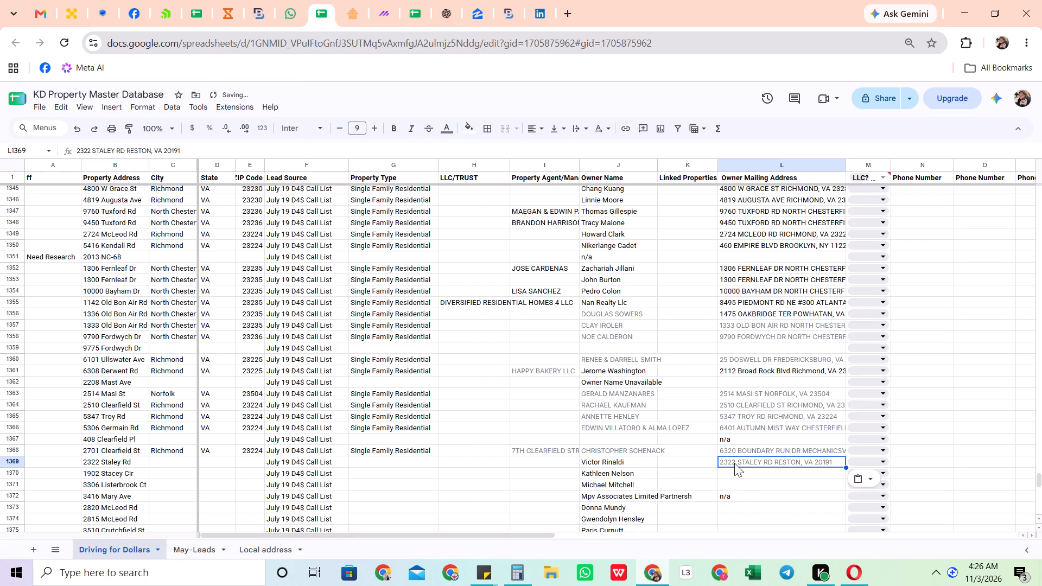
# Copy the Owner 1 Name from the PropStream record into row 1369's Owner Name, replacing the existing name.
pyautogui.click(352, 7)
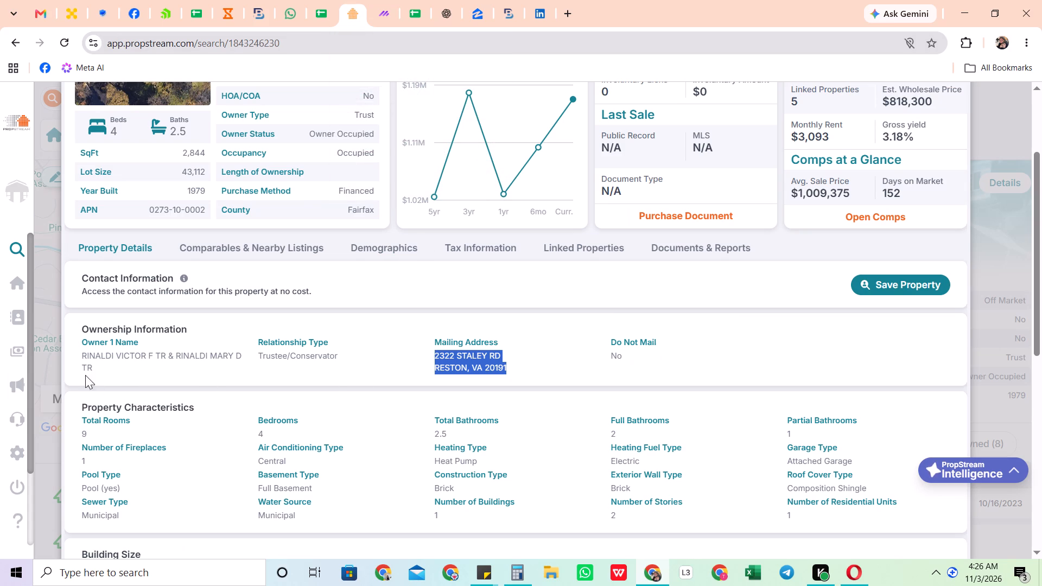
pyautogui.moveTo(81, 361); pyautogui.dragTo(118, 375)
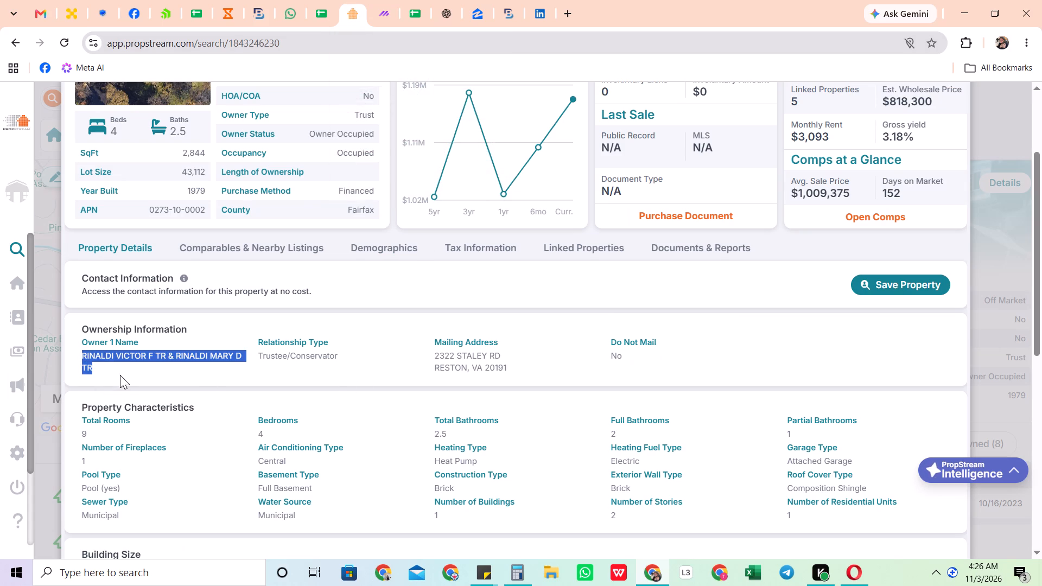
pyautogui.hotkey('ctrl', 'c')
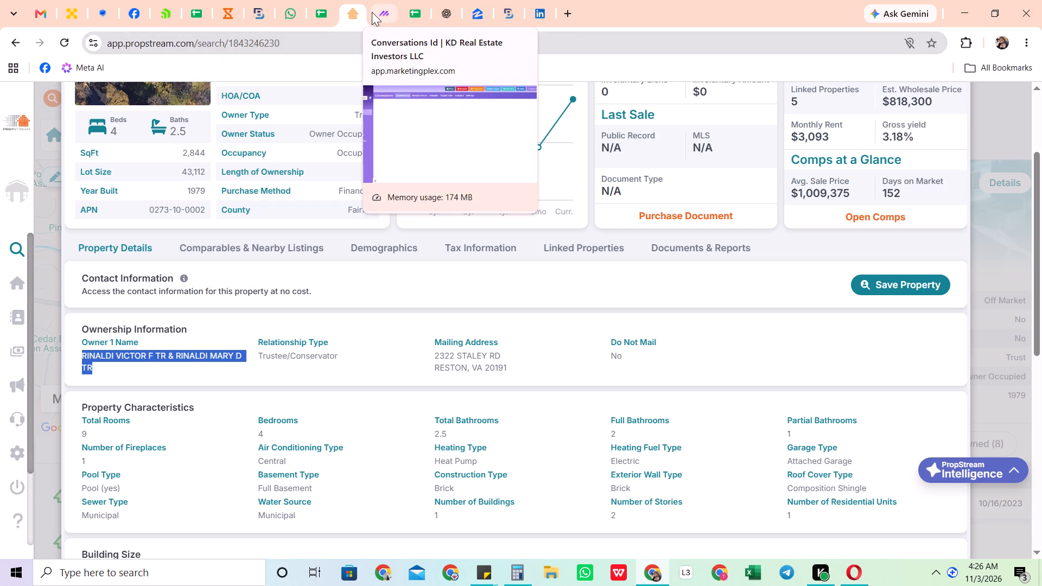
pyautogui.click(320, 13)
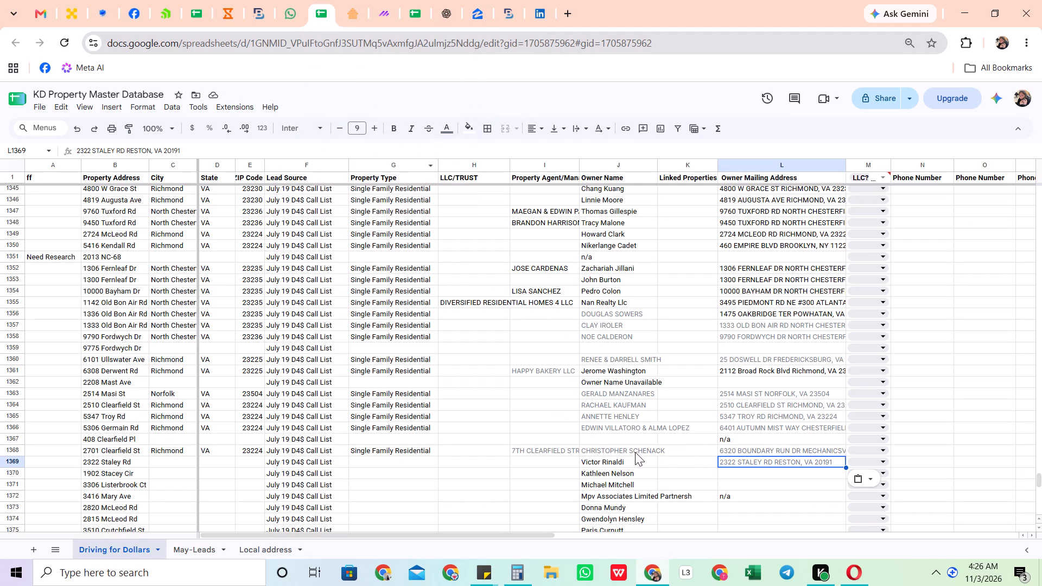
pyautogui.click(619, 458)
pyautogui.hotkey('ctrl', 'v')
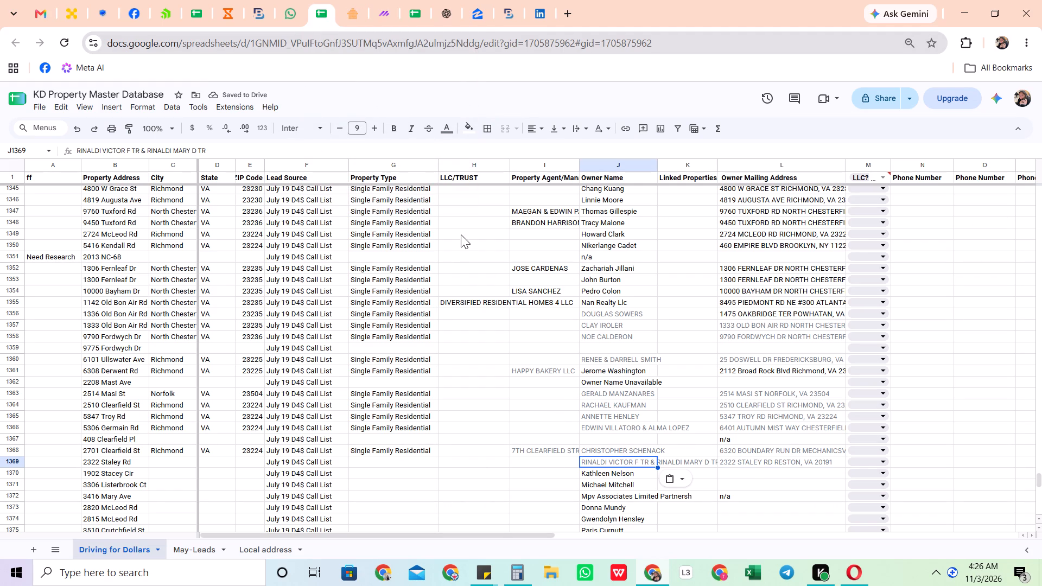
# Check the property type in the PropStream record and copy Single Family Residential from row 1368 into row 1369's Property Type.
pyautogui.click(358, 20)
pyautogui.scroll(2, 511, 317)
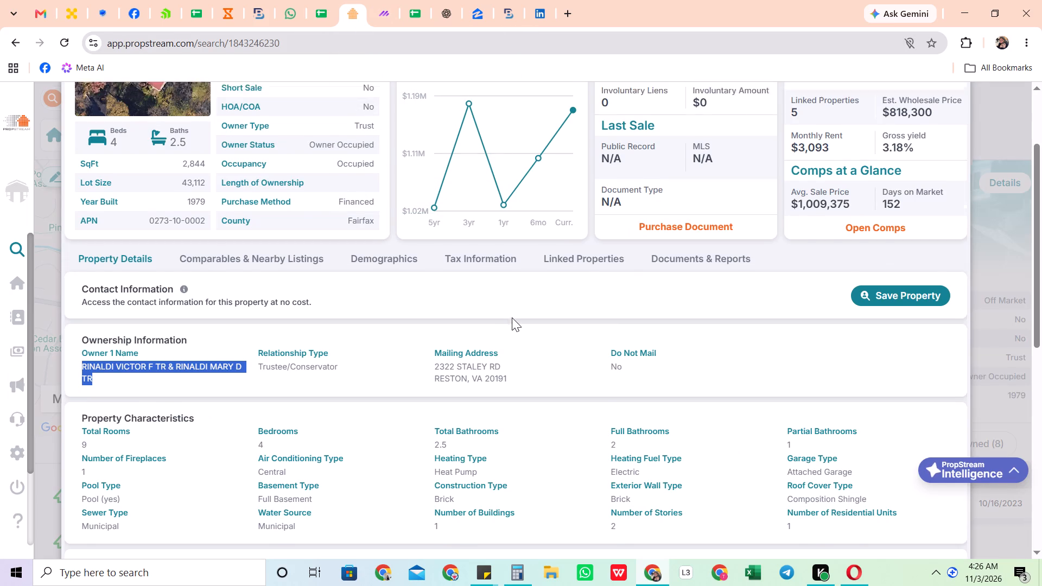
pyautogui.click(327, 17)
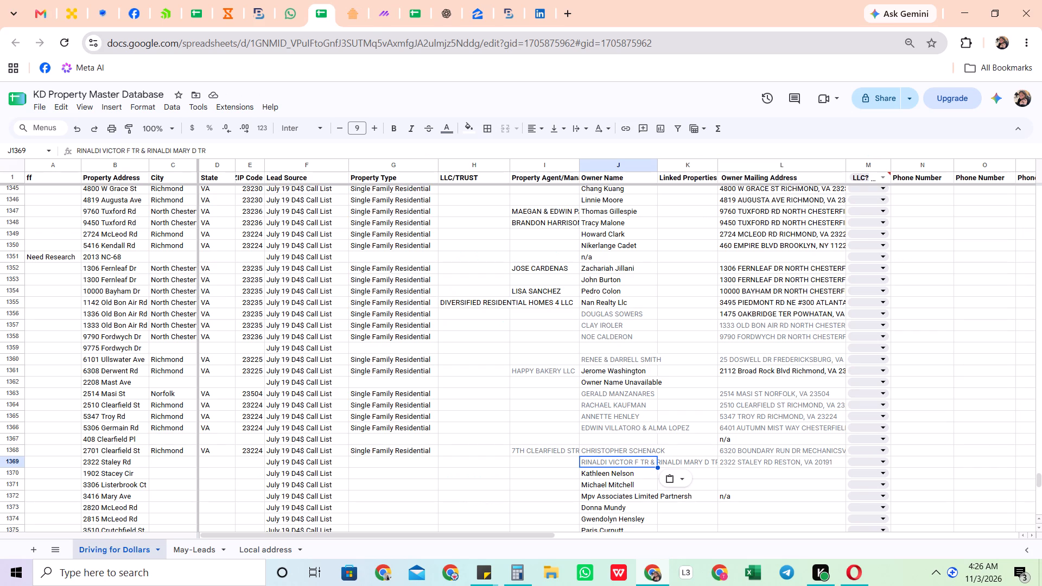
pyautogui.click(385, 453)
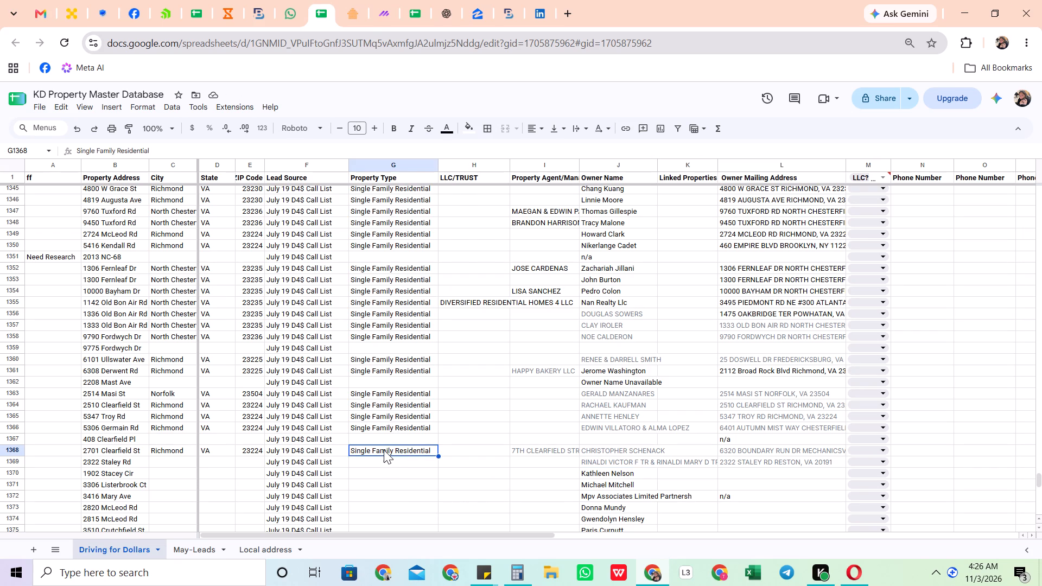
pyautogui.rightClick(384, 450)
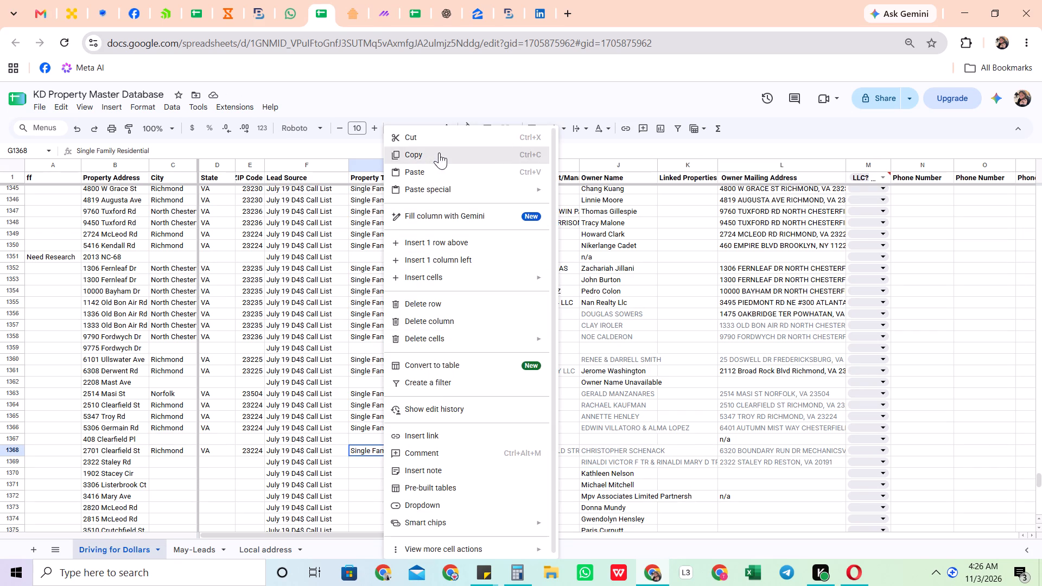
pyautogui.click(449, 146)
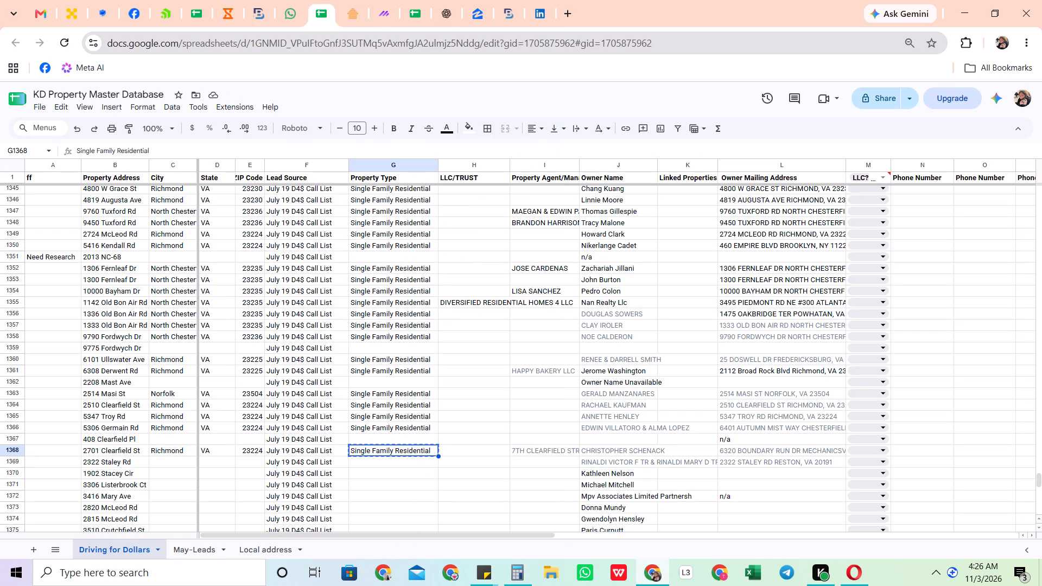
pyautogui.rightClick(421, 450)
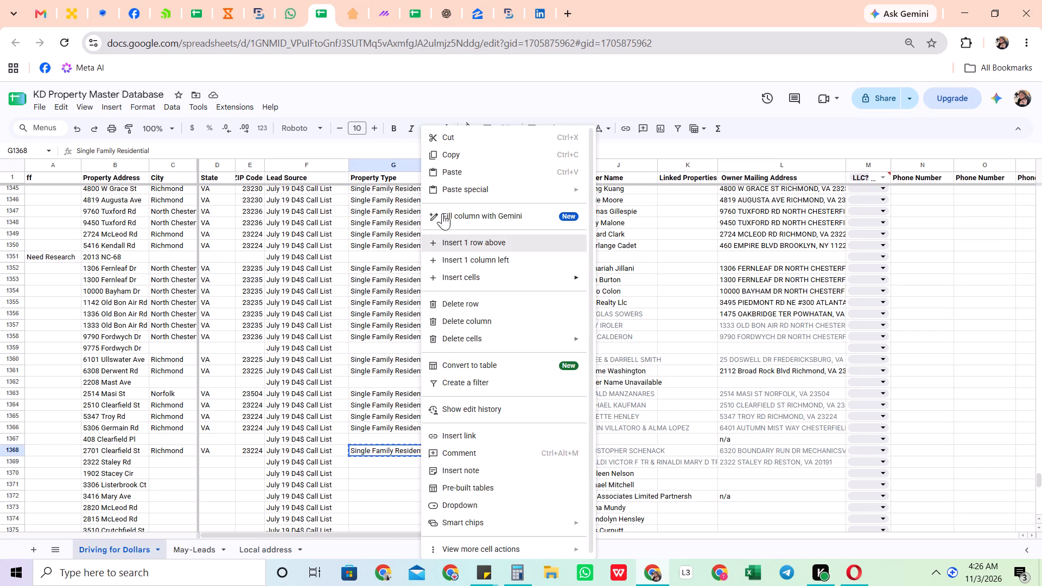
pyautogui.click(465, 156)
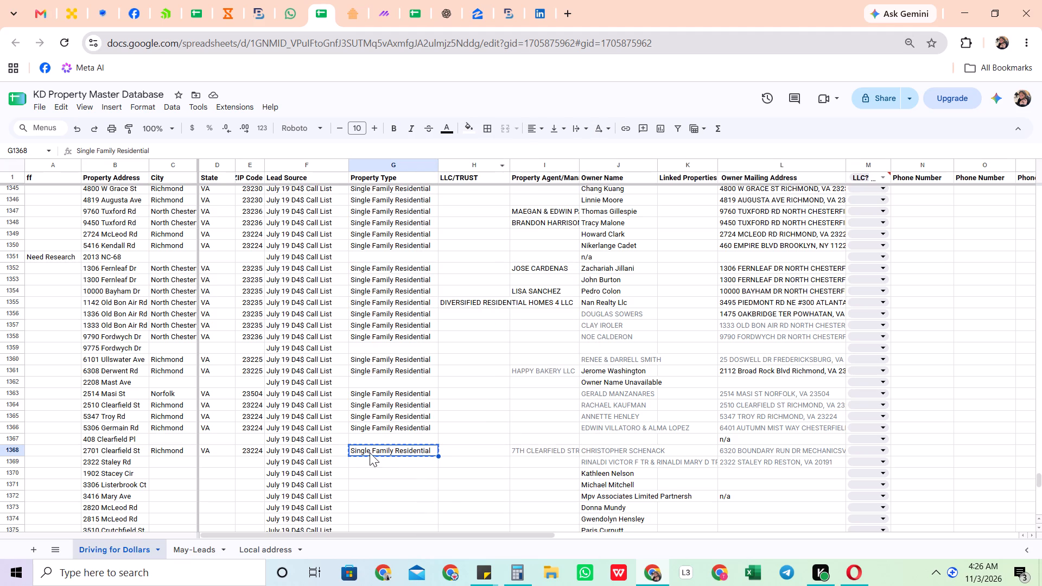
pyautogui.click(374, 461)
pyautogui.rightClick(378, 461)
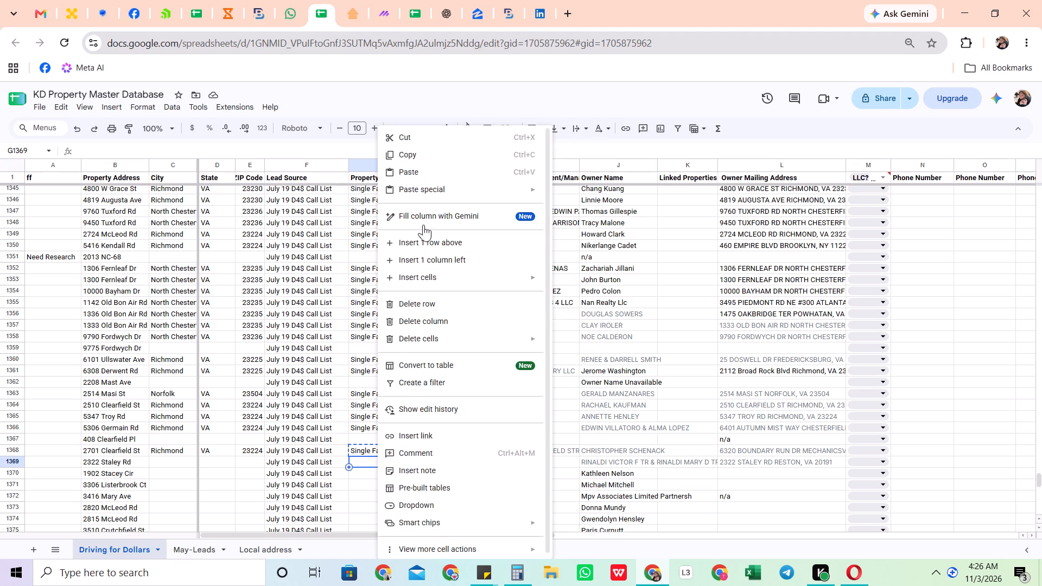
pyautogui.click(438, 177)
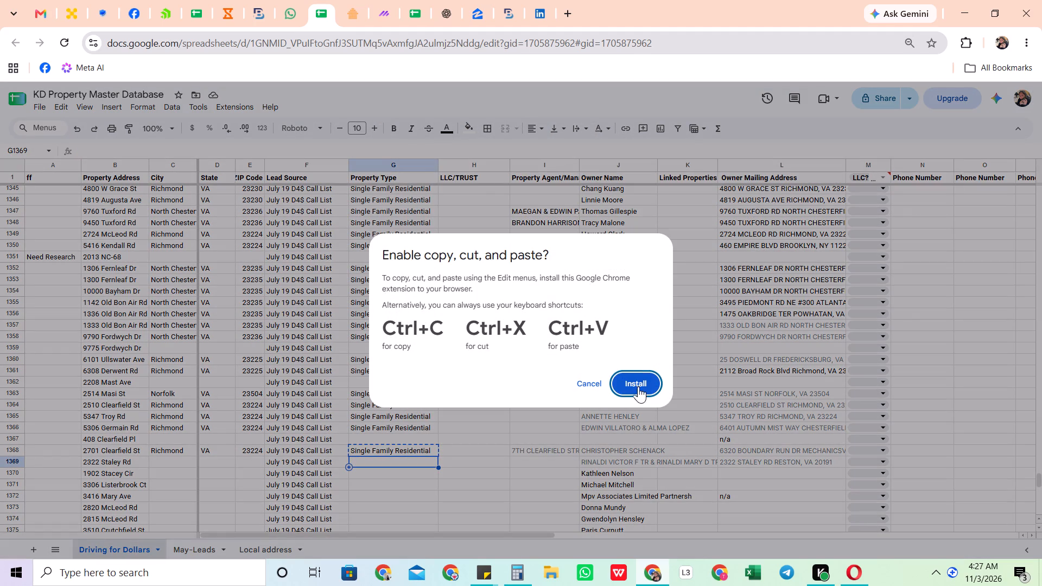
pyautogui.click(577, 381)
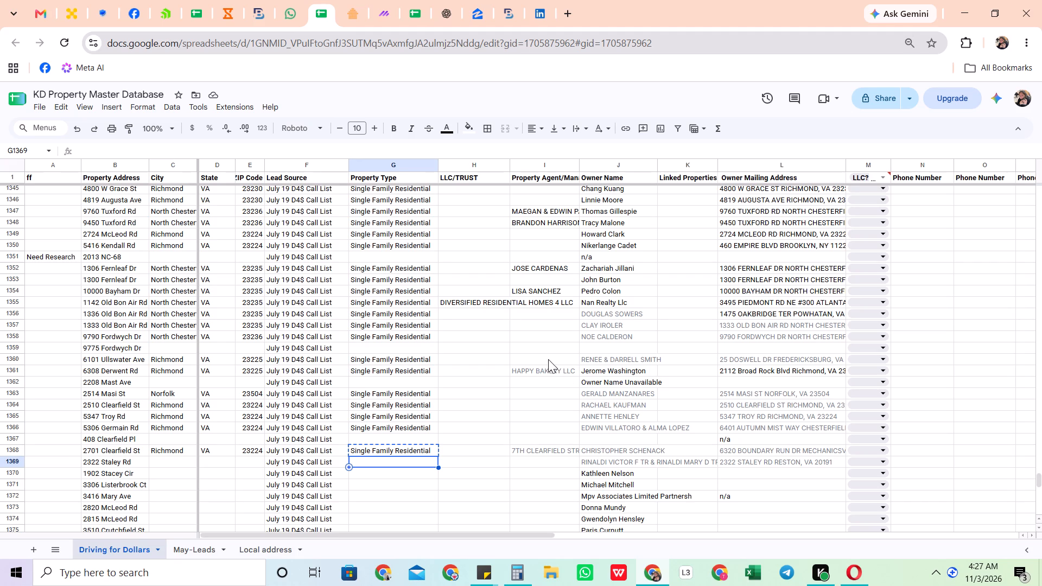
pyautogui.hotkey('ctrl', 'v')
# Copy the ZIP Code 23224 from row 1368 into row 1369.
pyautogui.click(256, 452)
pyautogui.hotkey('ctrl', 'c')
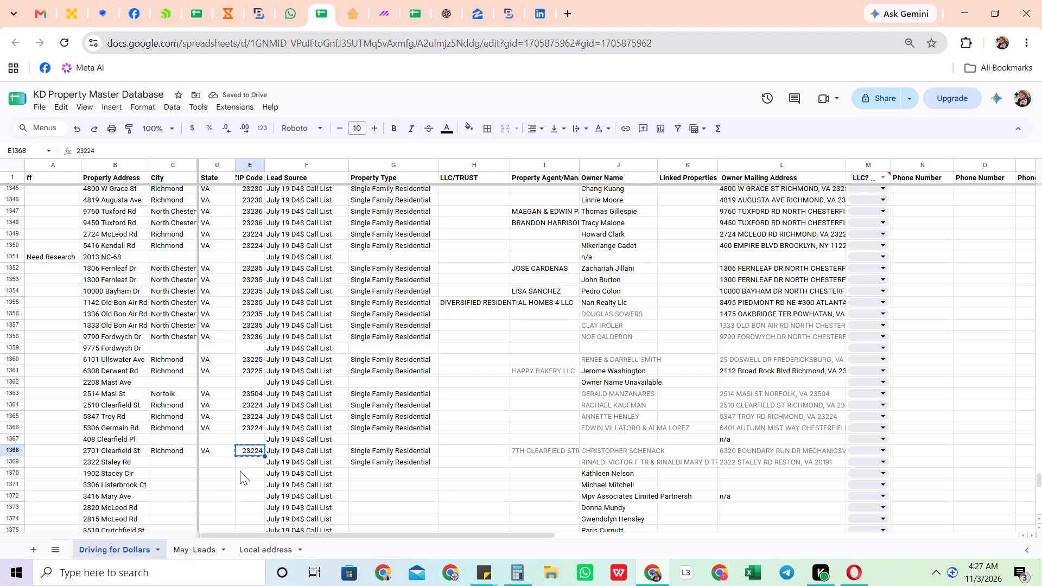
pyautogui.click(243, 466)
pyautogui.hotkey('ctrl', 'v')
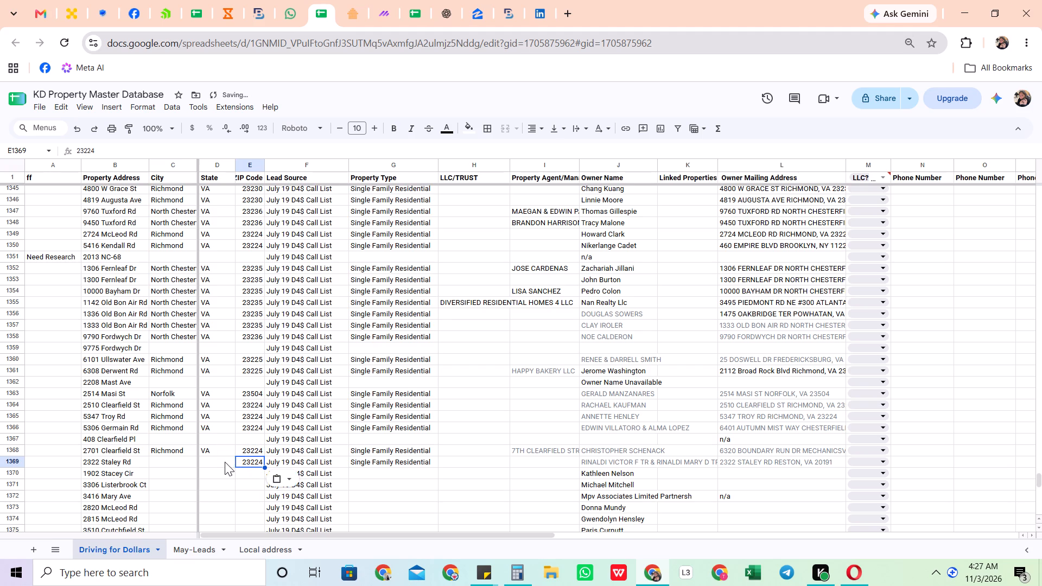
# Enter VA as row 1369's State.
pyautogui.click(225, 462)
pyautogui.hotkey('shift', 'v')
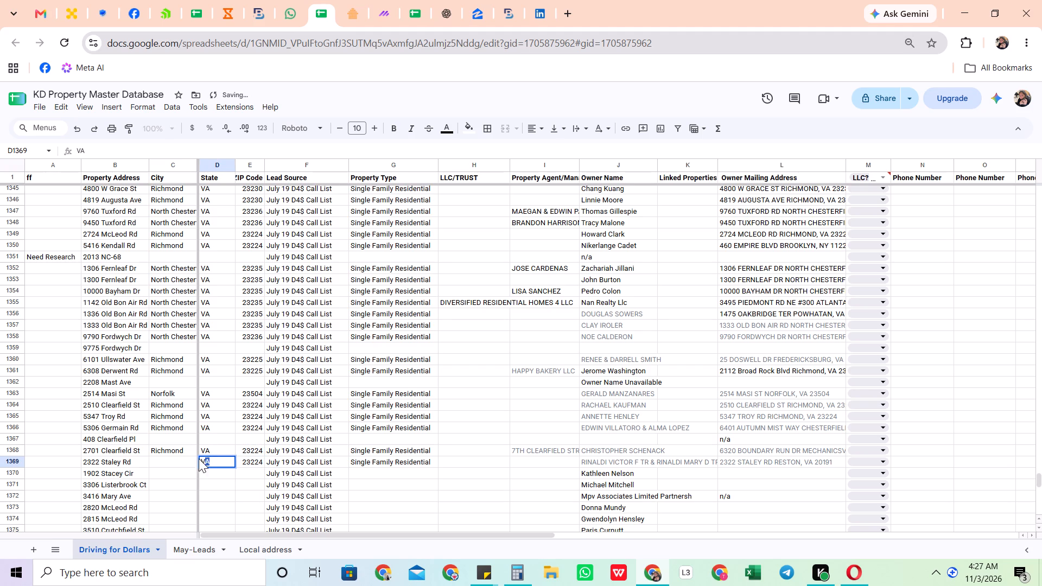
# Fill row 1369's City with Reston, copied from the address heading of the PropStream record.
pyautogui.click(179, 461)
pyautogui.hotkey('shift', 'r')
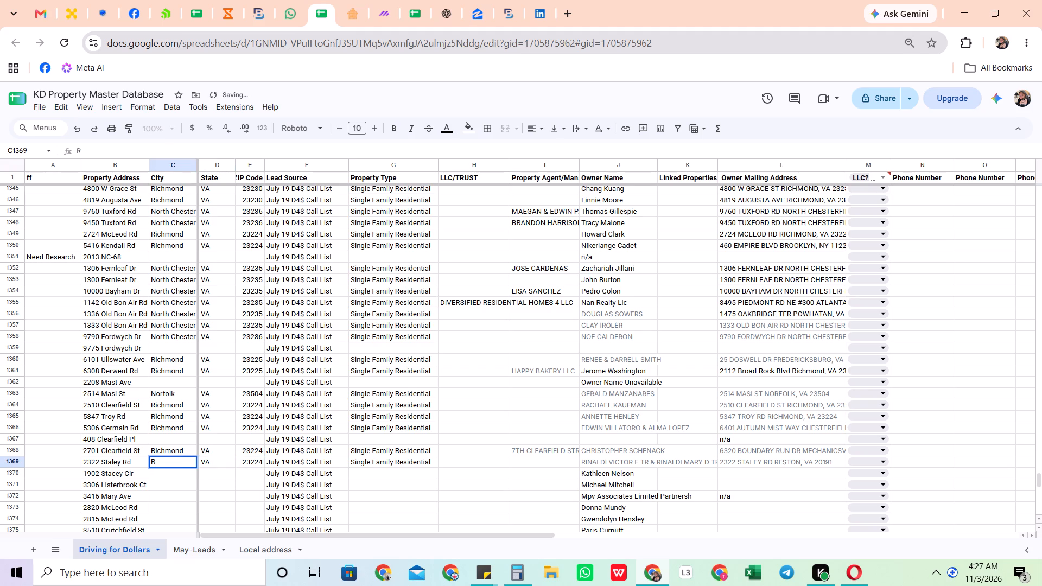
pyautogui.click(358, 13)
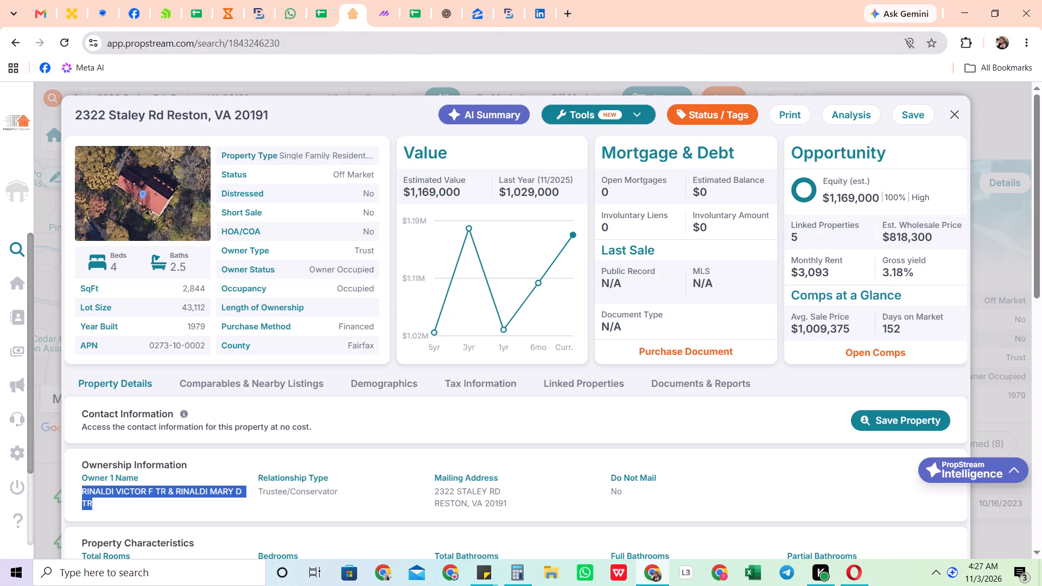
pyautogui.moveTo(167, 114); pyautogui.dragTo(208, 114)
pyautogui.hotkey('ctrl', 'c')
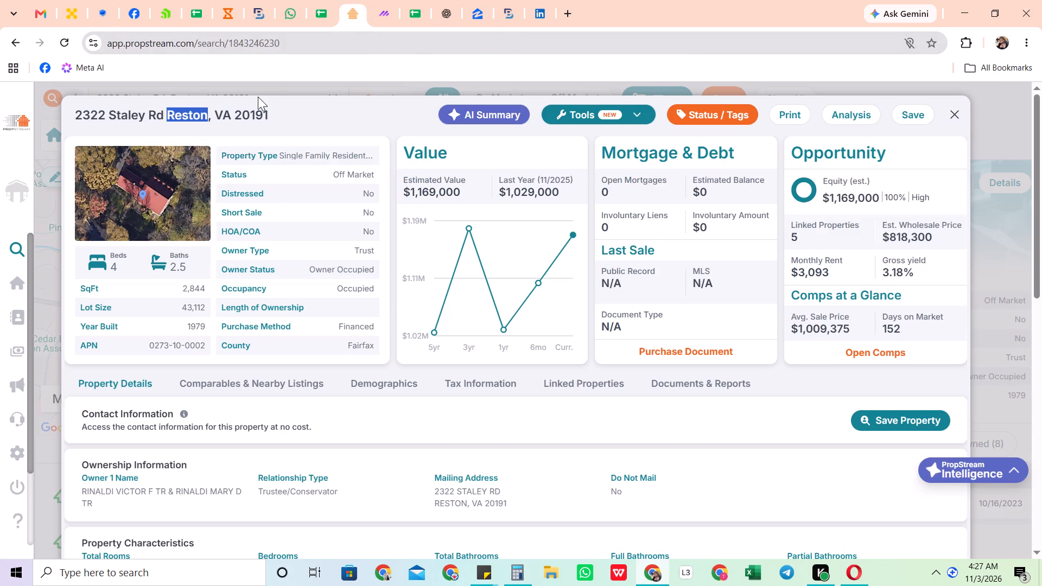
pyautogui.click(322, 12)
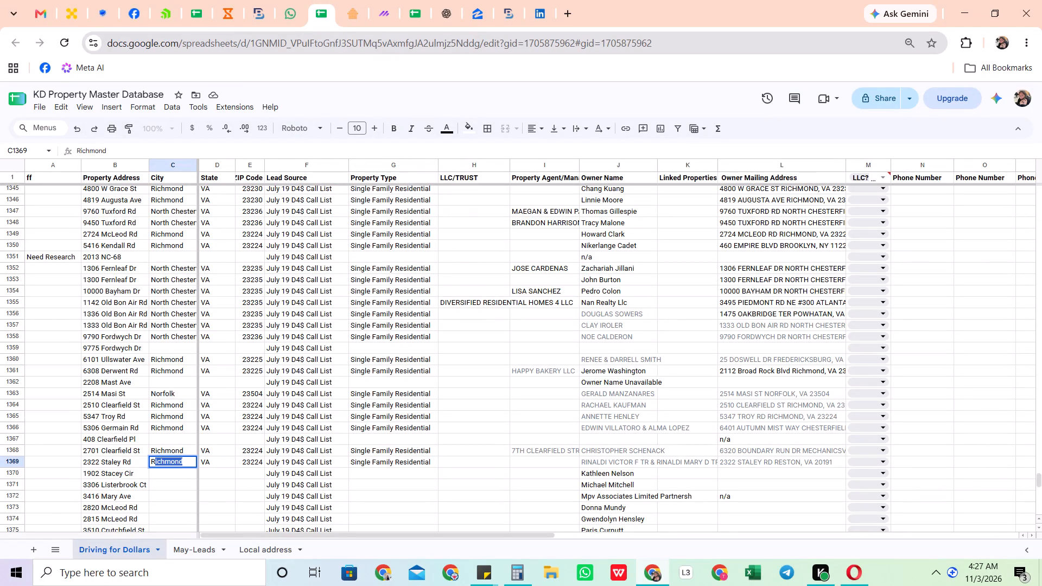
pyautogui.moveTo(184, 461); pyautogui.dragTo(128, 463)
pyautogui.moveTo(128, 463); pyautogui.dragTo(127, 463)
pyautogui.hotkey('ctrl', 'v')
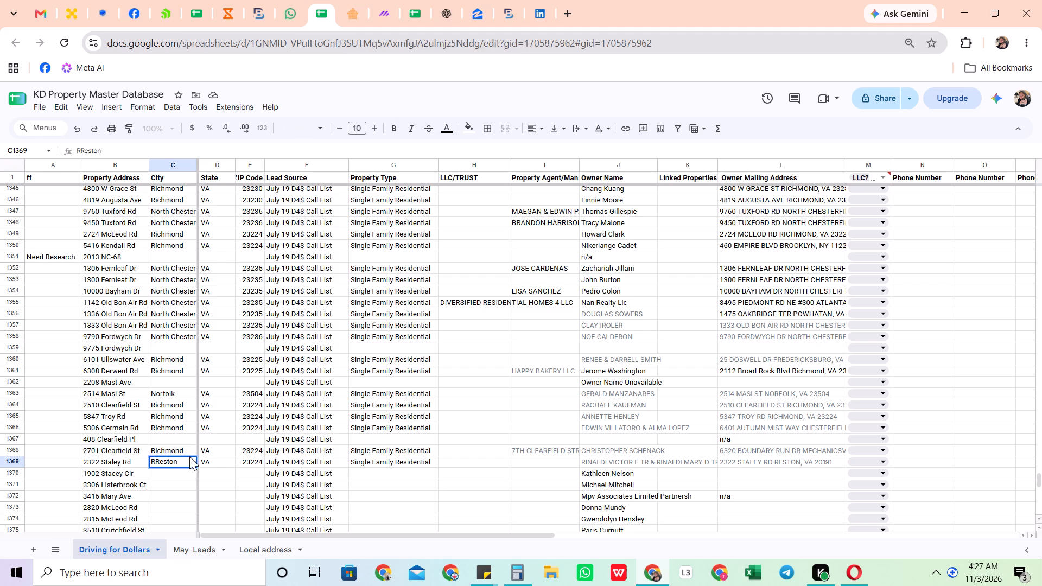
pyautogui.click(157, 458)
pyautogui.press('BackSpace')
# Replace row 1369's ZIP Code with 20191, copied from the address heading of the PropStream record.
pyautogui.click(352, 14)
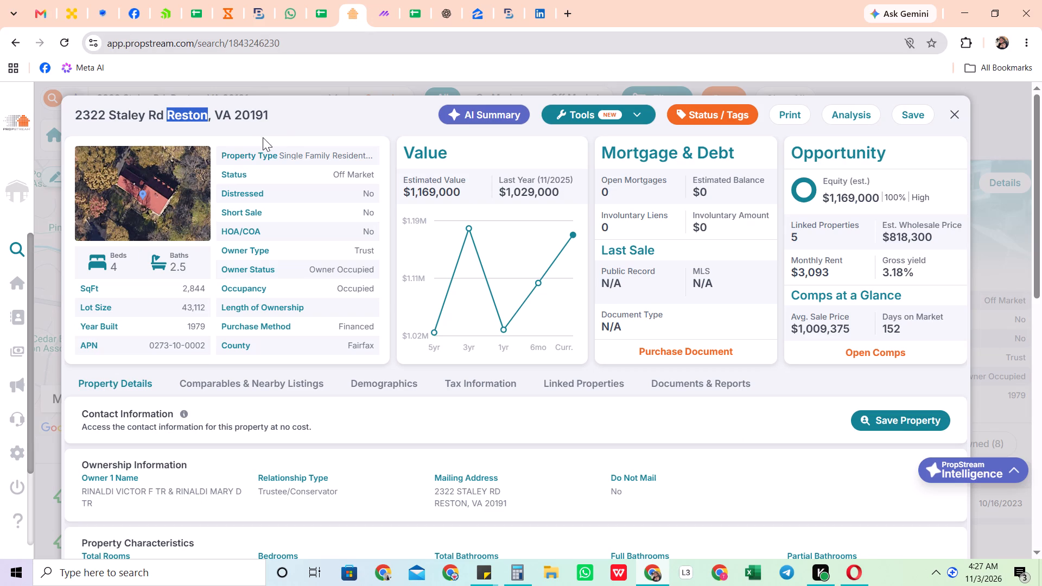
pyautogui.moveTo(231, 113); pyautogui.dragTo(301, 113)
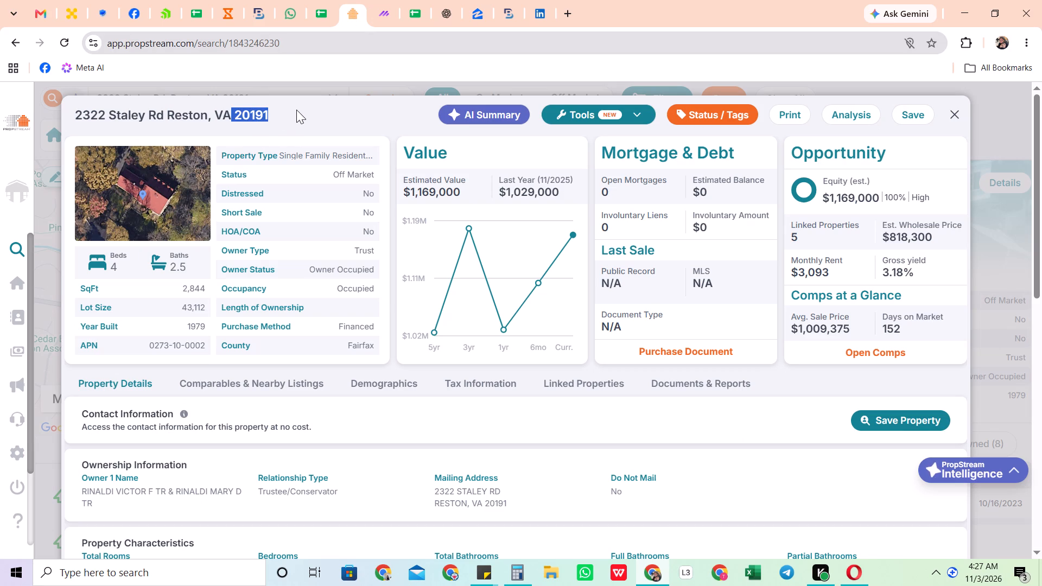
pyautogui.hotkey('ctrl', 'c')
pyautogui.click(335, 9)
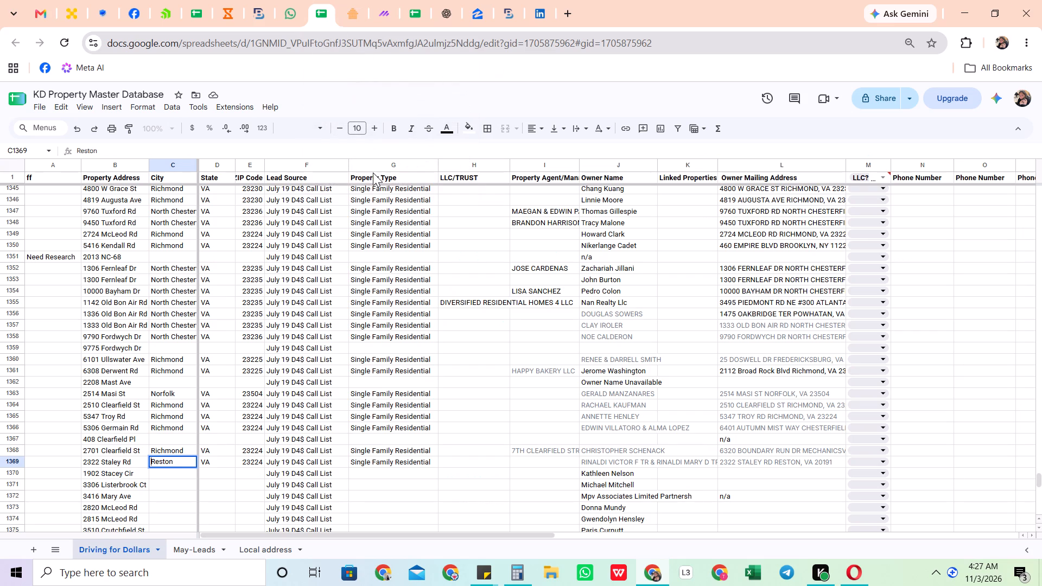
pyautogui.doubleClick(255, 466)
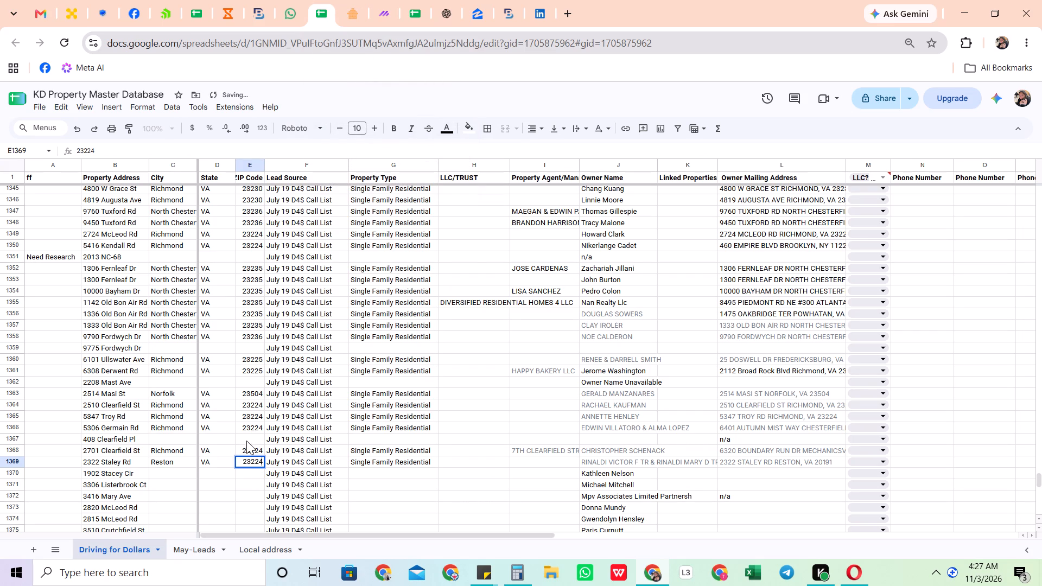
pyautogui.press('BackSpace')
pyautogui.press('BackSpace')
pyautogui.press('BackSpace')
pyautogui.press('BackSpace')
pyautogui.press('BackSpace')
pyautogui.press('BackSpace')
pyautogui.press('BackSpace')
pyautogui.press('BackSpace')
pyautogui.press('BackSpace')
pyautogui.press('BackSpace')
pyautogui.press('BackSpace')
pyautogui.press('BackSpace')
pyautogui.press('BackSpace')
pyautogui.hotkey('ctrl', 'v')
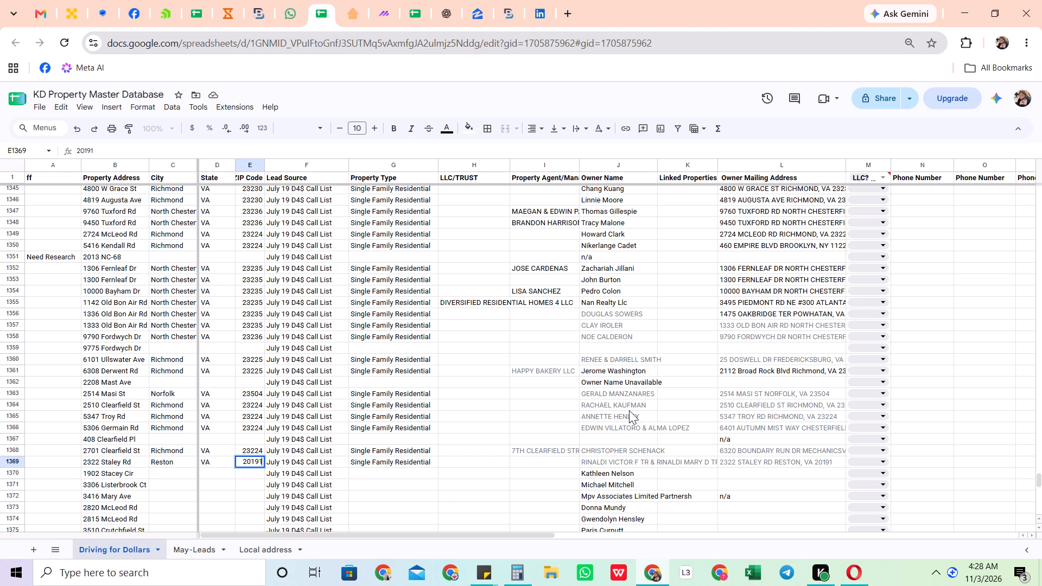
# Select the Property Address of row 1370, the next incomplete July 19 D4$ Call List row.
pyautogui.click(120, 476)
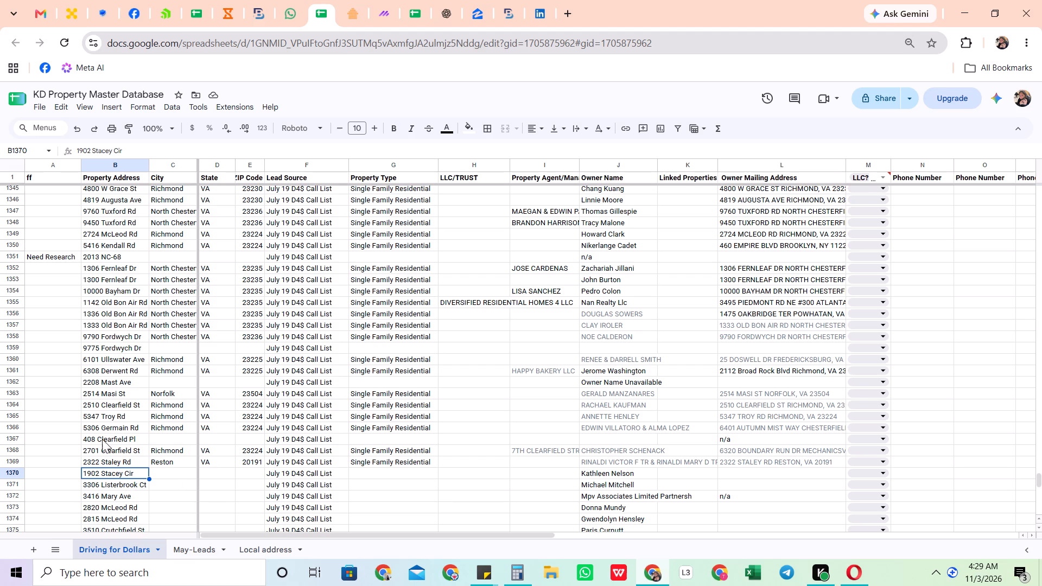
pyautogui.scroll(-2, 225, 481)
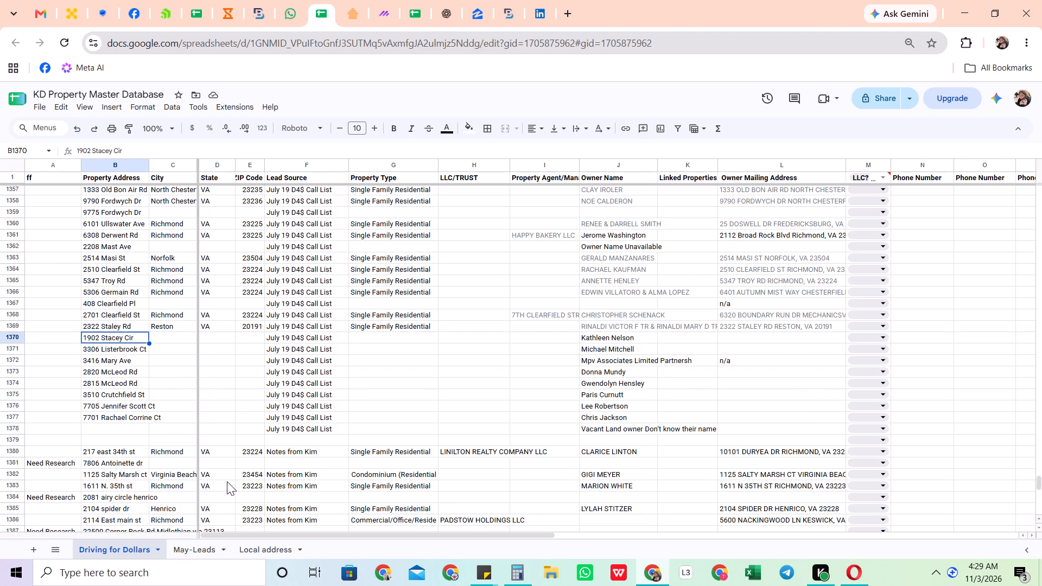
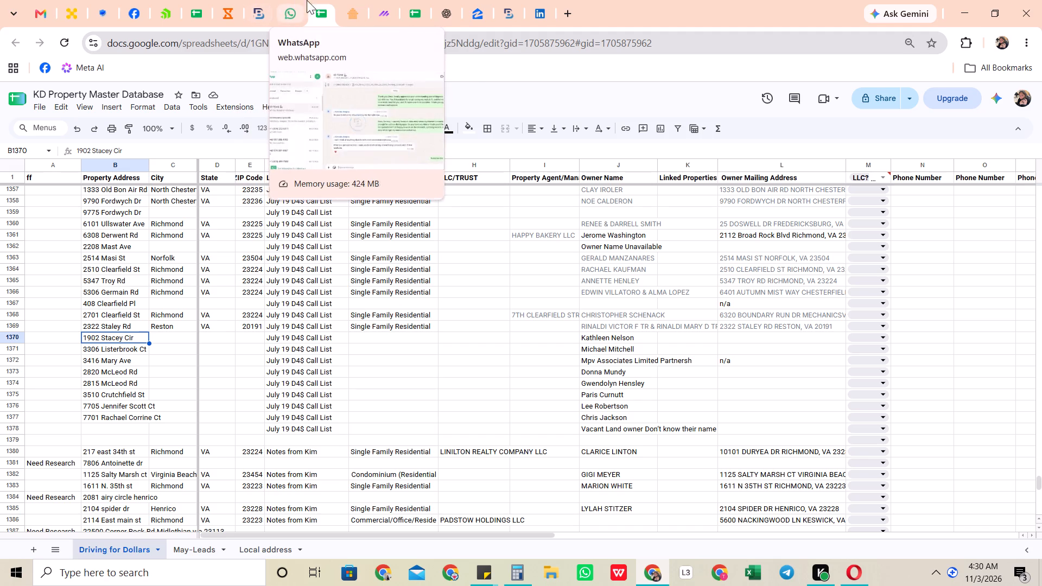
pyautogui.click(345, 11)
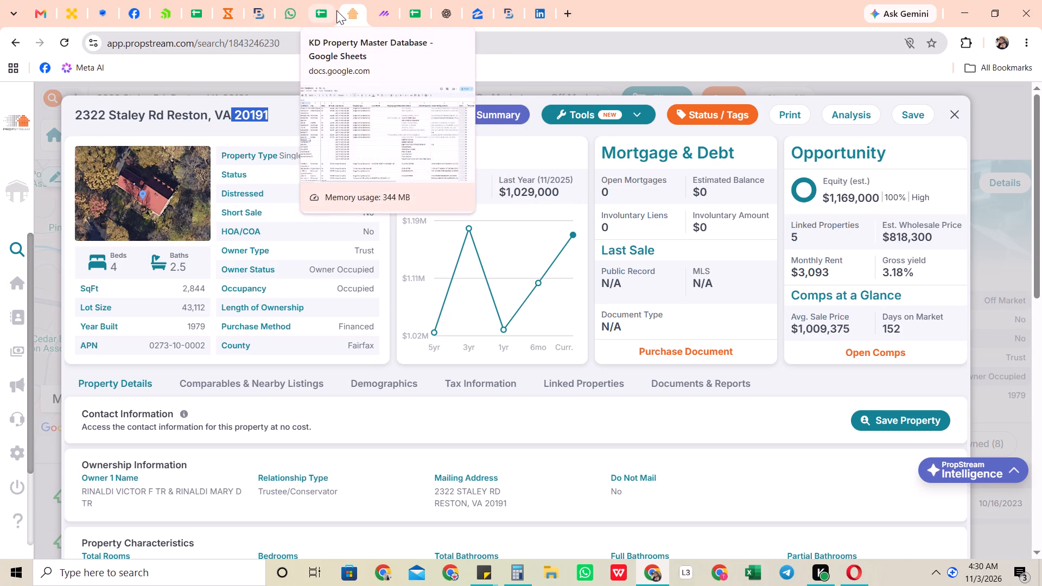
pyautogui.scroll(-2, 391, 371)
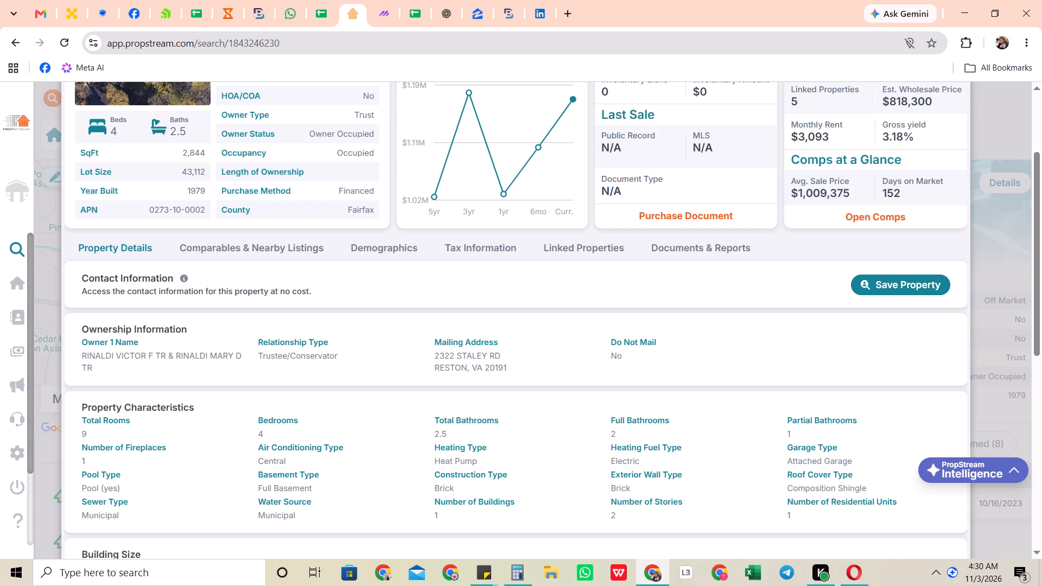
# Copy row 1370's Property Address, close the previous PropStream record, and search PropStream for the copied address, choosing the Hampton, VA 23663 match.
pyautogui.click(317, 8)
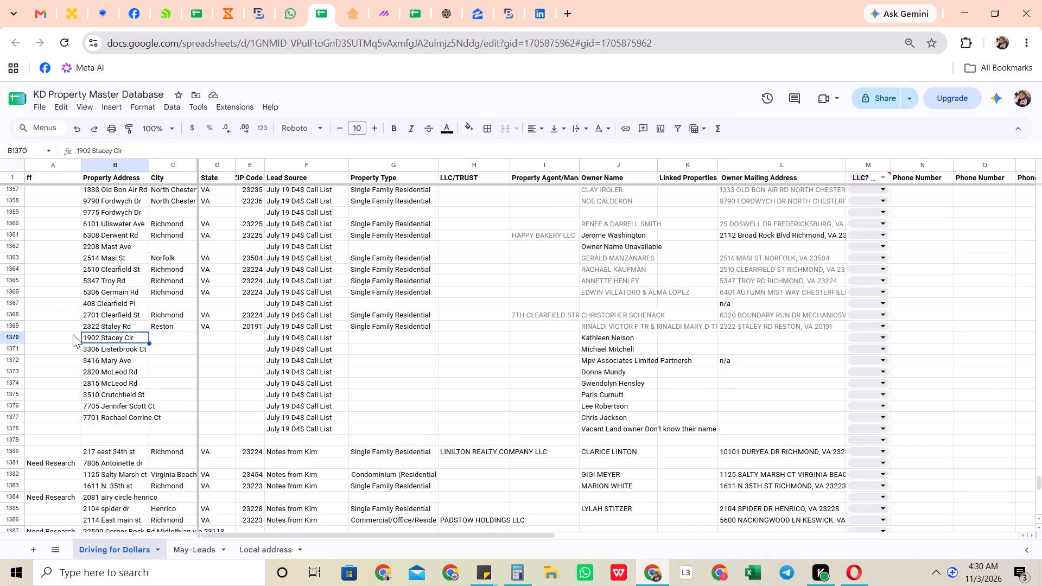
pyautogui.hotkey('ctrl', 'c')
pyautogui.click(348, 22)
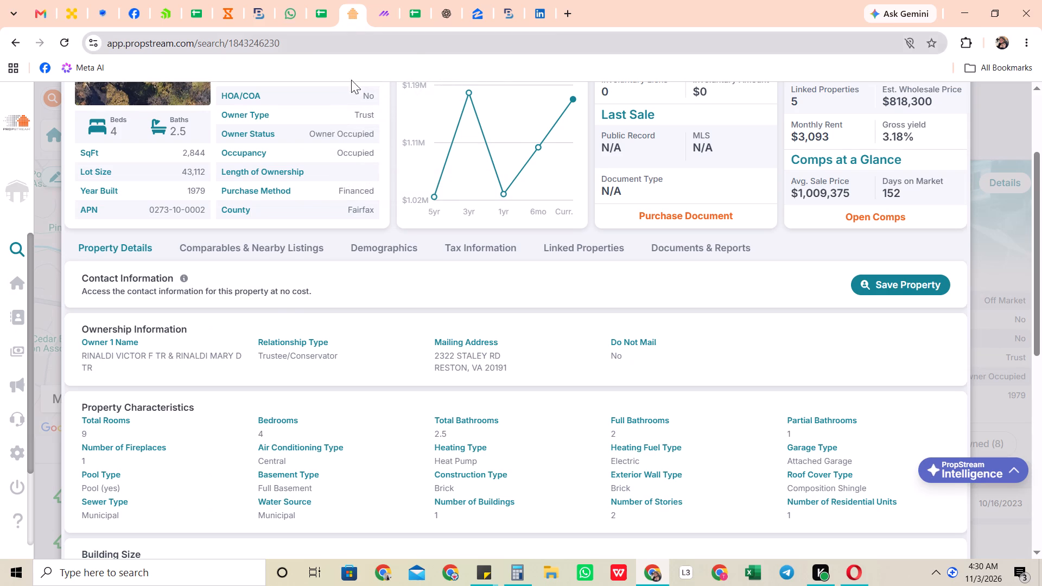
pyautogui.scroll(3, 287, 302)
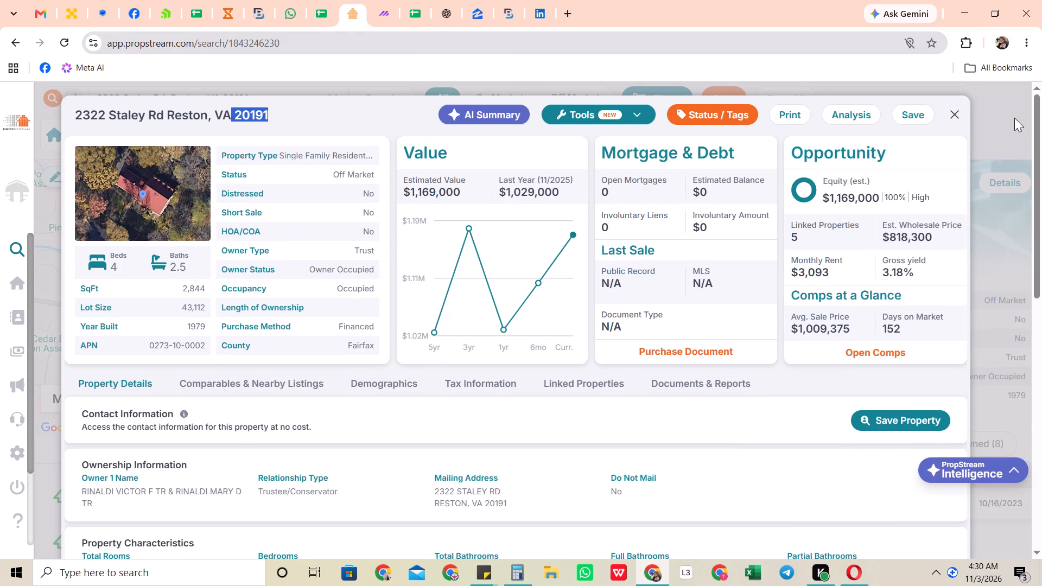
pyautogui.click(965, 117)
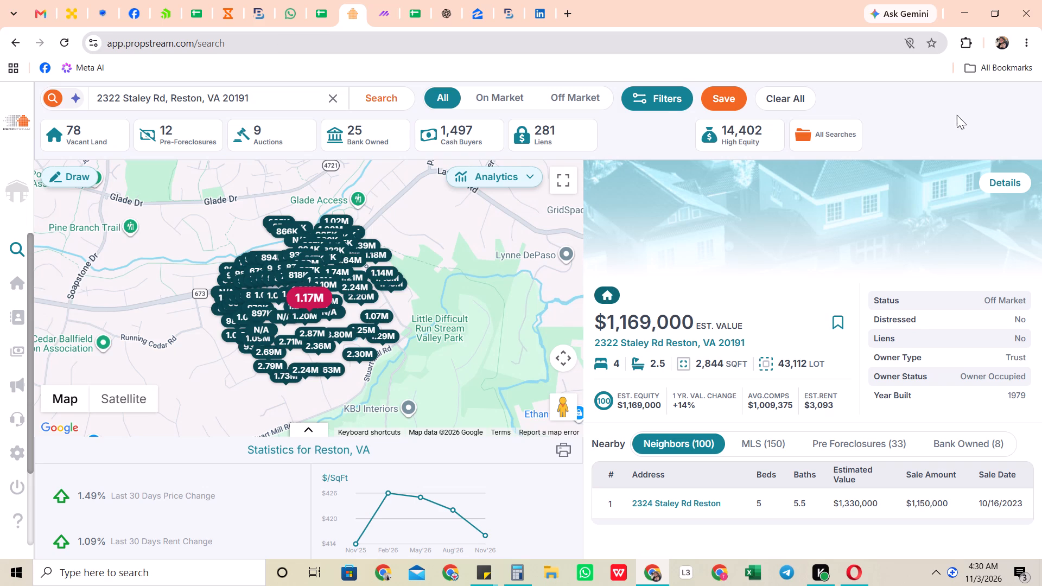
pyautogui.click(332, 103)
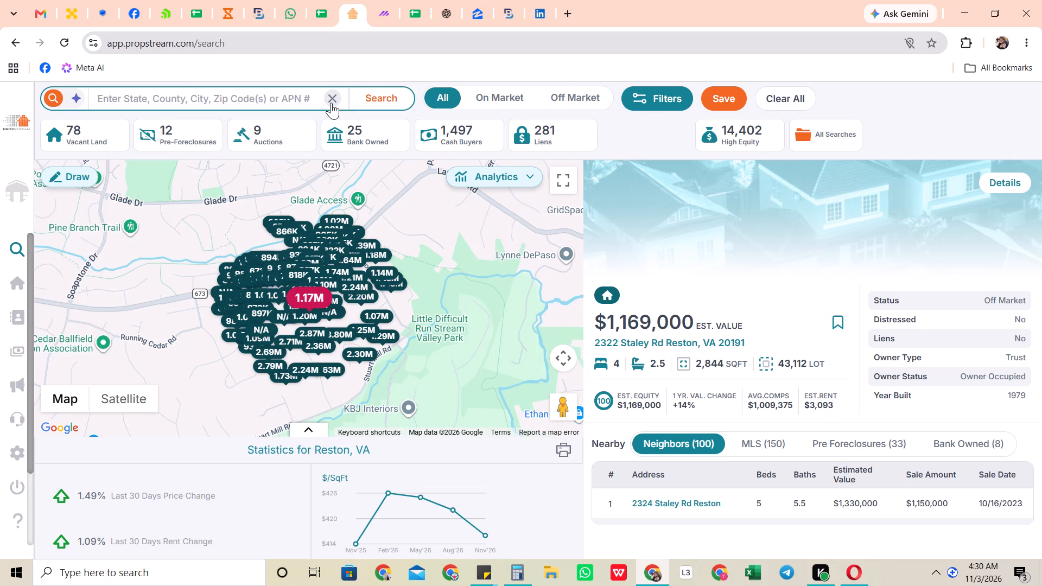
pyautogui.hotkey('ctrl', 'v')
pyautogui.moveTo(263, 105); pyautogui.dragTo(263, 100)
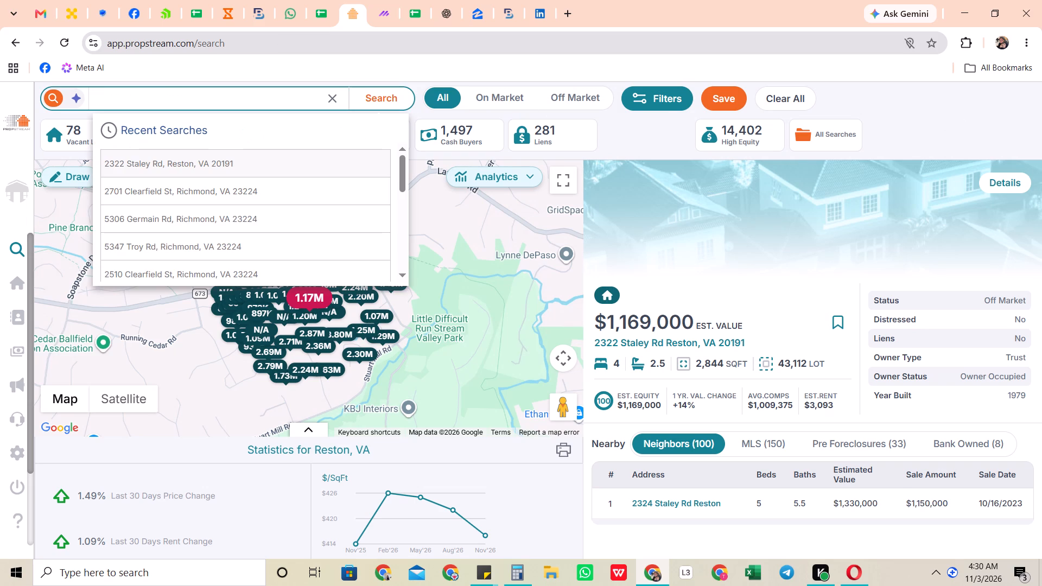
pyautogui.press('v')
pyautogui.press('BackSpace')
pyautogui.hotkey('ctrl', 'v')
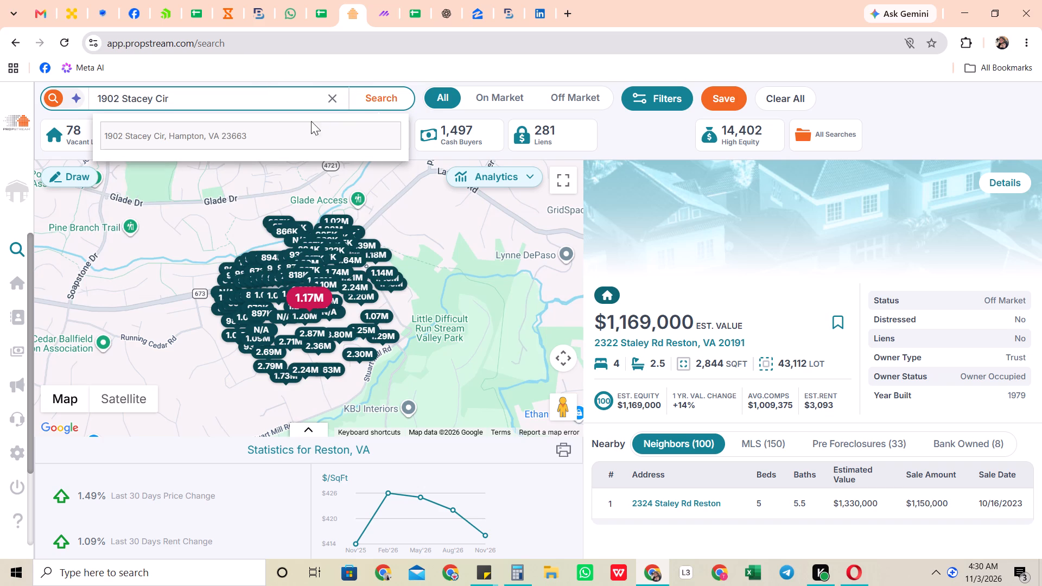
pyautogui.click(322, 144)
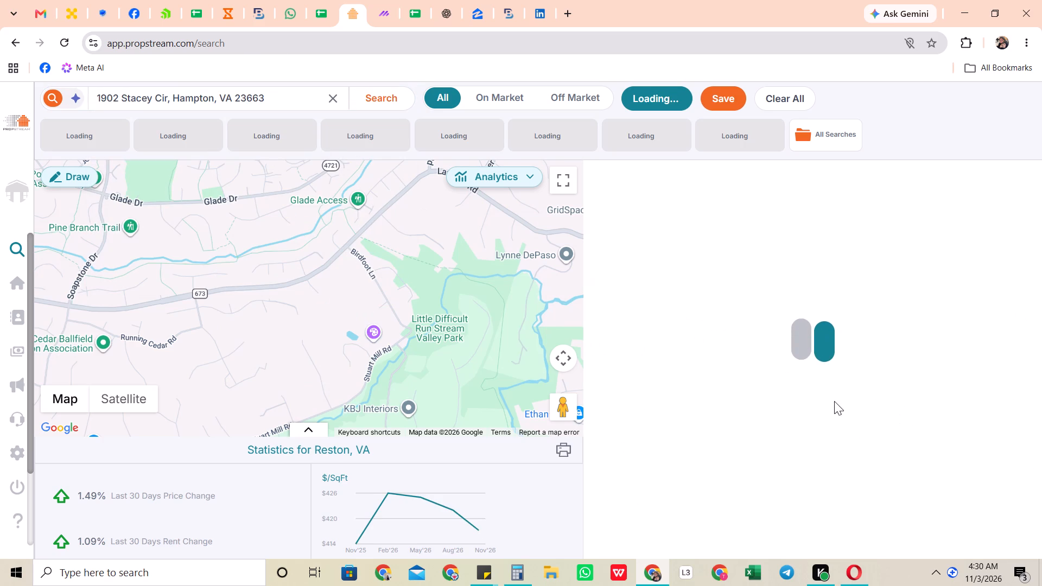
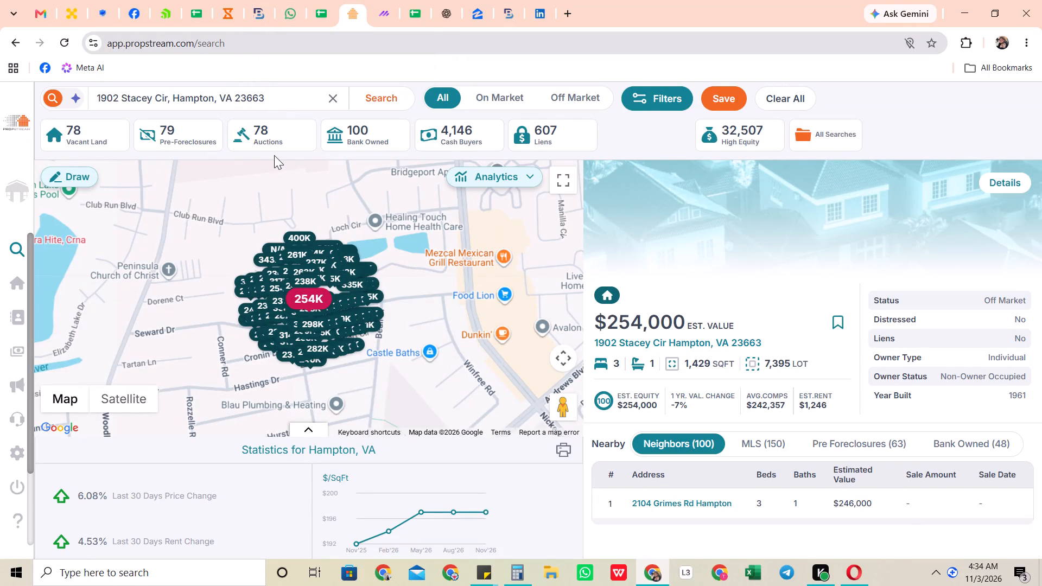
# Open the found property's PropStream record, follow its owner mailing address link, and copy the mailing address into row 1370's Owner Mailing Address.
pyautogui.click(316, 11)
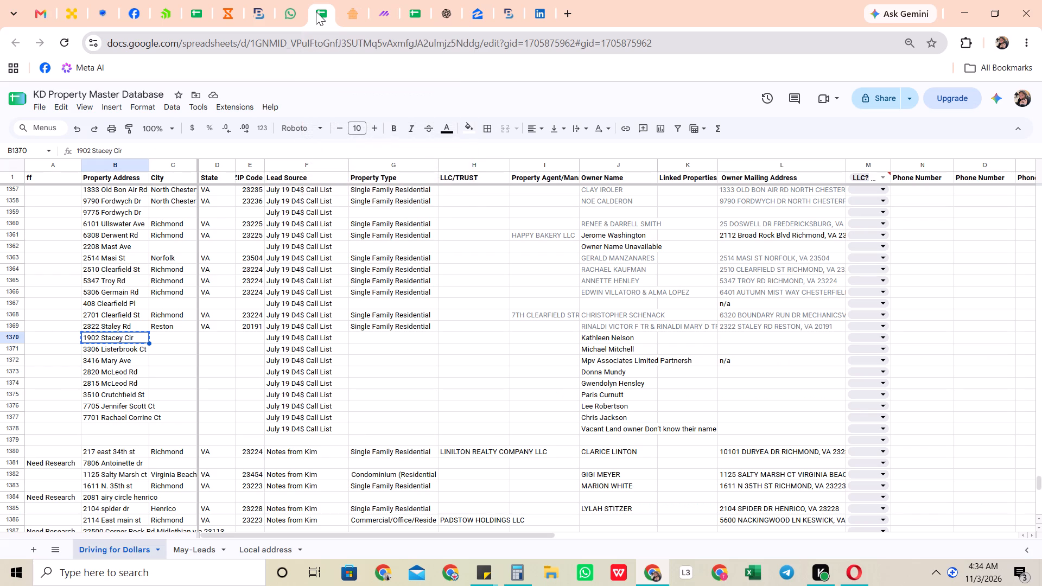
pyautogui.click(358, 19)
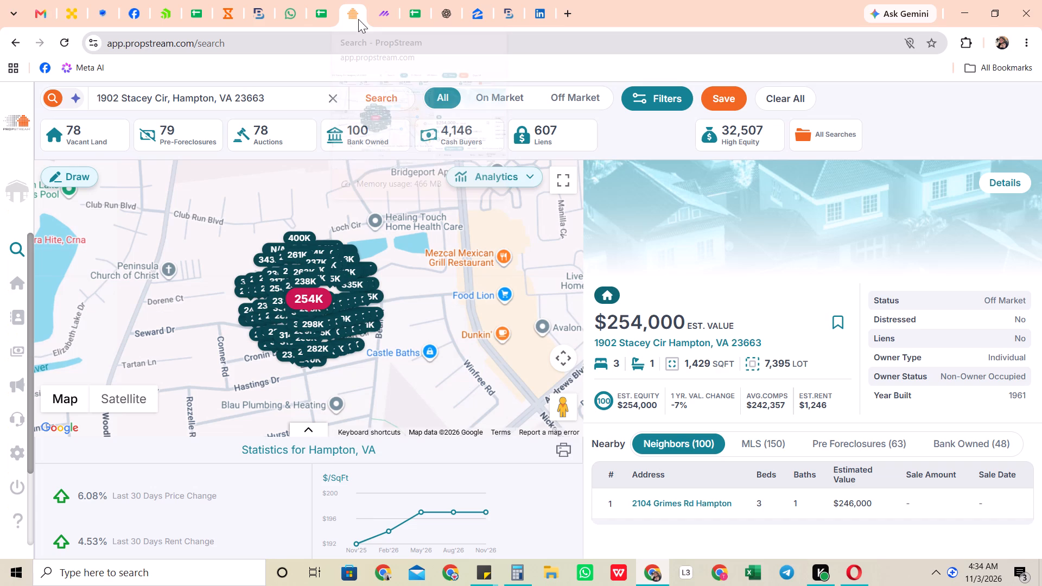
pyautogui.click(623, 342)
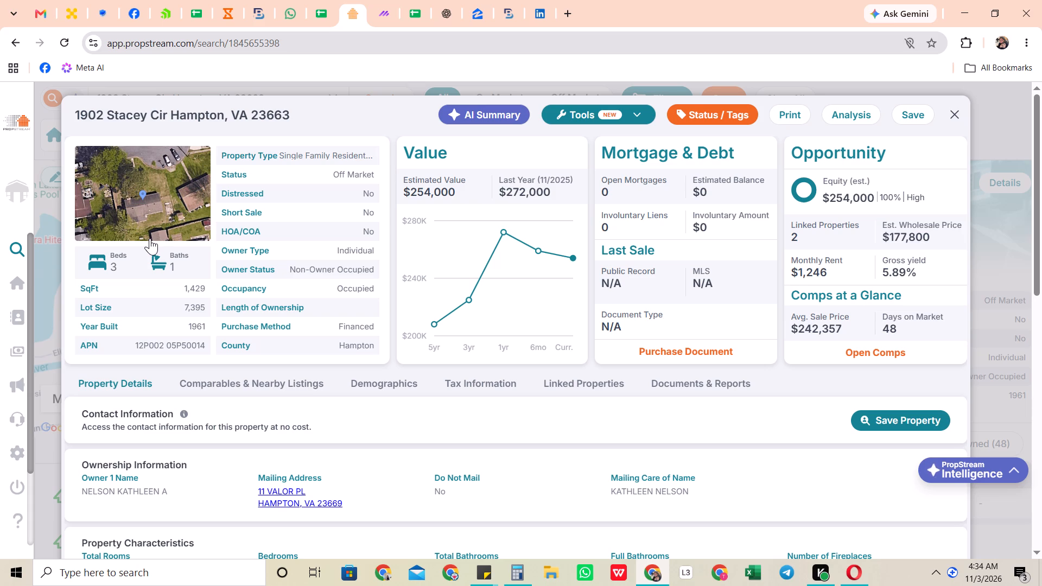
pyautogui.rightClick(149, 238)
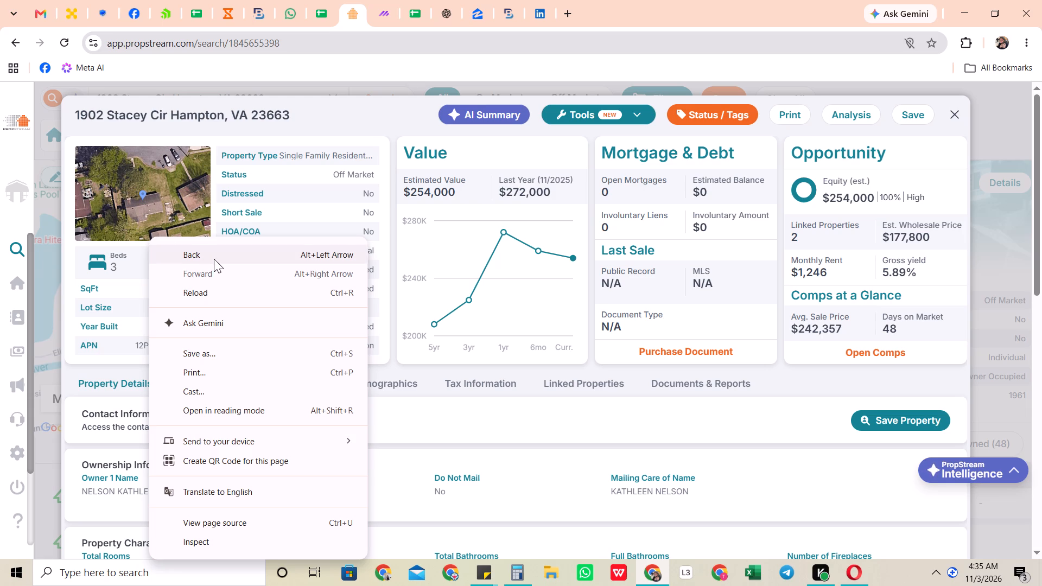
pyautogui.scroll(1, 217, 259)
pyautogui.click(486, 420)
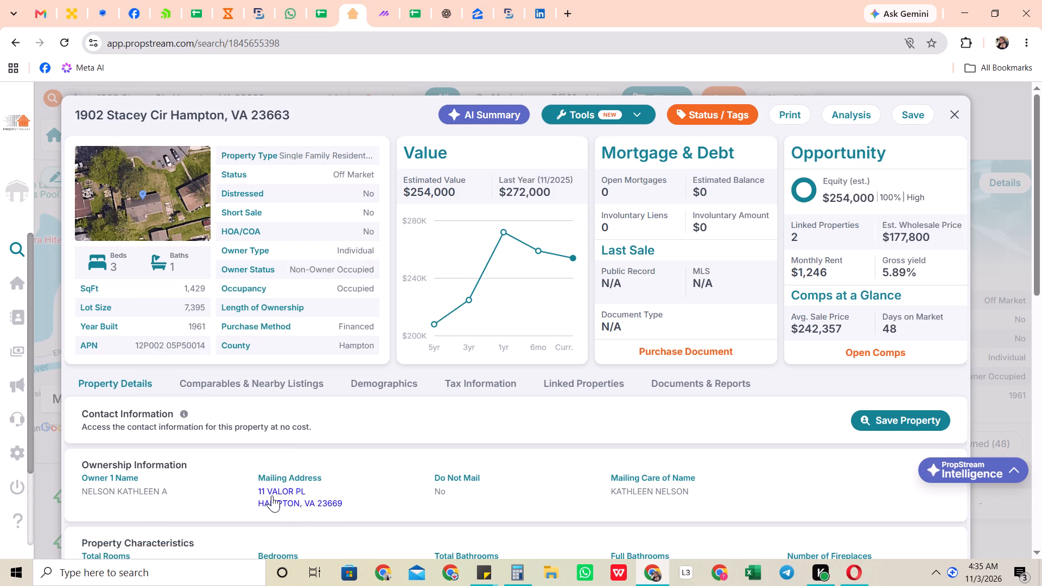
pyautogui.click(282, 495)
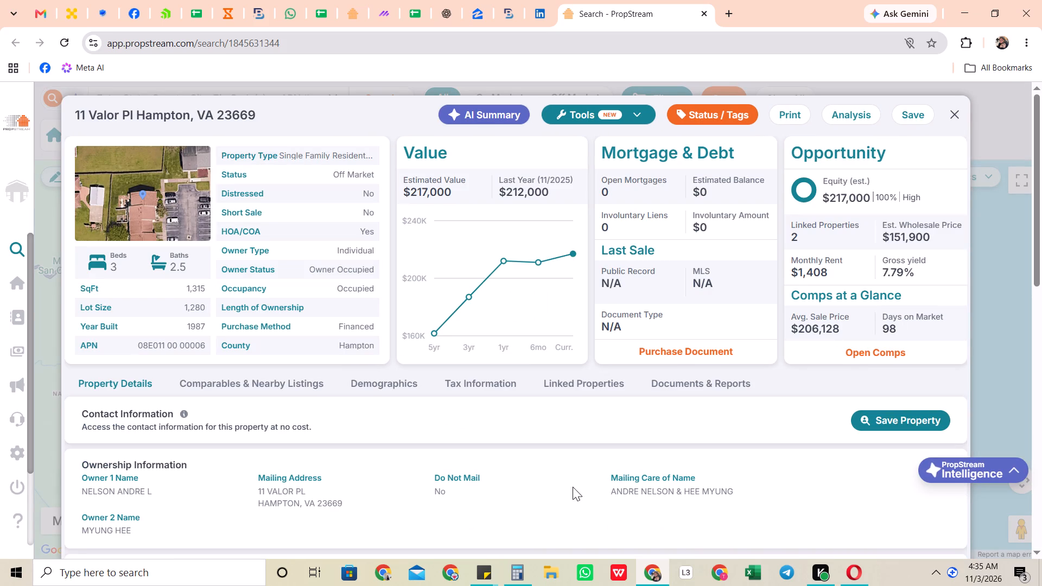
pyautogui.moveTo(253, 493); pyautogui.dragTo(361, 508)
pyautogui.hotkey('ctrl', 'c')
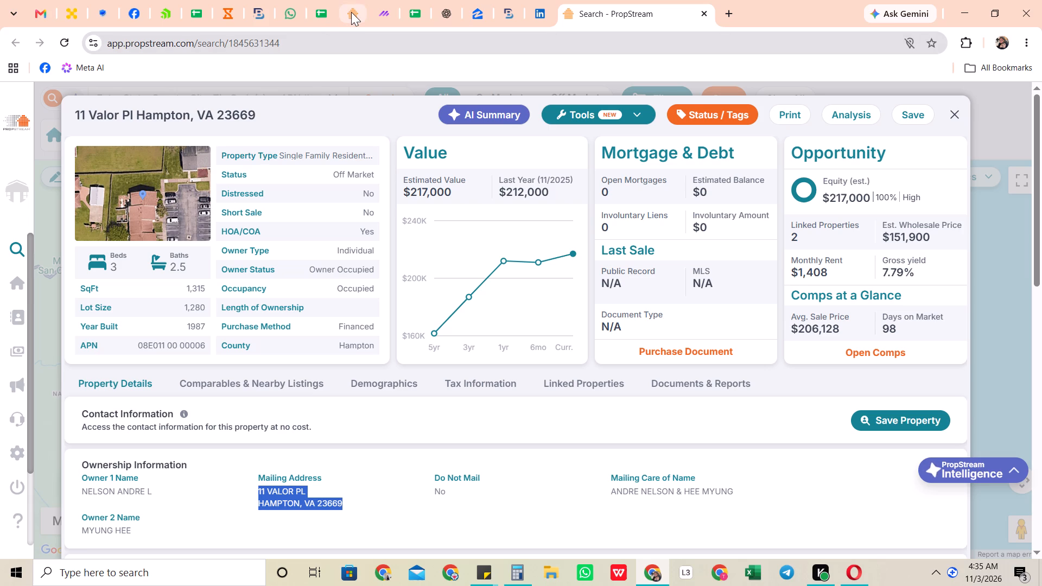
pyautogui.click(321, 13)
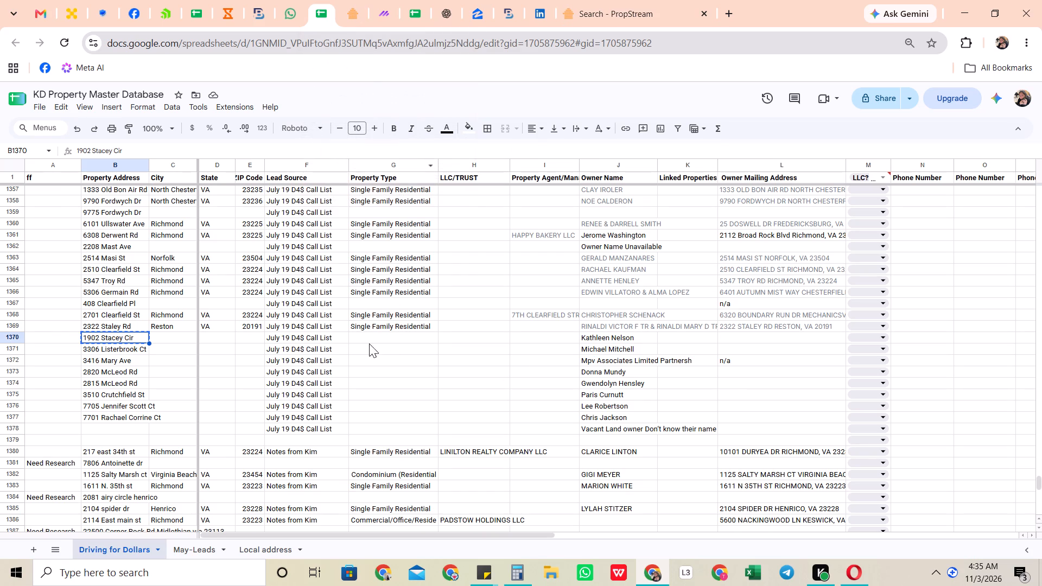
pyautogui.click(758, 339)
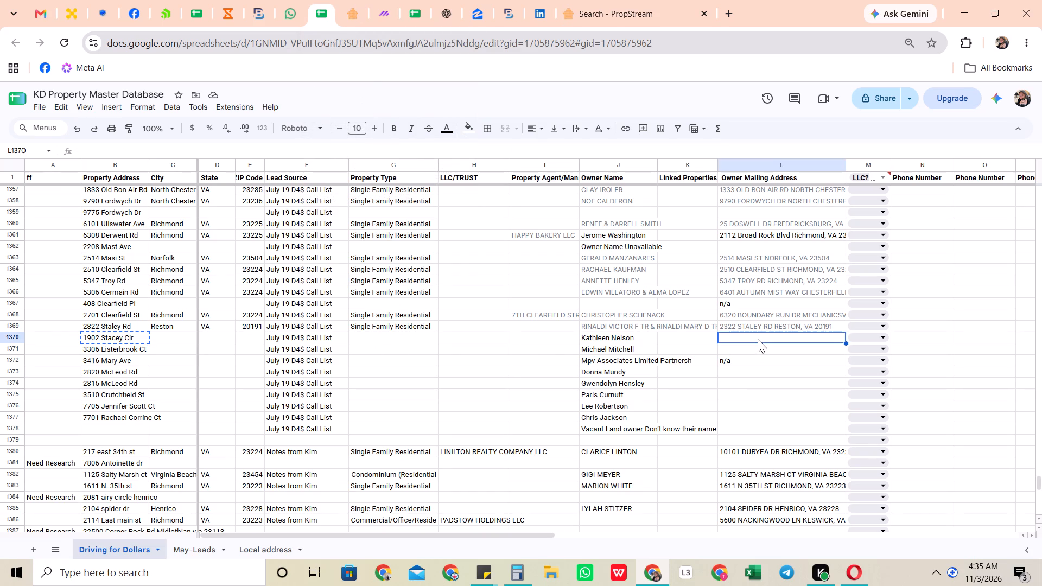
pyautogui.hotkey('ctrl', 'v')
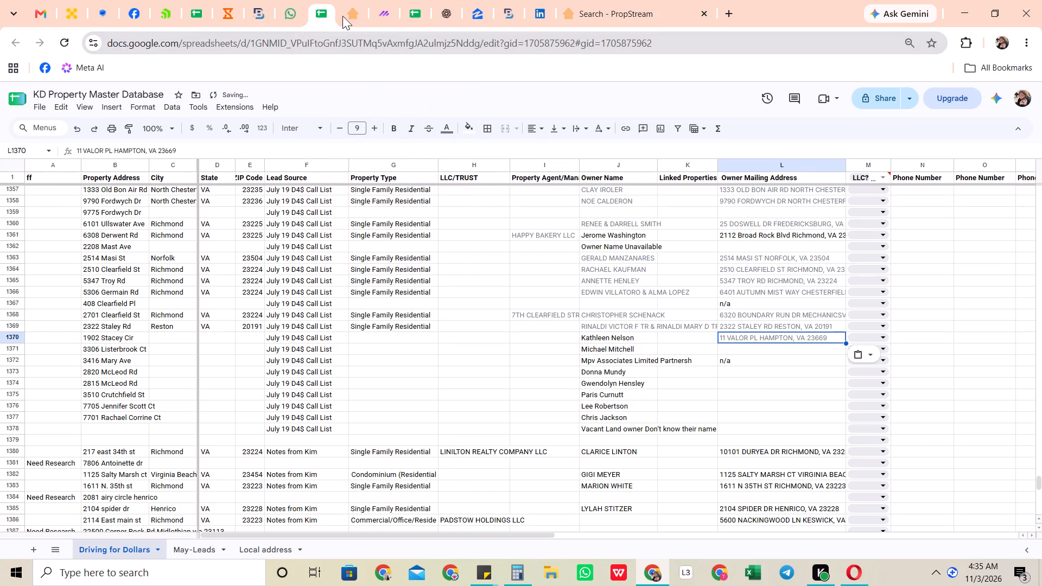
# Copy the ZIP code from row 1370's PropStream record, then set its Property Type to Single Family Residential and ZIP Code to 23663.
pyautogui.click(346, 11)
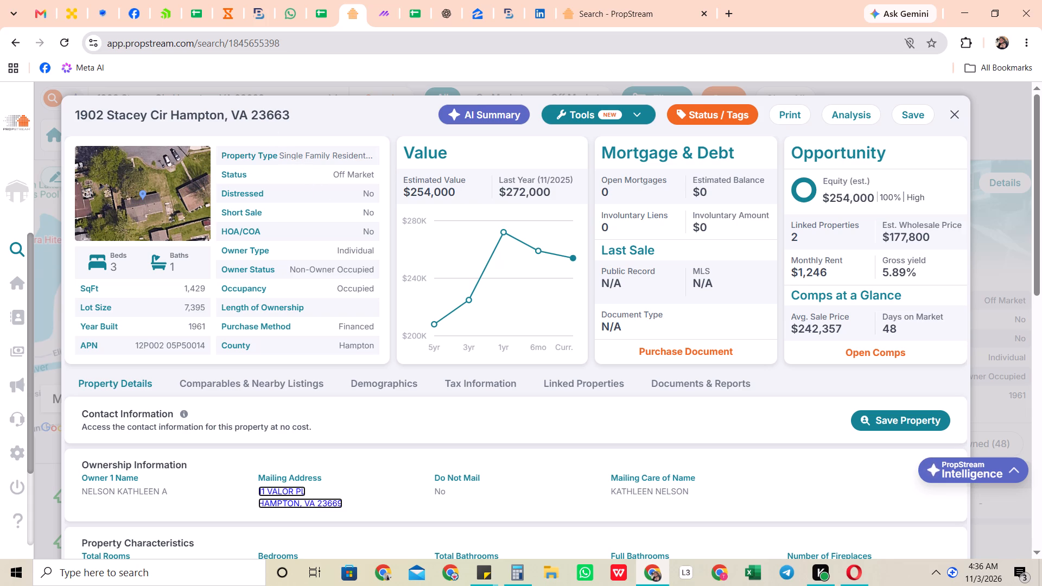
pyautogui.moveTo(254, 112); pyautogui.dragTo(320, 113)
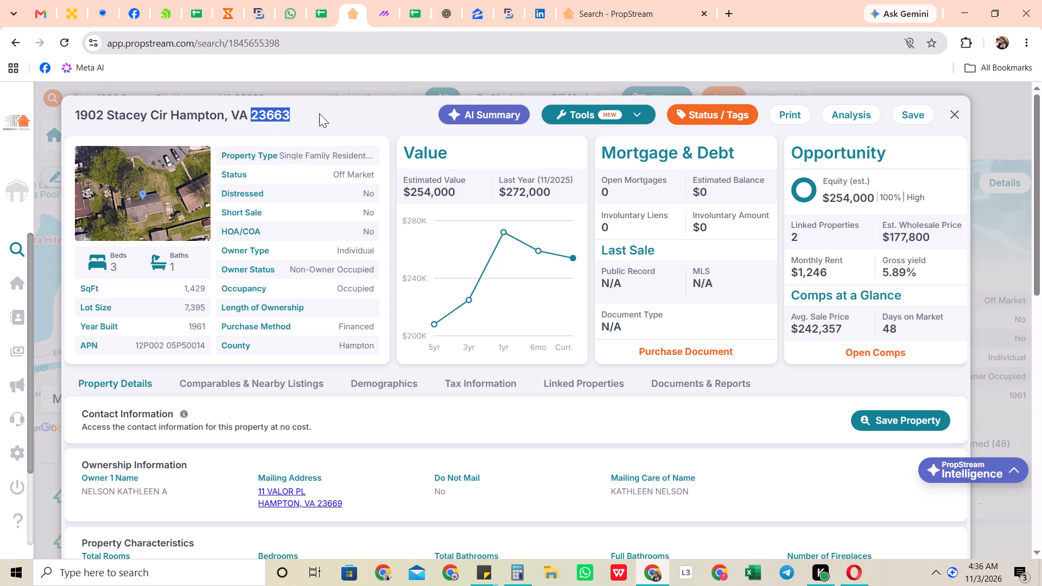
pyautogui.hotkey('ctrl', 'c')
pyautogui.click(322, 15)
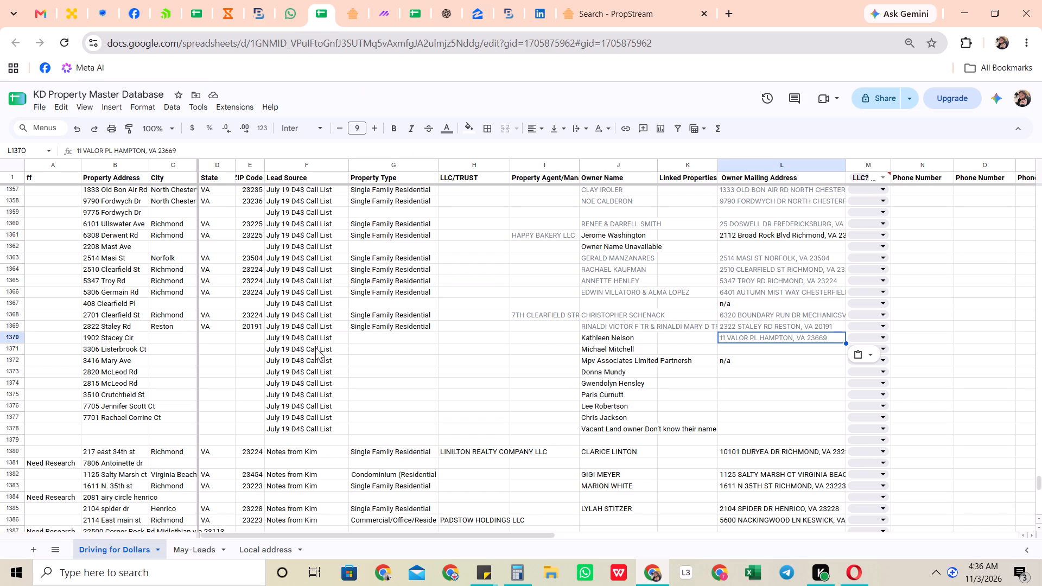
pyautogui.click(366, 340)
pyautogui.hotkey('shift', 's')
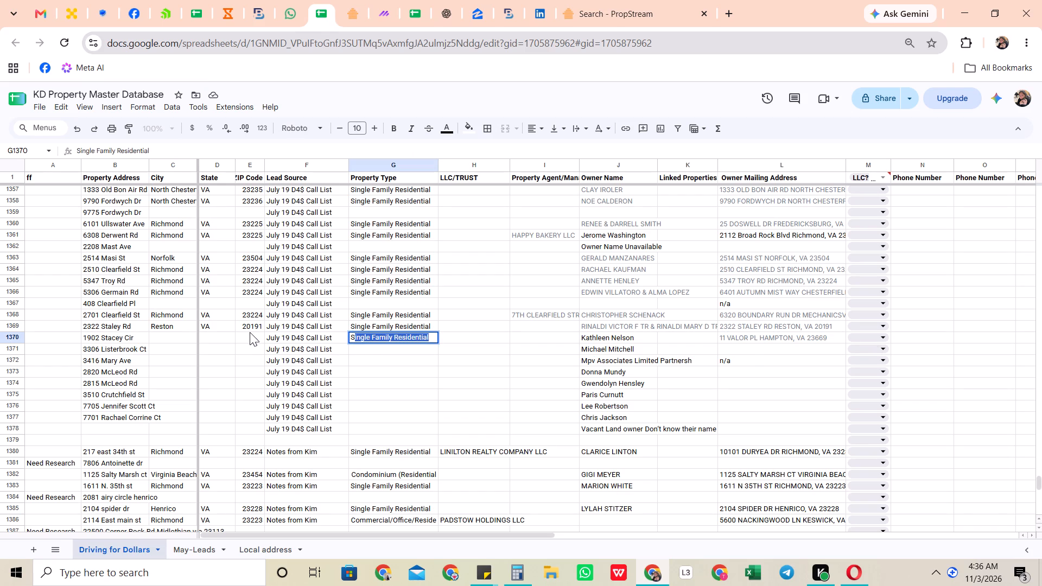
pyautogui.doubleClick(251, 336)
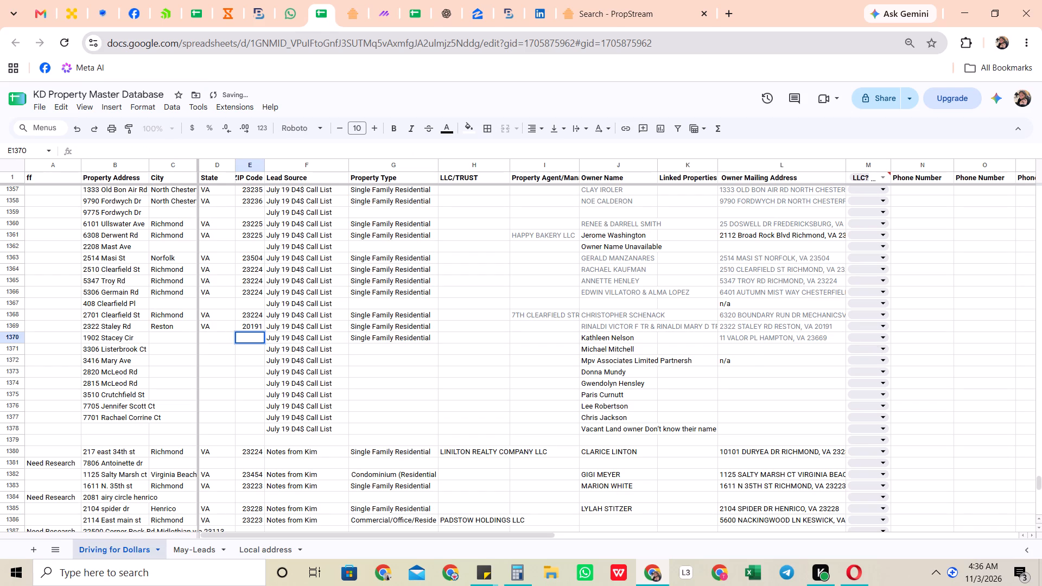
pyautogui.hotkey('shift', 'v')
pyautogui.press('BackSpace')
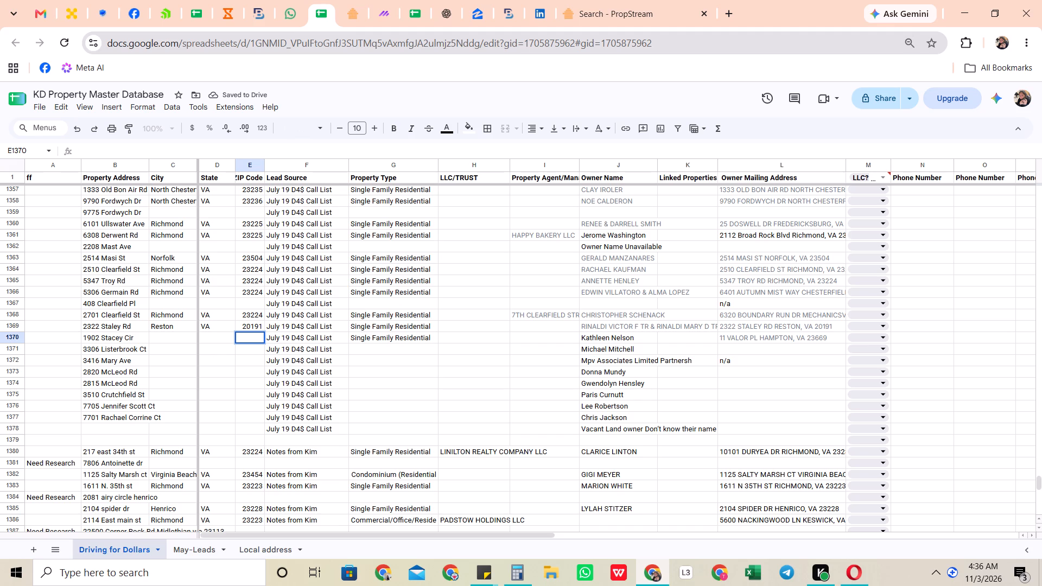
pyautogui.hotkey('ctrl', 'v')
# Set row 1370's State to VA and copy the city Hampton from the PropStream record into its City cell.
pyautogui.click(222, 339)
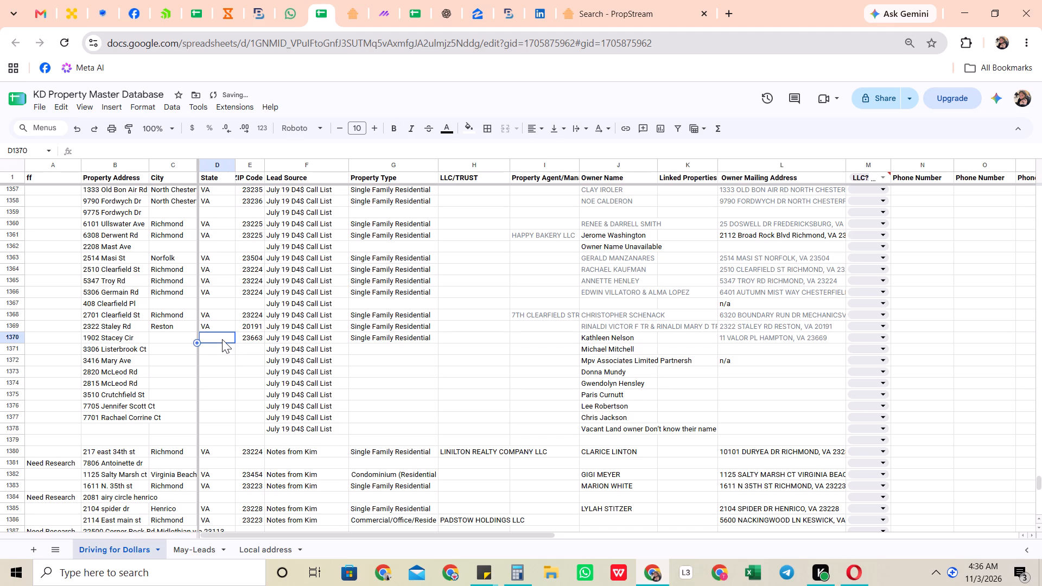
pyautogui.hotkey('shift', 'v')
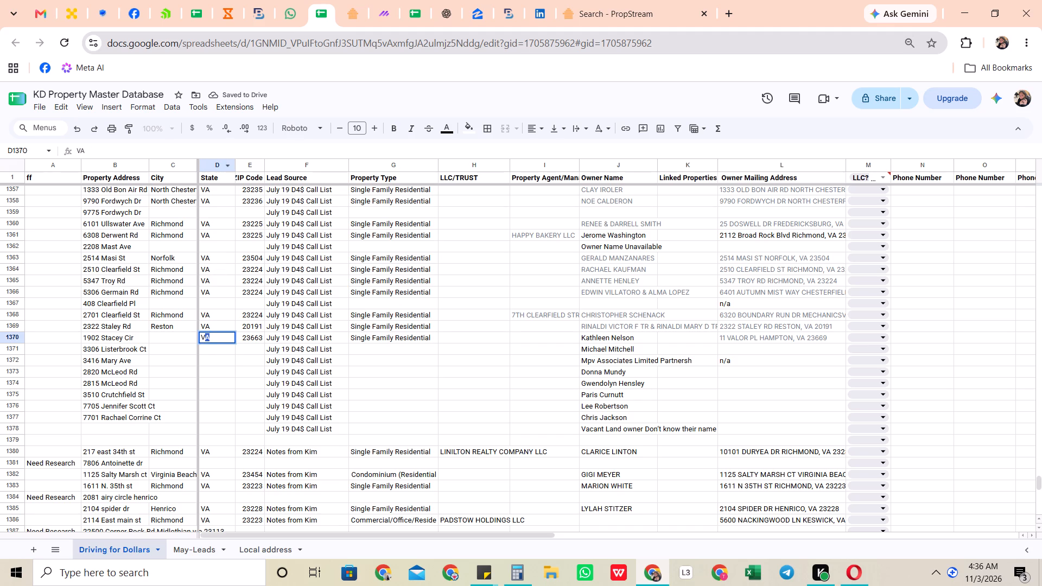
pyautogui.click(347, 8)
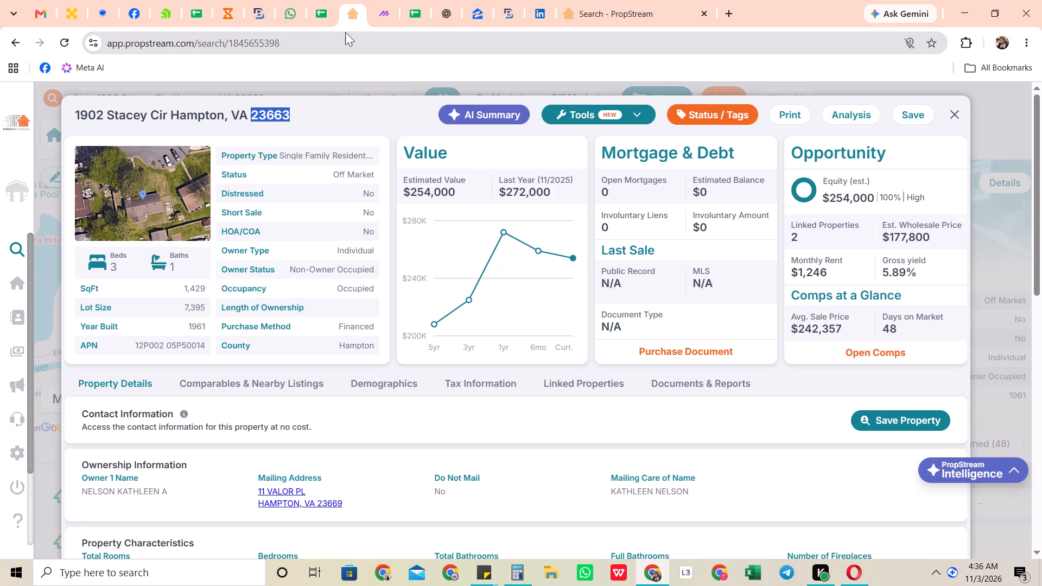
pyautogui.moveTo(168, 116); pyautogui.dragTo(217, 116)
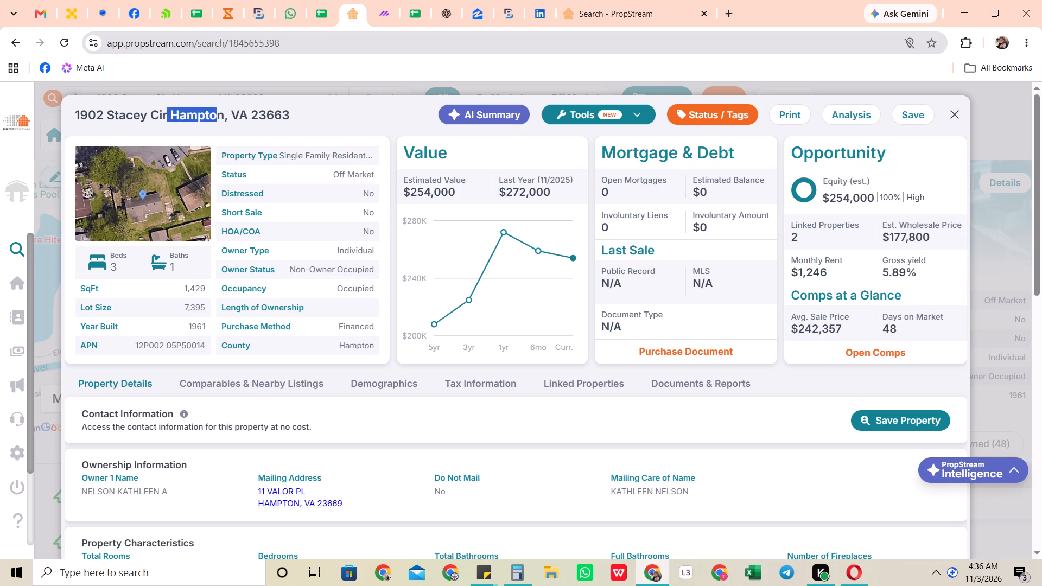
pyautogui.moveTo(217, 116); pyautogui.dragTo(224, 116)
pyautogui.hotkey('ctrl', 'c')
pyautogui.click(318, 8)
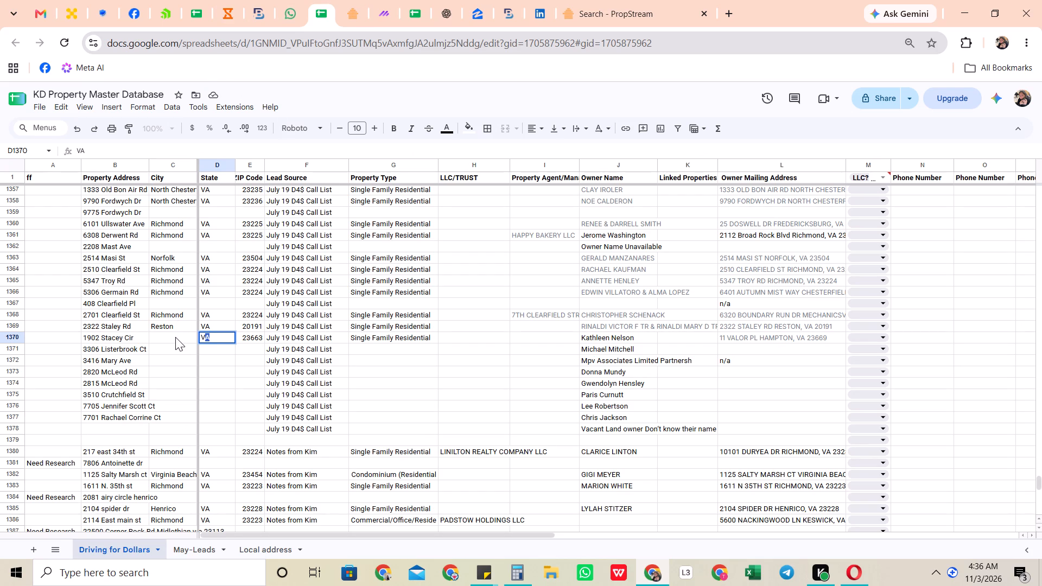
pyautogui.doubleClick(176, 337)
pyautogui.hotkey('ctrl', 'v')
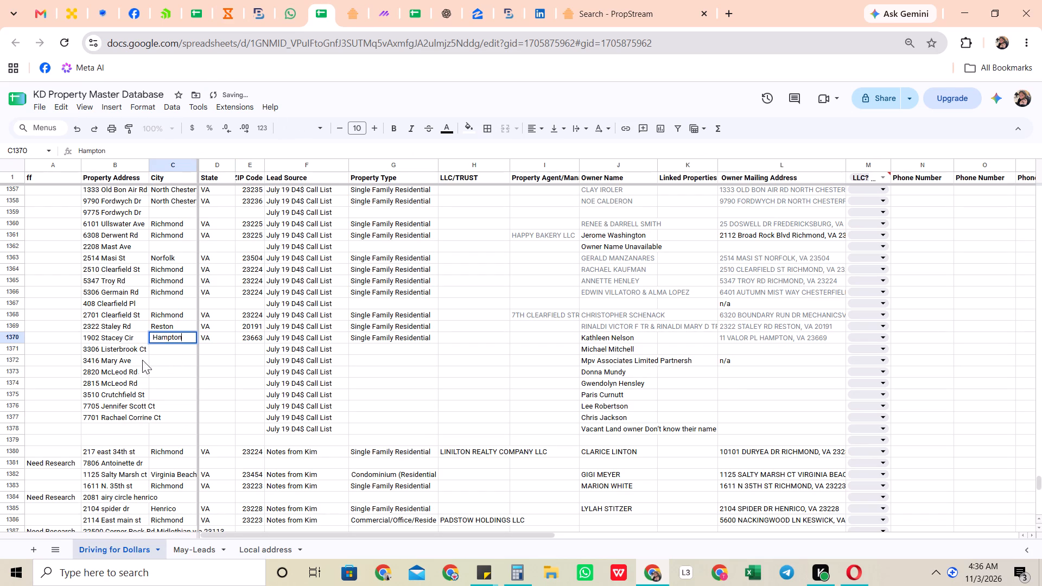
# Copy row 1371's Property Address, close the previous PropStream record, and search for the copied address, choosing the Richmond, VA 23230 match.
pyautogui.click(131, 347)
pyautogui.hotkey('ctrl', 'c')
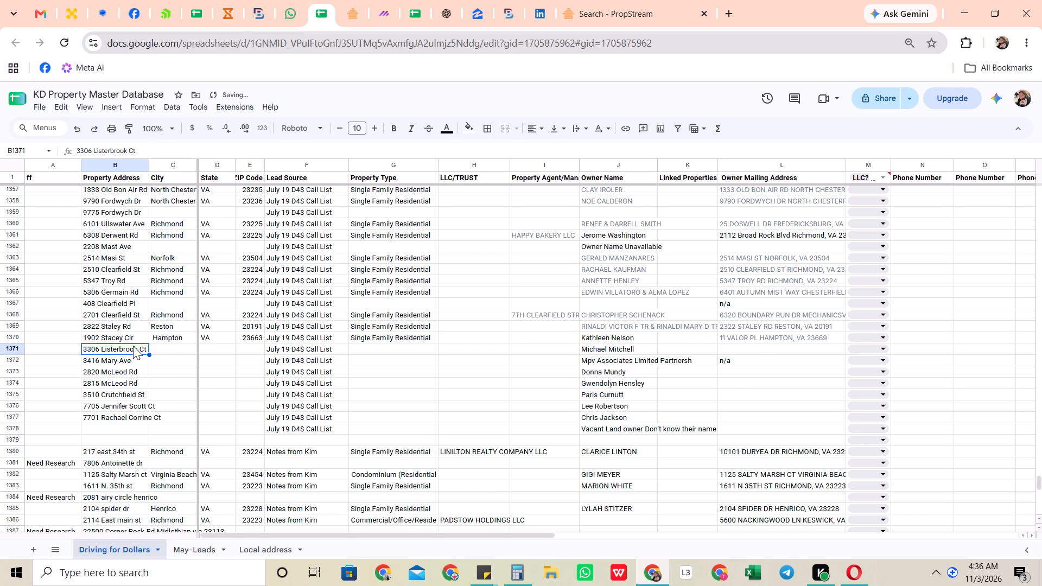
pyautogui.click(353, 16)
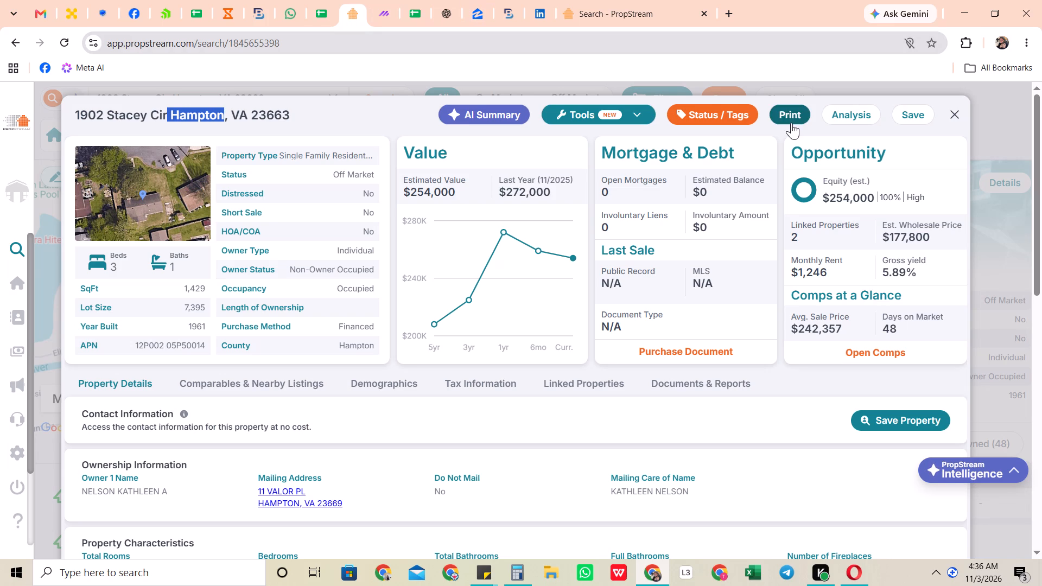
pyautogui.click(955, 116)
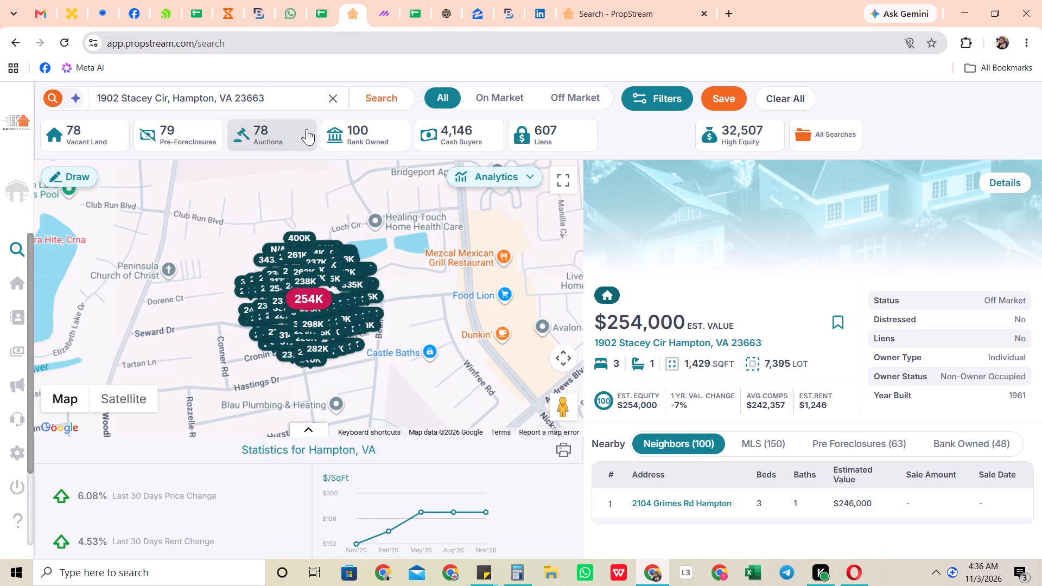
pyautogui.click(331, 95)
pyautogui.hotkey('ctrl', 'v')
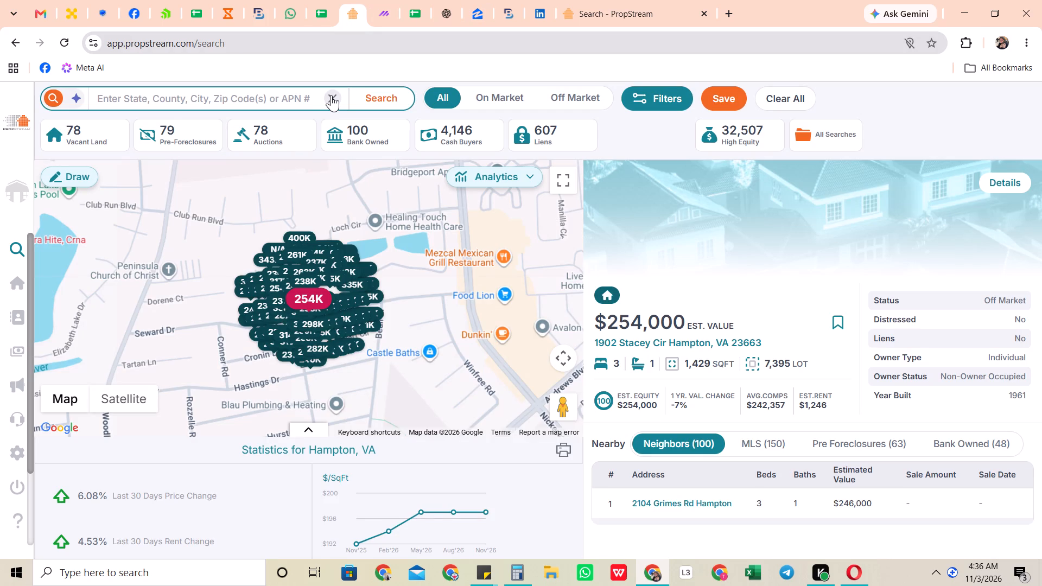
pyautogui.click(301, 103)
pyautogui.hotkey('ctrl', 'v')
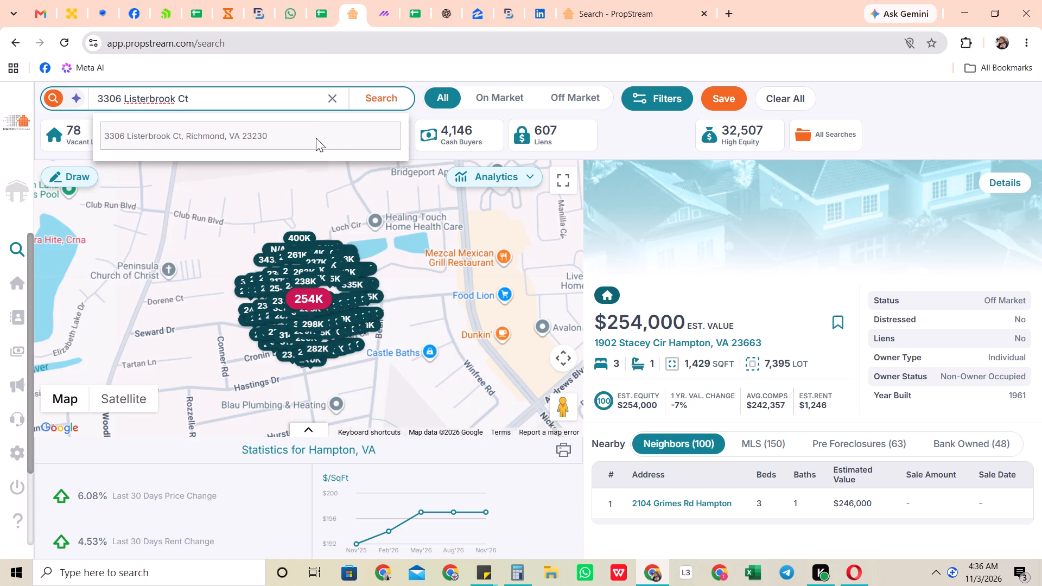
pyautogui.click(316, 138)
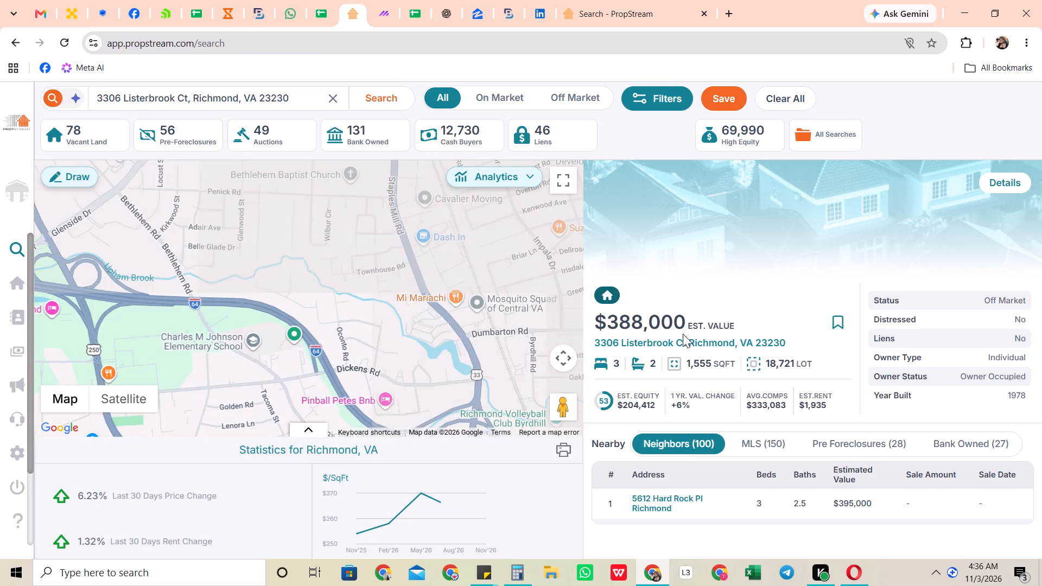
# Open the found property's PropStream record and copy its owner mailing address into row 1371's Owner Mailing Address.
pyautogui.click(679, 348)
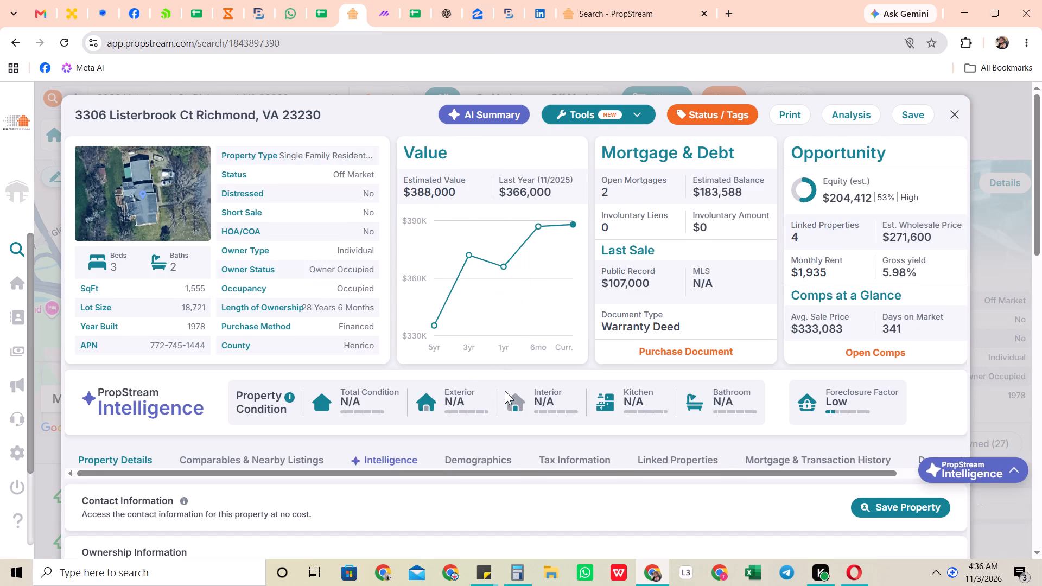
pyautogui.scroll(-2, 512, 398)
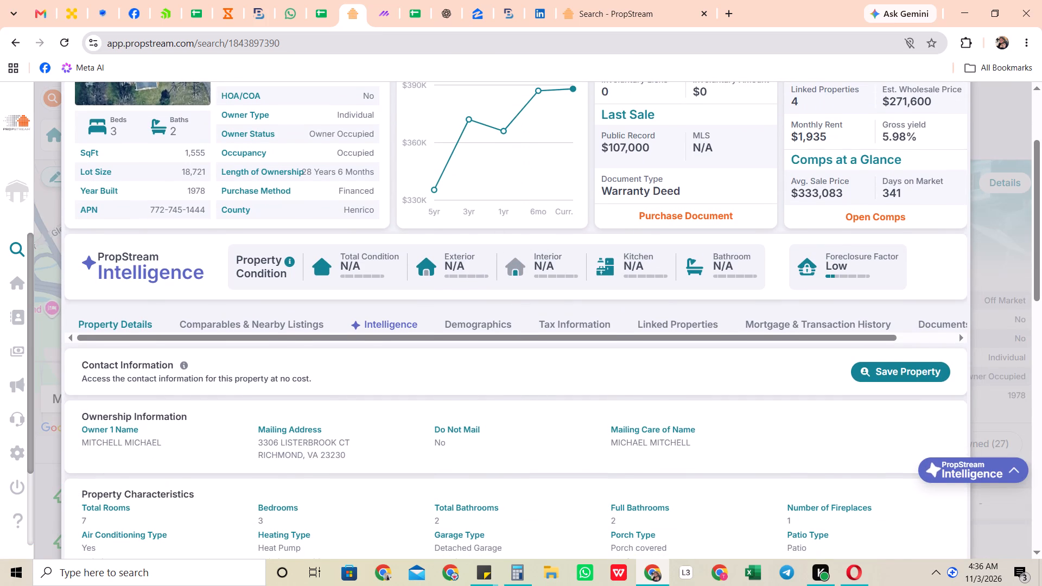
pyautogui.moveTo(254, 441); pyautogui.dragTo(357, 459)
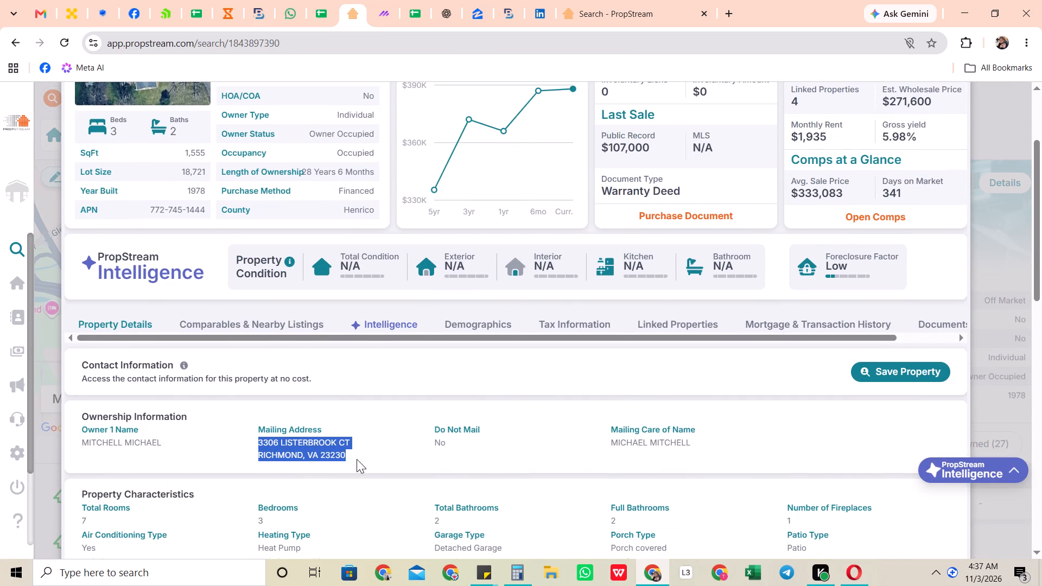
pyautogui.moveTo(357, 459); pyautogui.dragTo(357, 462)
pyautogui.hotkey('ctrl', 'c')
pyautogui.click(324, 14)
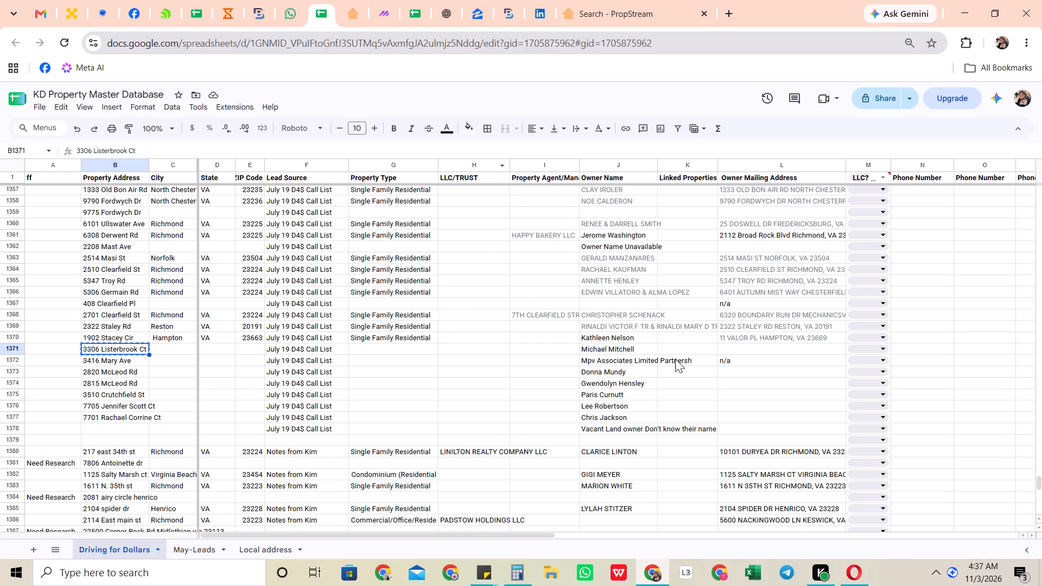
pyautogui.click(741, 350)
pyautogui.hotkey('ctrl', 'v')
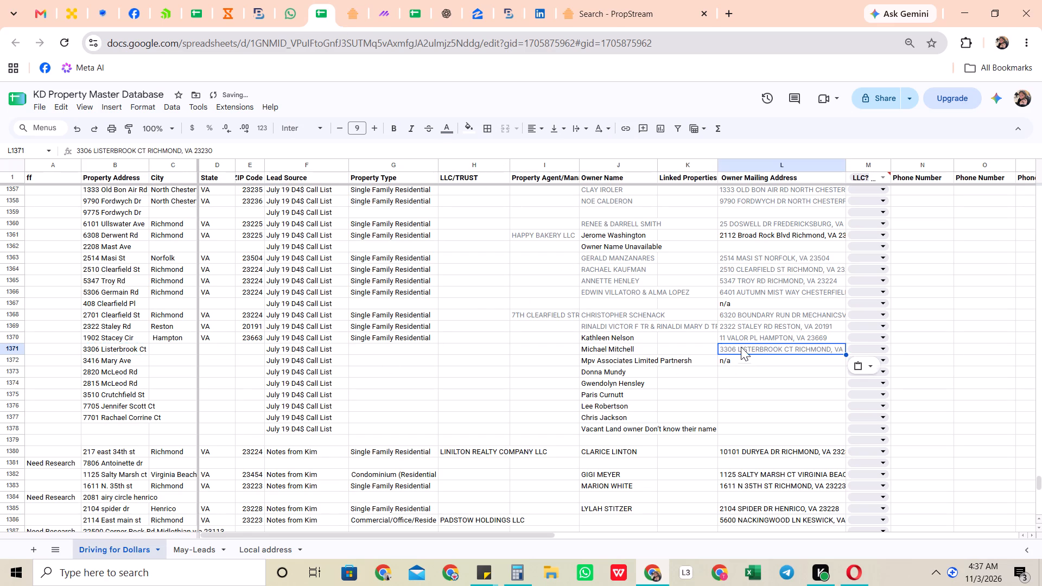
# Copy the ZIP code from the heading of row 1371's PropStream record and return to the database sheet.
pyautogui.click(345, 8)
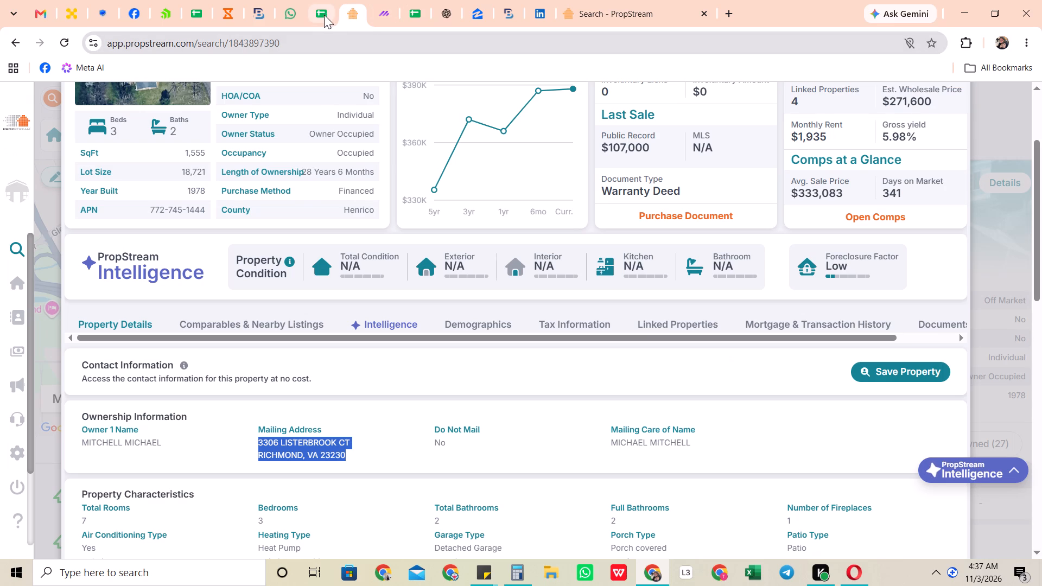
pyautogui.scroll(3, 389, 252)
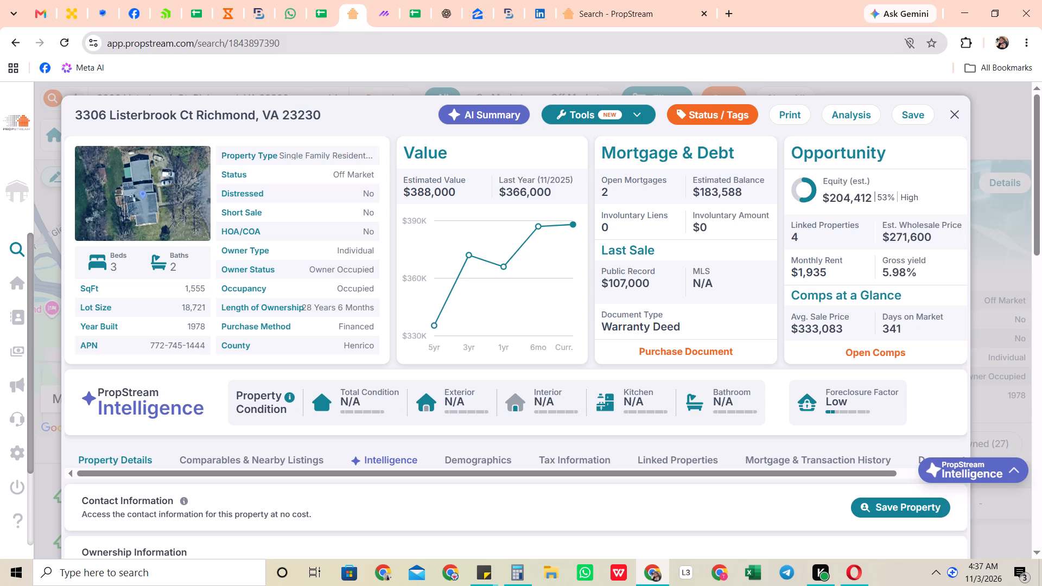
pyautogui.moveTo(284, 114); pyautogui.dragTo(359, 114)
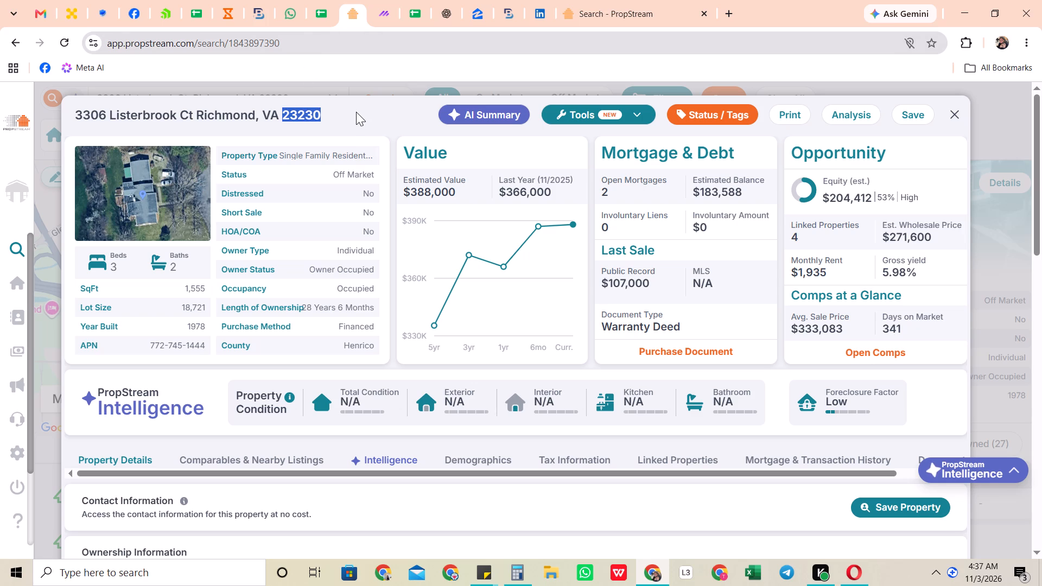
pyautogui.hotkey('ctrl', 'c')
pyautogui.click(313, 15)
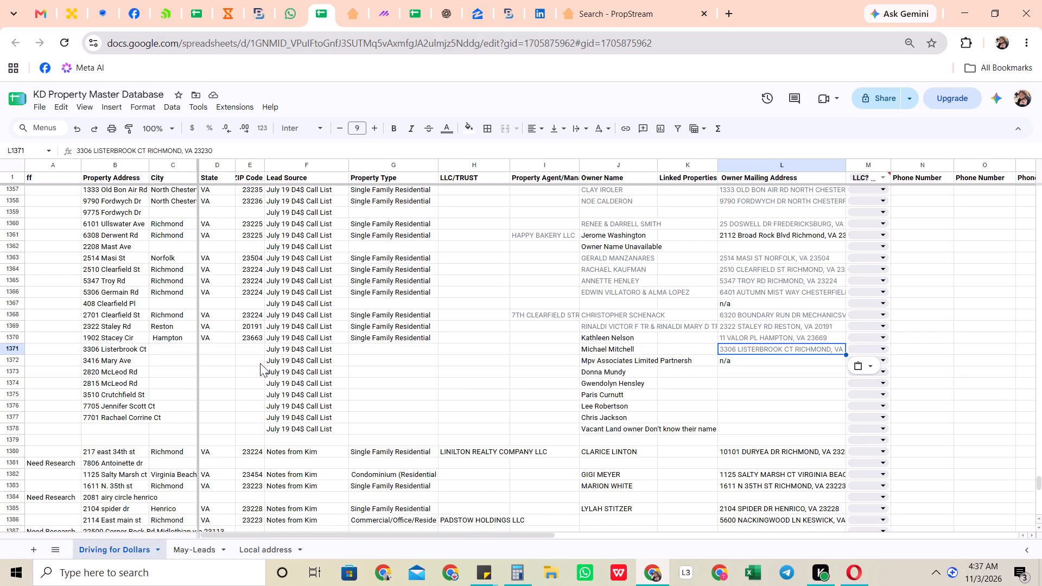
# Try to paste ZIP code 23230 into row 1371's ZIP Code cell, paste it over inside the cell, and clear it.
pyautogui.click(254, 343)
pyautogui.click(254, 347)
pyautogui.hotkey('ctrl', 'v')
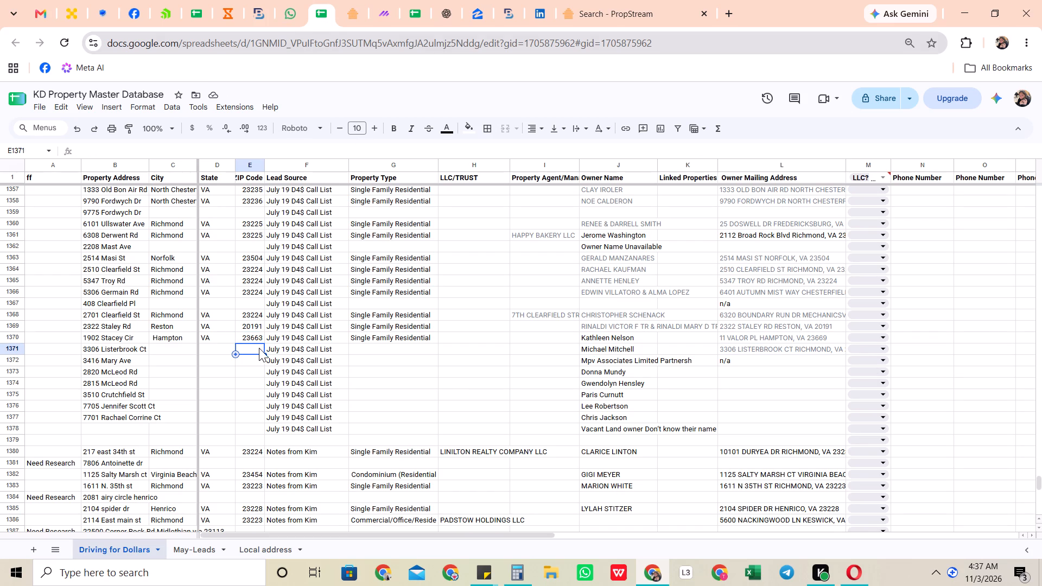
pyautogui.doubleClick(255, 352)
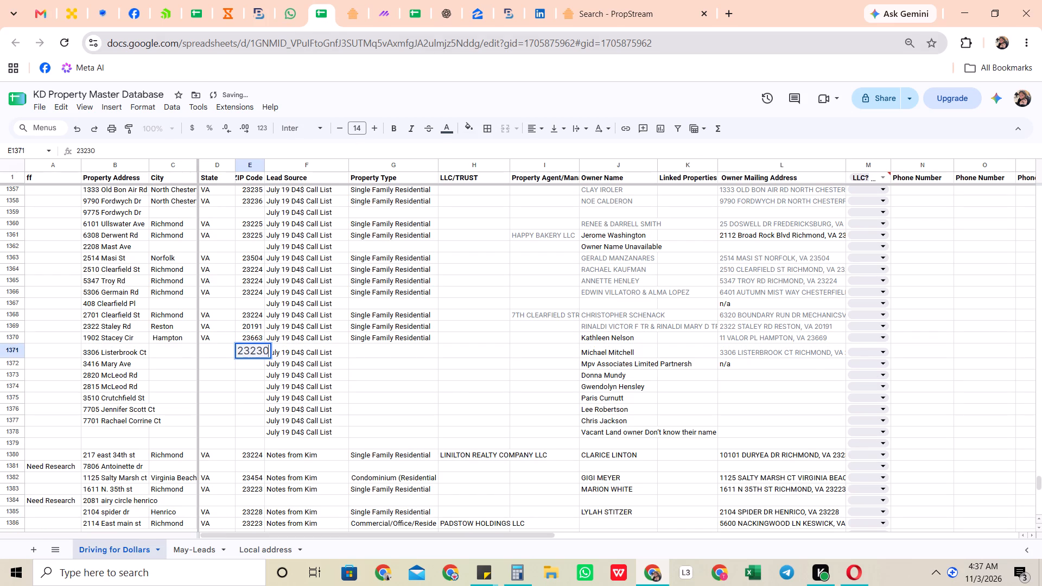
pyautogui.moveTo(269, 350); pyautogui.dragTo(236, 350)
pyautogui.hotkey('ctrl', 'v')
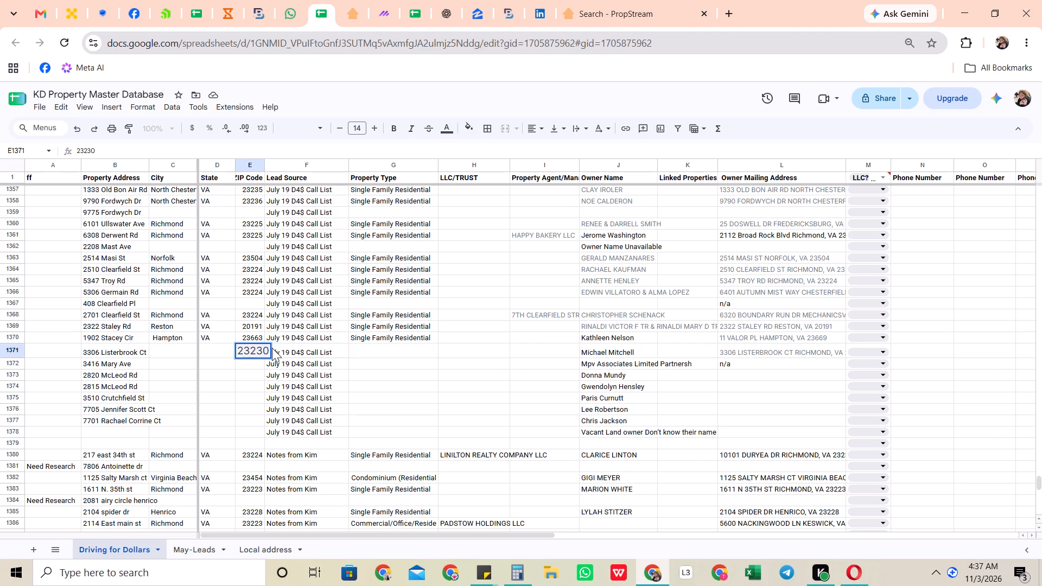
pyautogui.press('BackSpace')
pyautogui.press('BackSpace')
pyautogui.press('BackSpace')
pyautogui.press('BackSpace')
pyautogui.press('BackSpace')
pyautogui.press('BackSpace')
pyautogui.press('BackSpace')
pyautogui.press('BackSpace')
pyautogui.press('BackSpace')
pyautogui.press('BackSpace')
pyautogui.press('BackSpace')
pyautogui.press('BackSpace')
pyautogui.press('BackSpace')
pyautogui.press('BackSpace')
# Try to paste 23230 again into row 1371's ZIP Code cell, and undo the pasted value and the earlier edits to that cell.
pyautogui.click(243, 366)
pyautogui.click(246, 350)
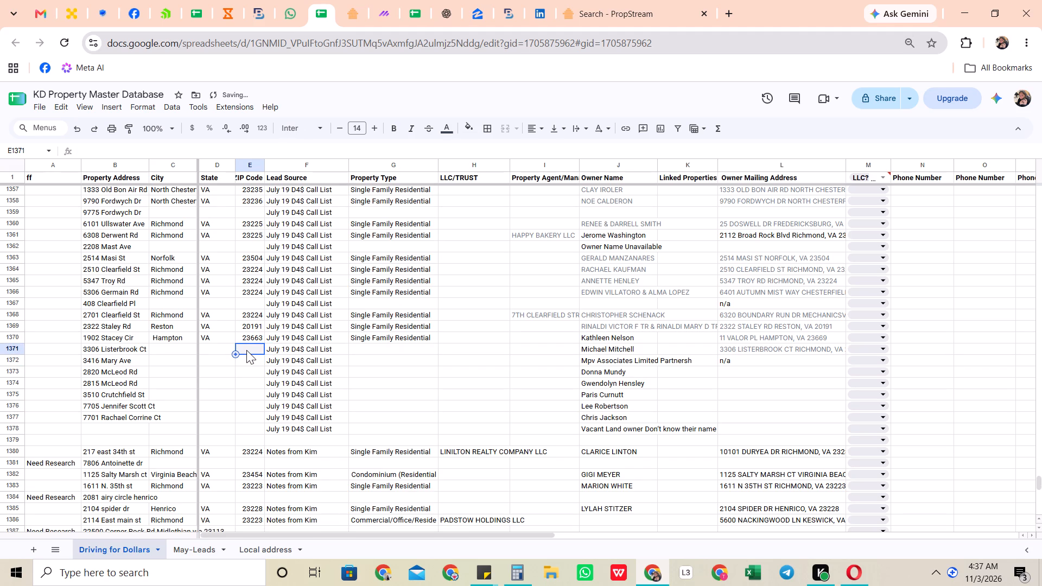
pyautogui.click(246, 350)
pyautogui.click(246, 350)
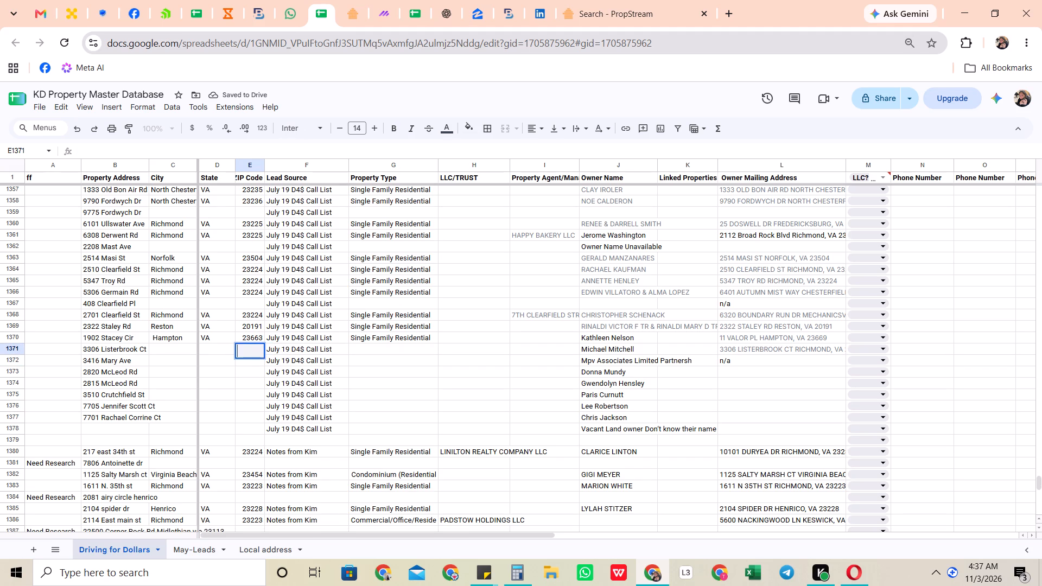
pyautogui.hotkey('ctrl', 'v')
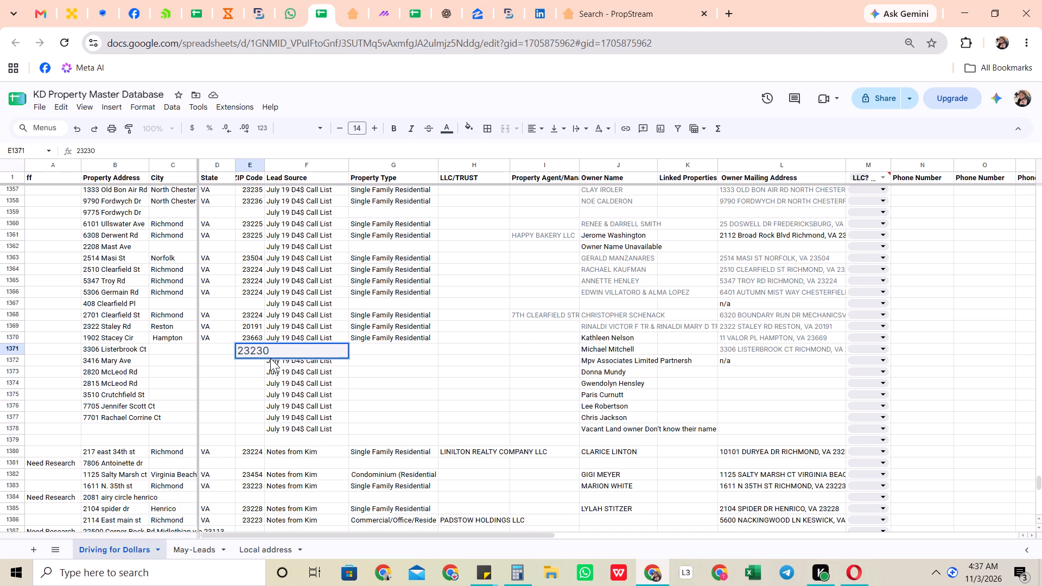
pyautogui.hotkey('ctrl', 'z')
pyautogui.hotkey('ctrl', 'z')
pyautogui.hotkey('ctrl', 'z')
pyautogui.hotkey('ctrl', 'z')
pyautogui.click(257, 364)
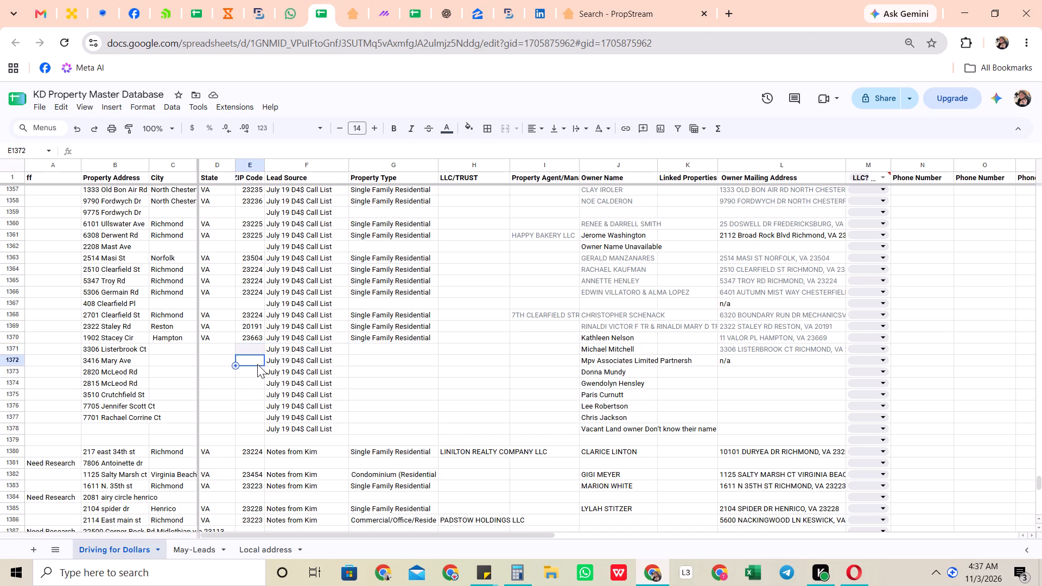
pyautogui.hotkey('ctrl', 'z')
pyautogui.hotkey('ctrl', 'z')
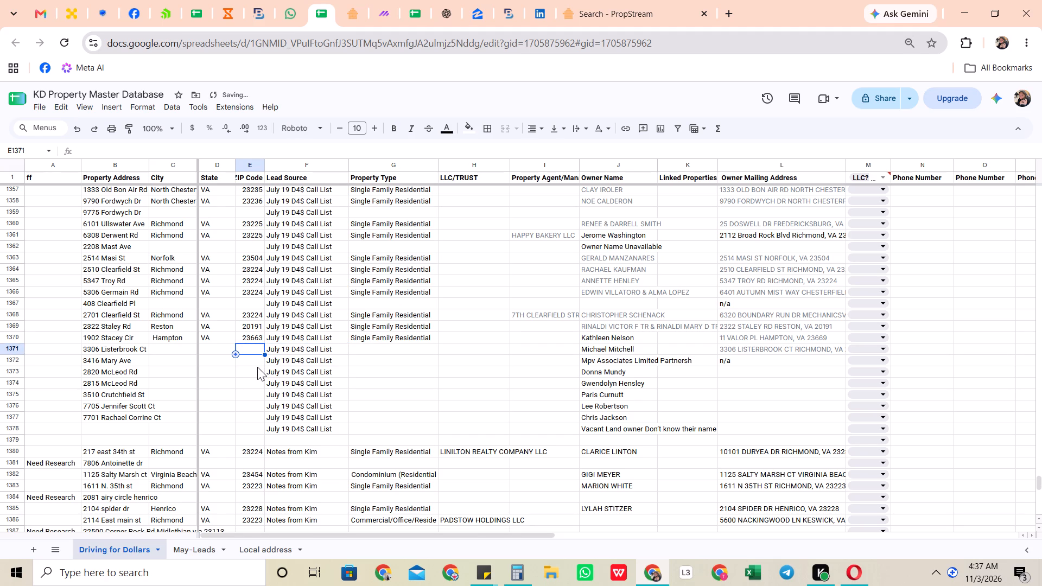
# Paste 23230 as cell text into row 1371's ZIP Code and set its Property Type to Single Family Residential.
pyautogui.click(253, 348)
pyautogui.click(253, 348)
pyautogui.click(256, 352)
pyautogui.hotkey('ctrl', 'v')
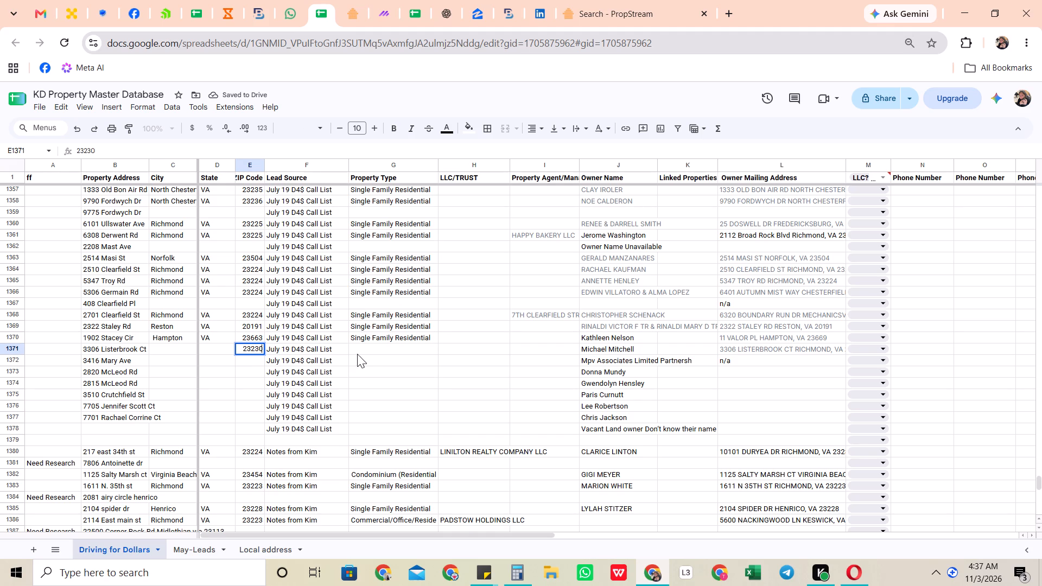
pyautogui.click(362, 352)
pyautogui.hotkey('shift', 's')
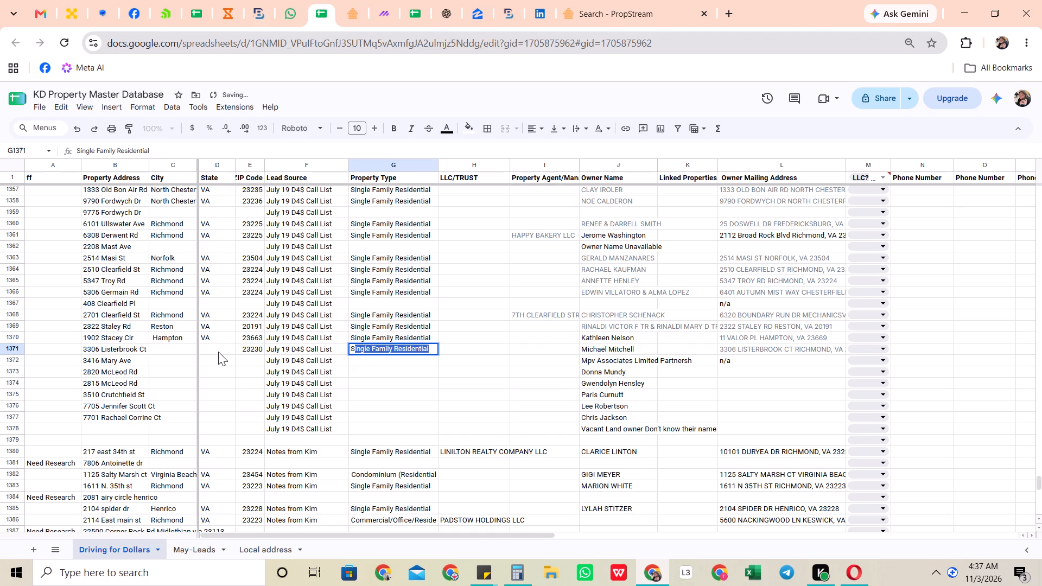
# Set row 1371's State to VA, check the city in its PropStream record, and copy Richmond from row 1366 into its City cell.
pyautogui.click(218, 352)
pyautogui.hotkey('shift', 'v')
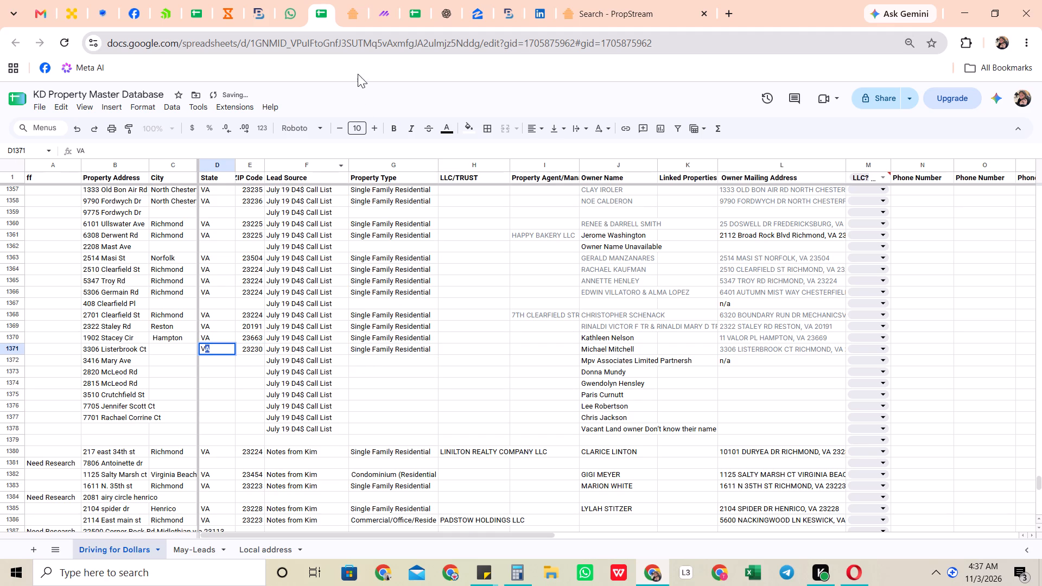
pyautogui.click(347, 19)
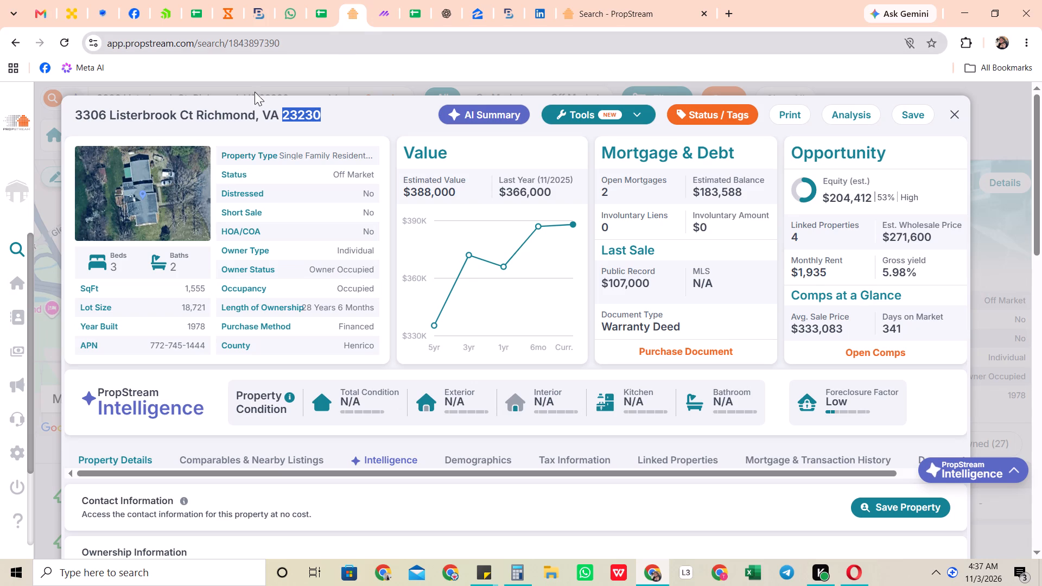
pyautogui.click(316, 10)
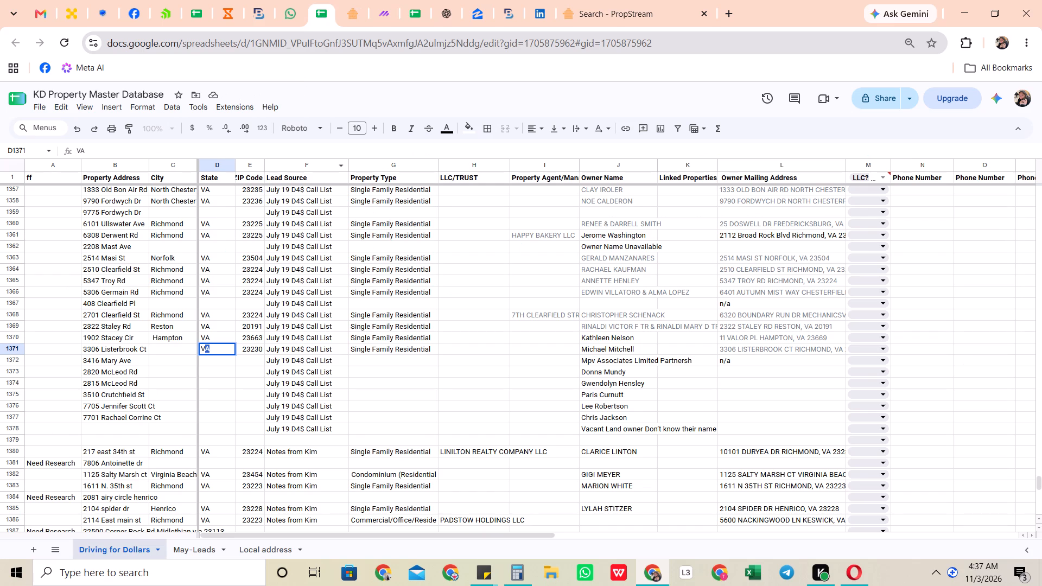
pyautogui.click(177, 291)
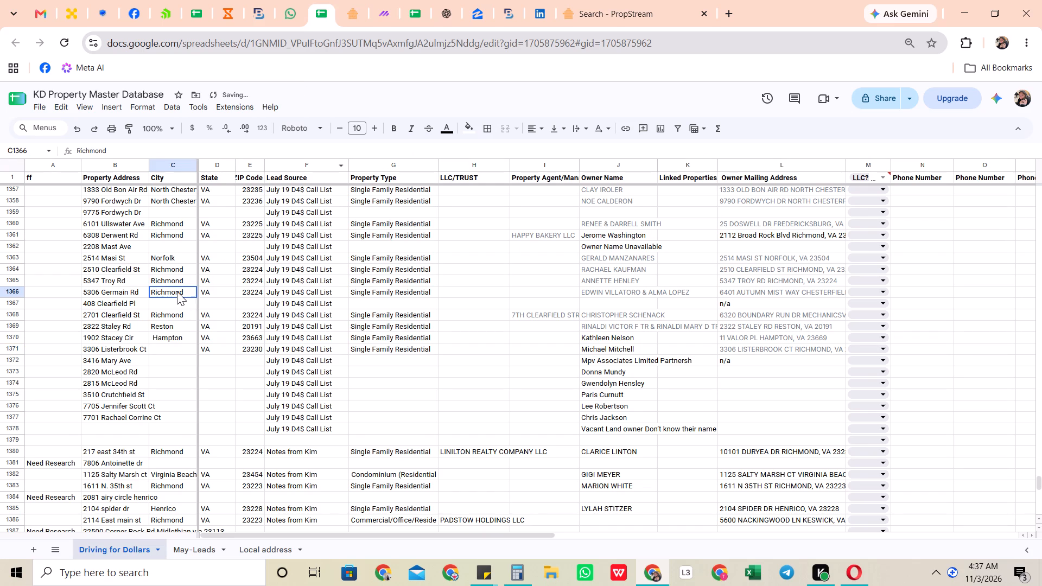
pyautogui.hotkey('ctrl', 'c')
pyautogui.click(167, 346)
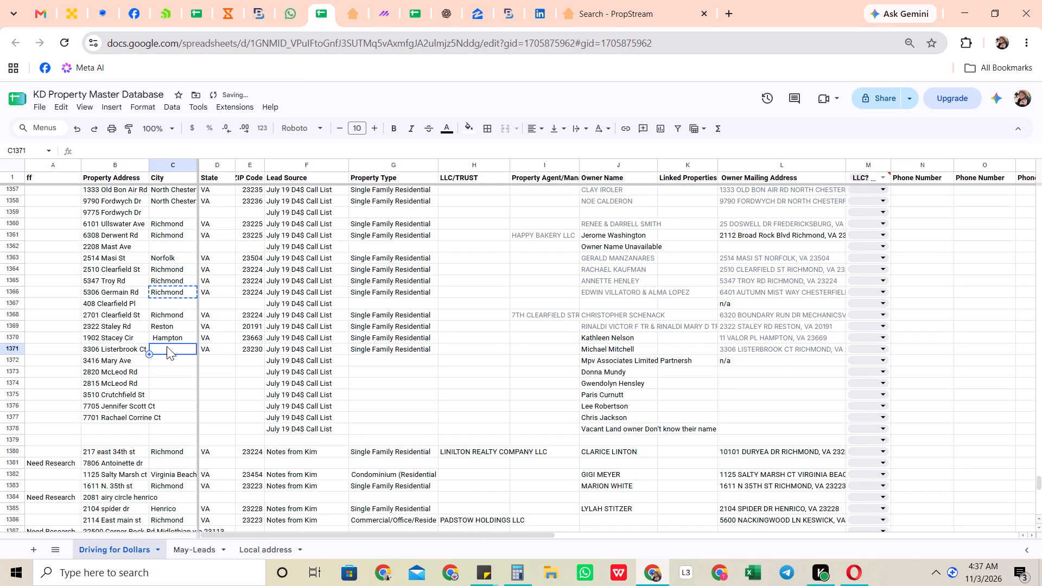
pyautogui.hotkey('ctrl', 'v')
# Copy row 1372's Property Address, close the previous PropStream record, and search for the copied address, looking through the suggested matches.
pyautogui.click(124, 362)
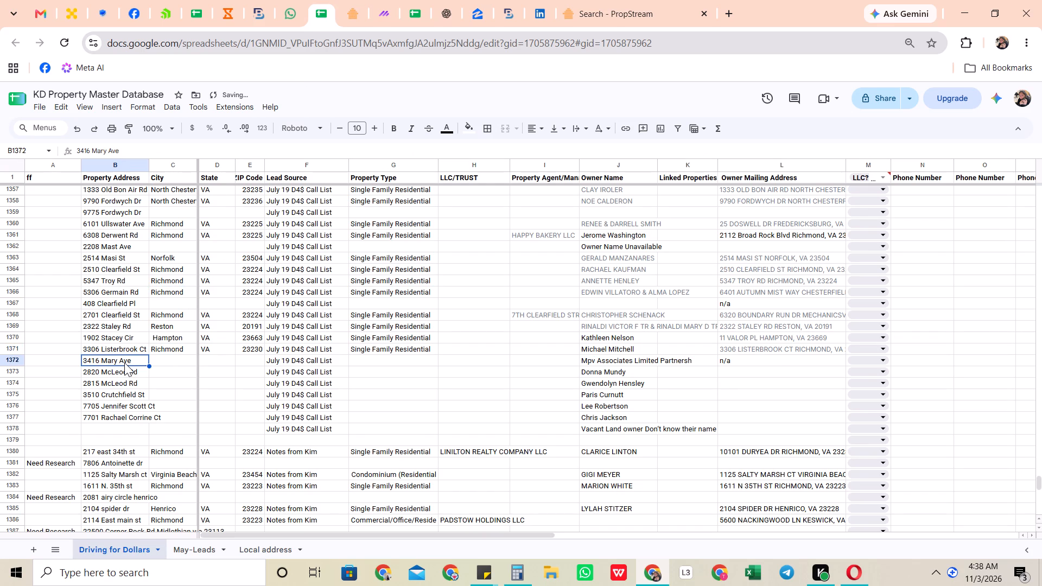
pyautogui.hotkey('ctrl', 'c')
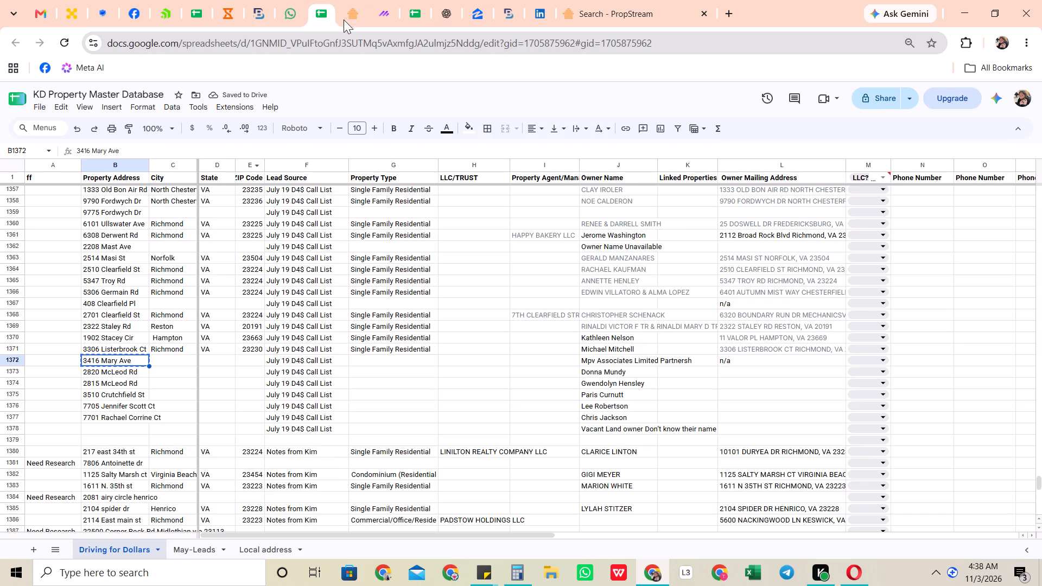
pyautogui.click(350, 18)
pyautogui.click(955, 113)
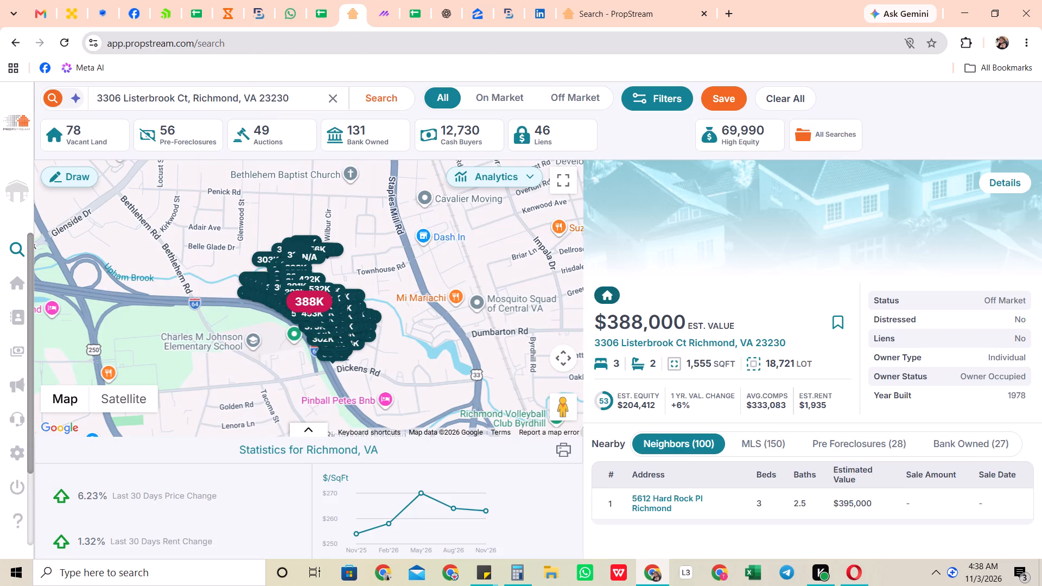
pyautogui.click(332, 99)
pyautogui.click(274, 95)
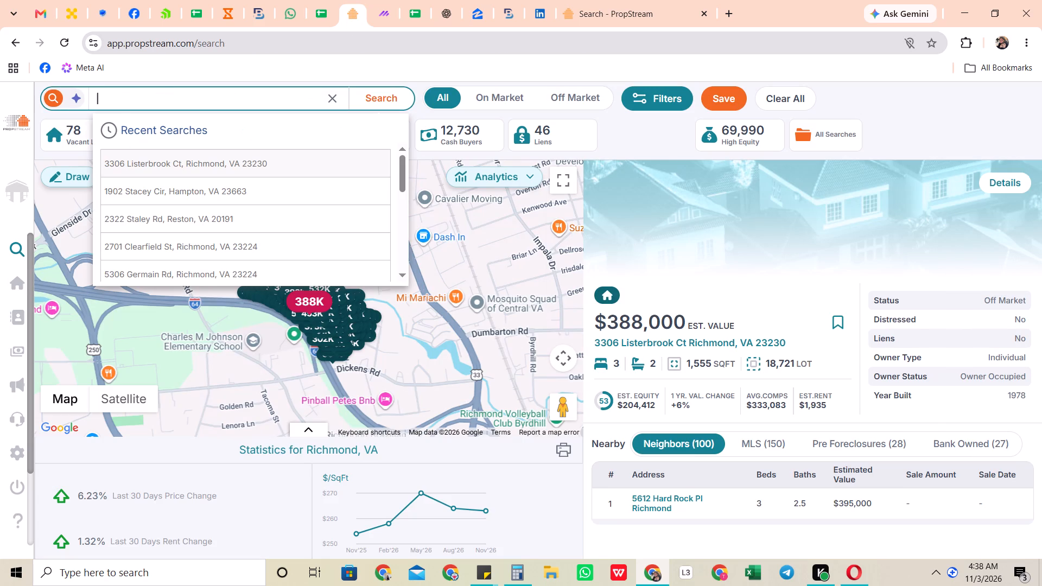
pyautogui.keyDown('ctrl'); pyautogui.click(274, 95); pyautogui.keyUp('ctrl')
pyautogui.hotkey('ctrl', 'v')
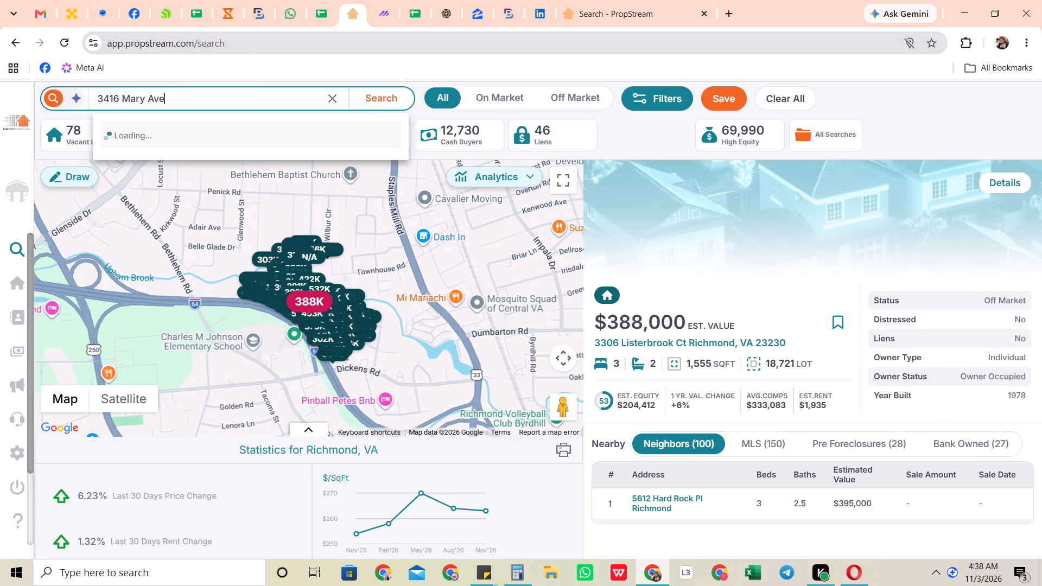
pyautogui.scroll(-1, 289, 205)
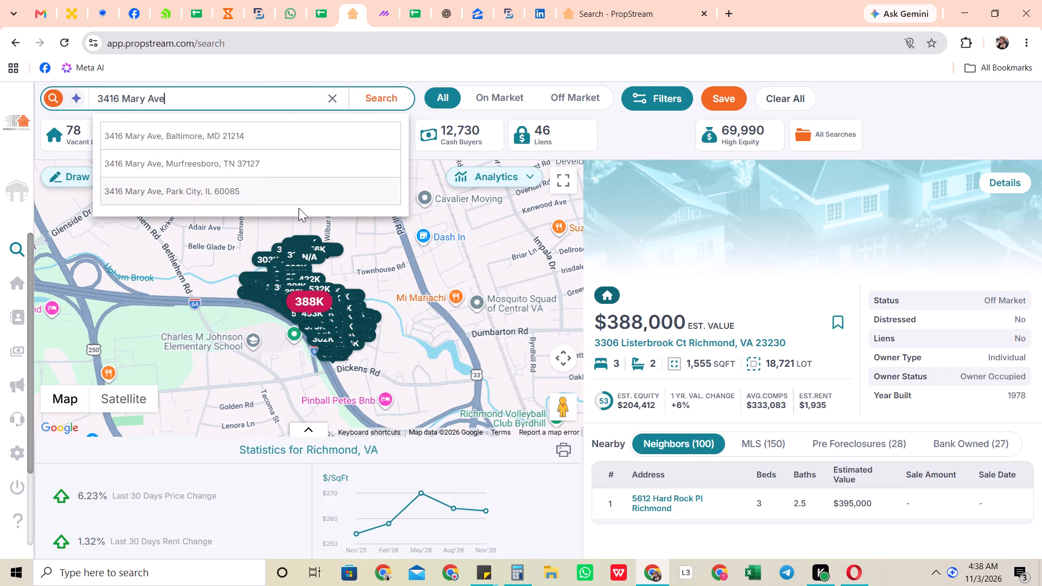
pyautogui.scroll(-1, 298, 208)
pyautogui.scroll(-3, 254, 195)
pyautogui.scroll(4, 279, 182)
pyautogui.scroll(-2, 268, 172)
pyautogui.scroll(1, 270, 174)
pyautogui.click(243, 86)
pyautogui.click(233, 96)
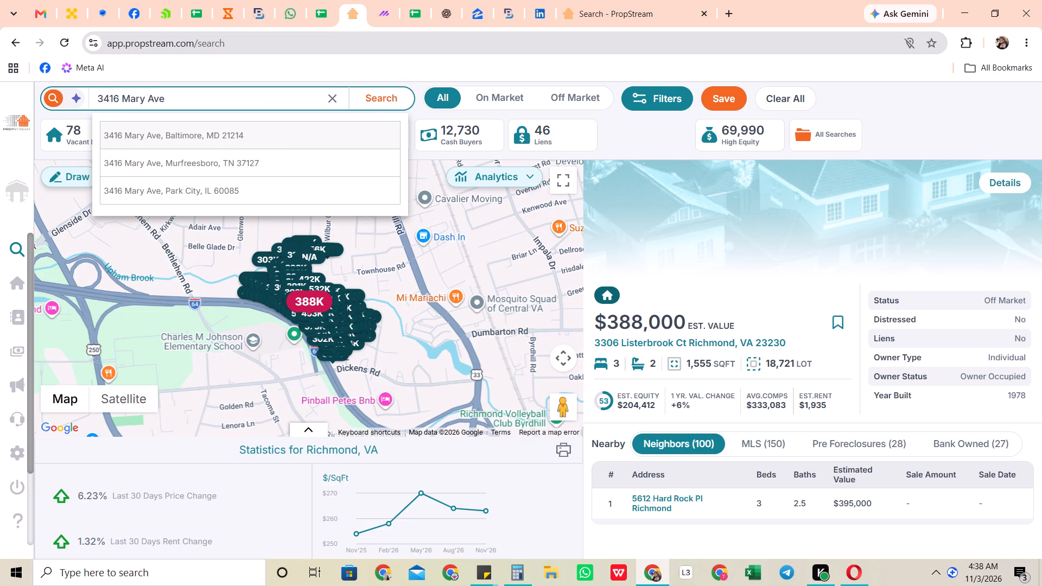
pyautogui.press('BackSpace')
pyautogui.press('BackSpace')
pyautogui.press('BackSpace')
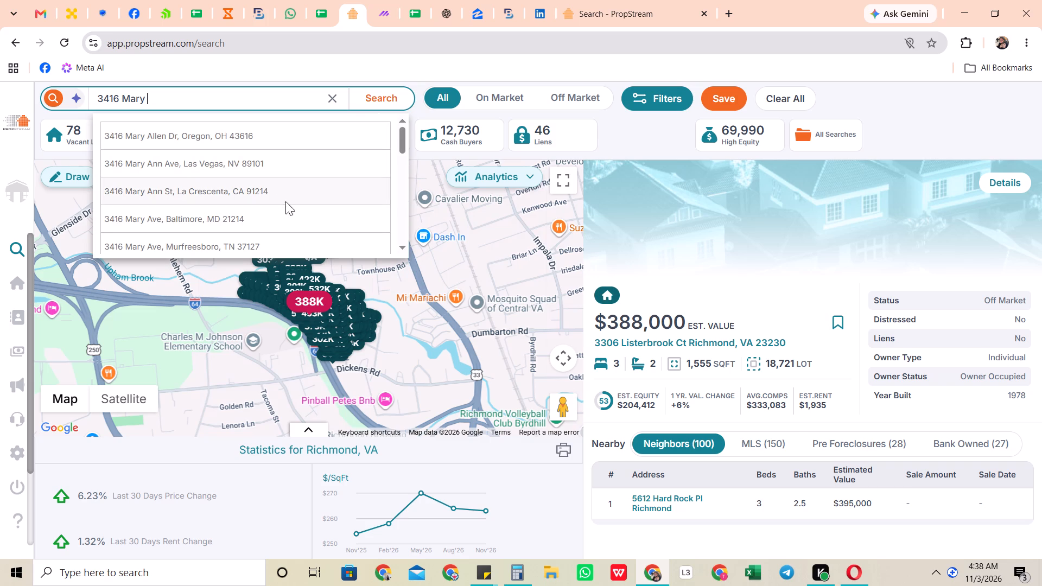
pyautogui.scroll(-2, 294, 222)
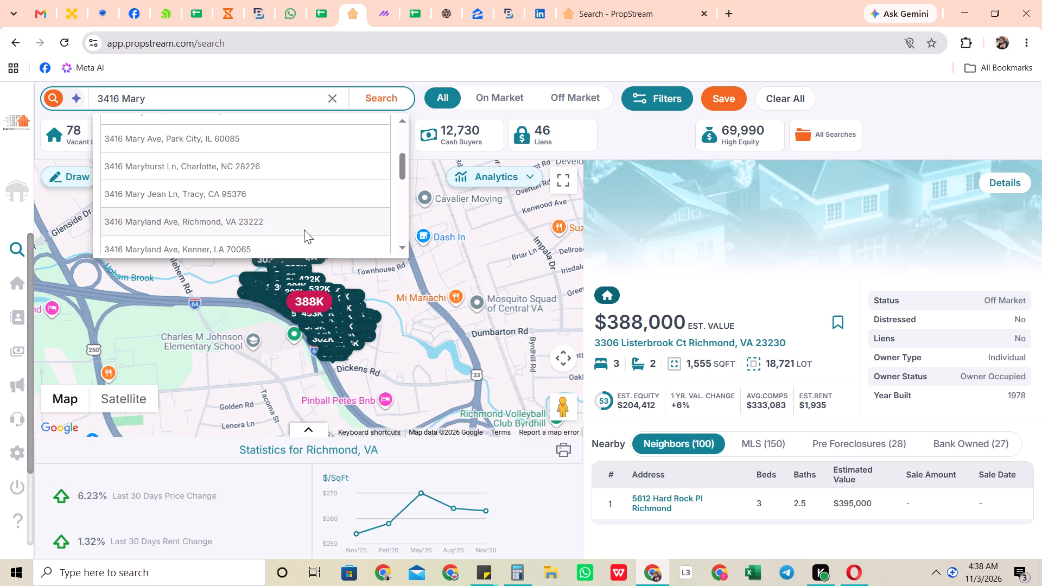
pyautogui.scroll(-2, 320, 227)
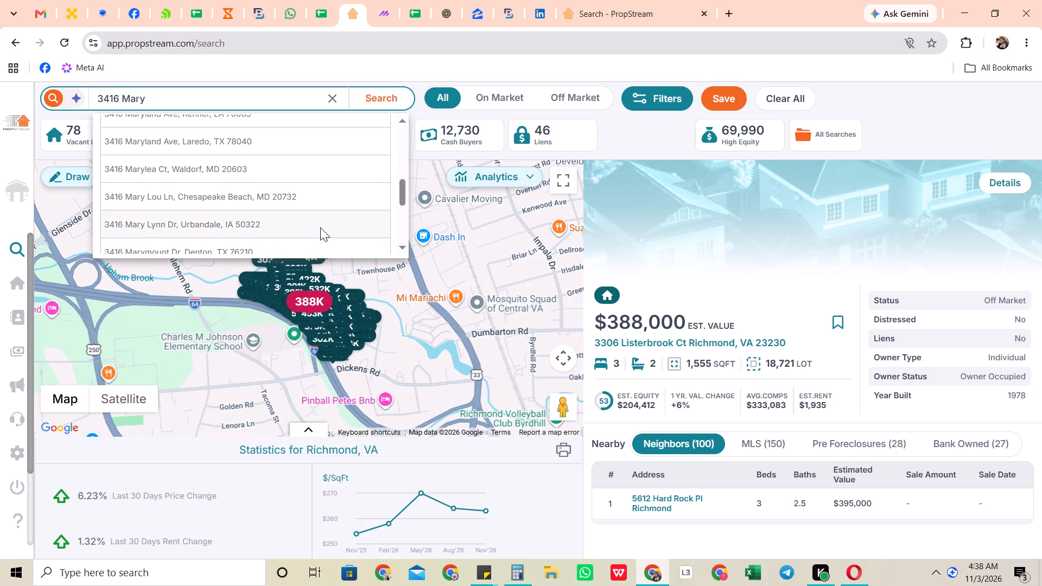
pyautogui.scroll(-2, 320, 227)
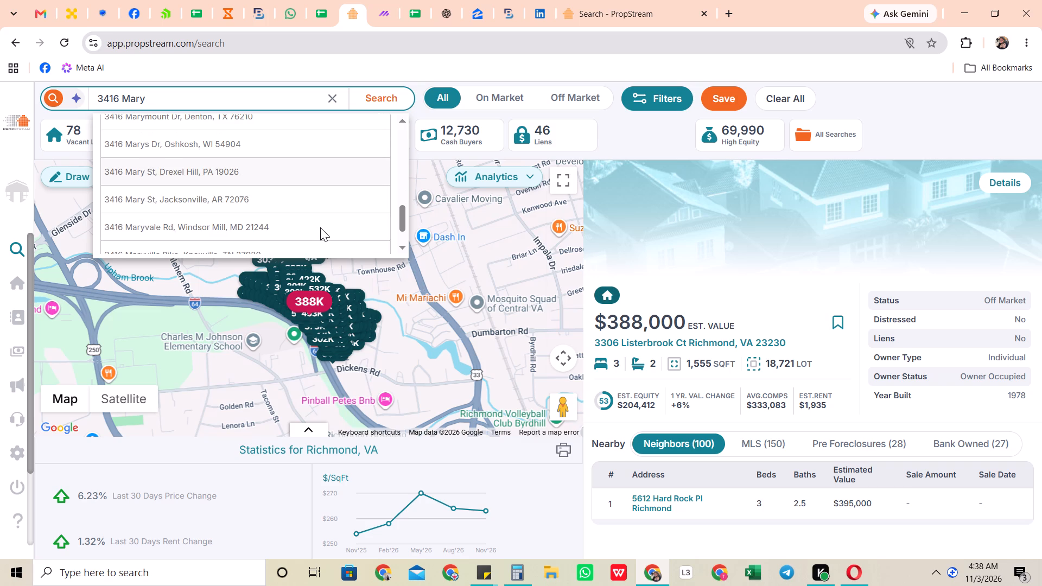
pyautogui.scroll(-3, 320, 227)
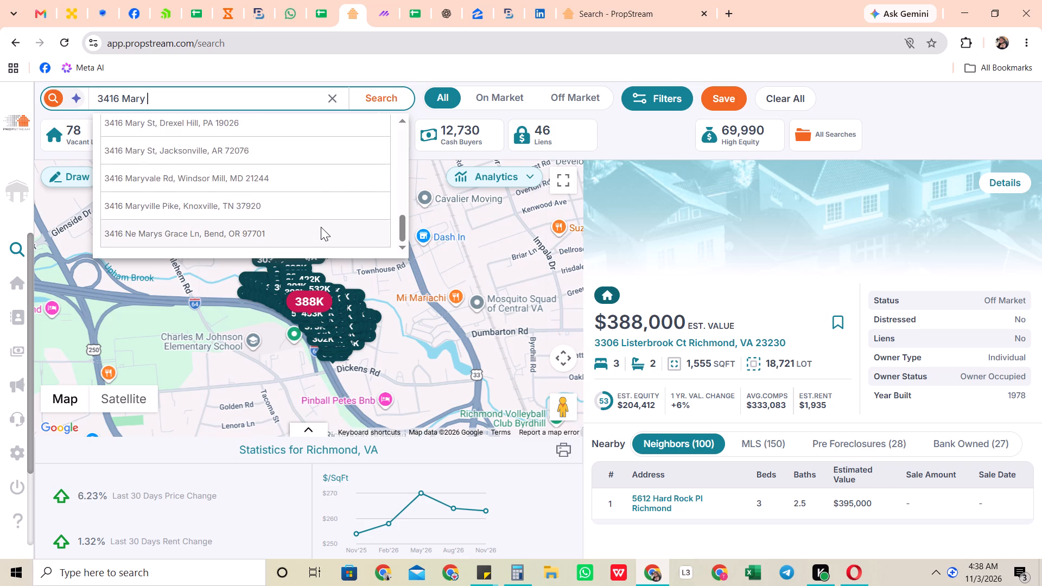
pyautogui.scroll(4, 320, 225)
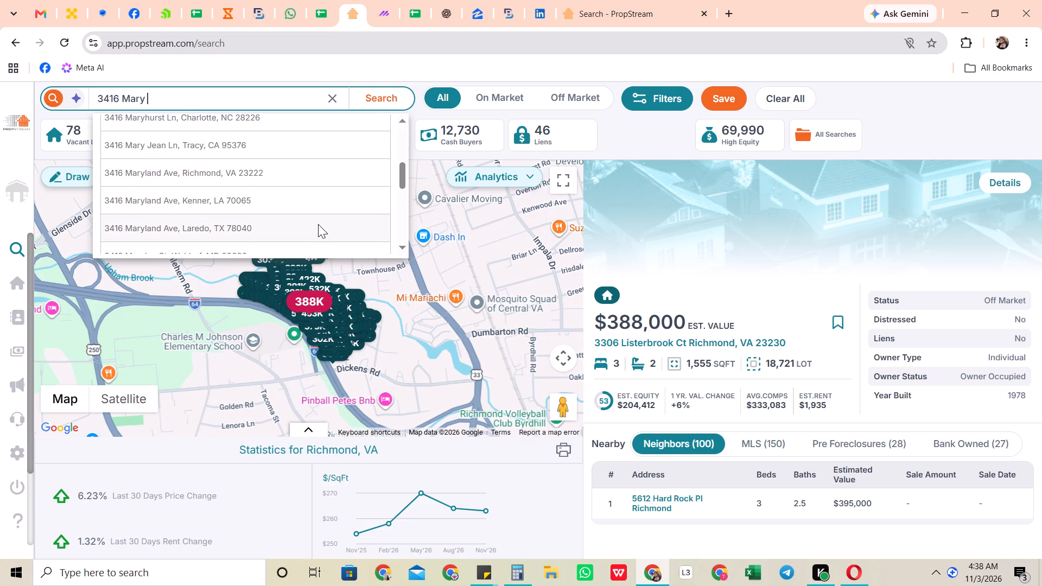
pyautogui.click(295, 178)
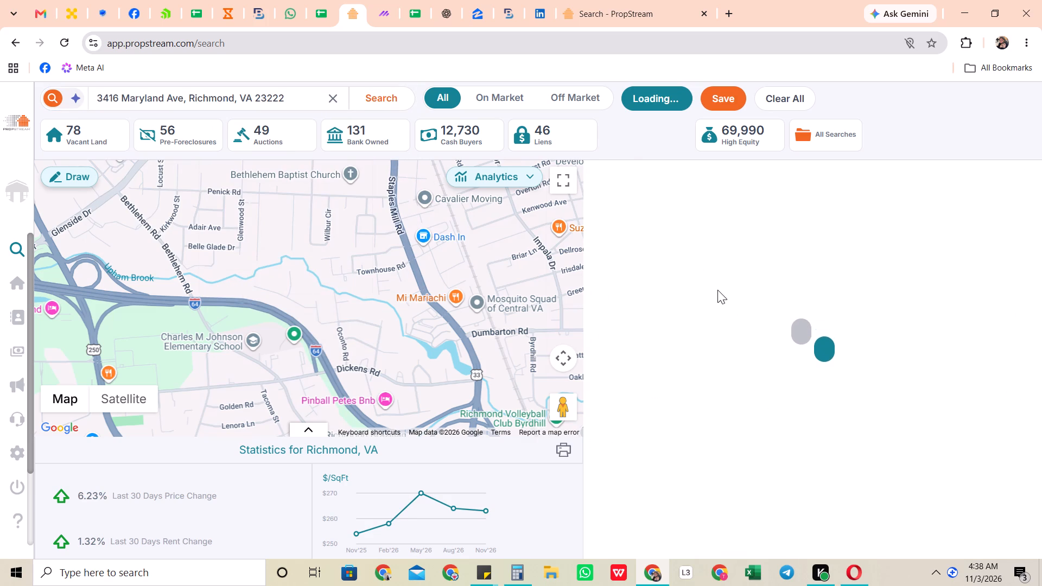
pyautogui.moveTo(183, 98); pyautogui.dragTo(118, 101)
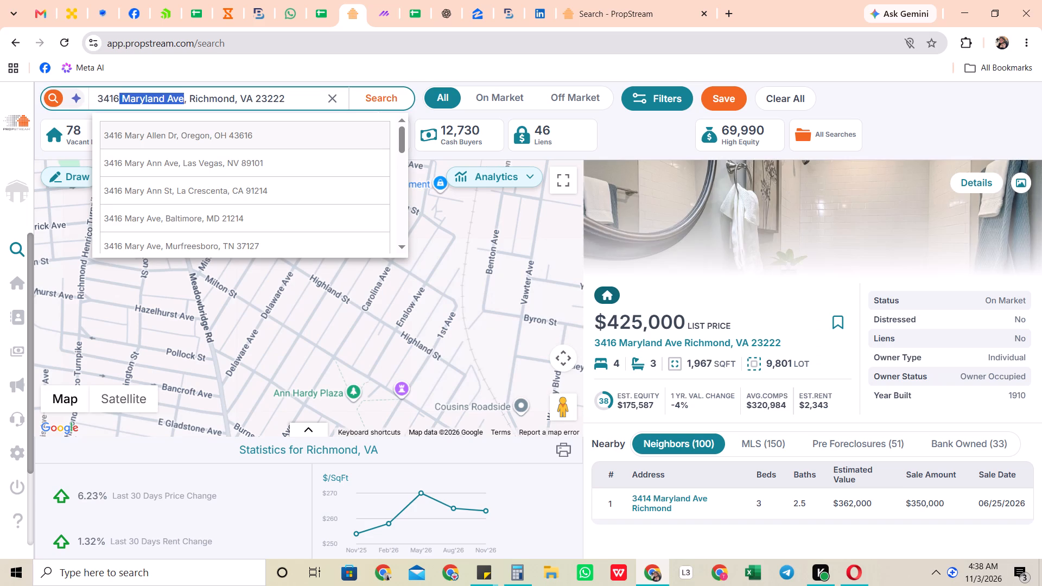
pyautogui.moveTo(118, 101); pyautogui.dragTo(92, 101)
pyautogui.hotkey('ctrl', 'c')
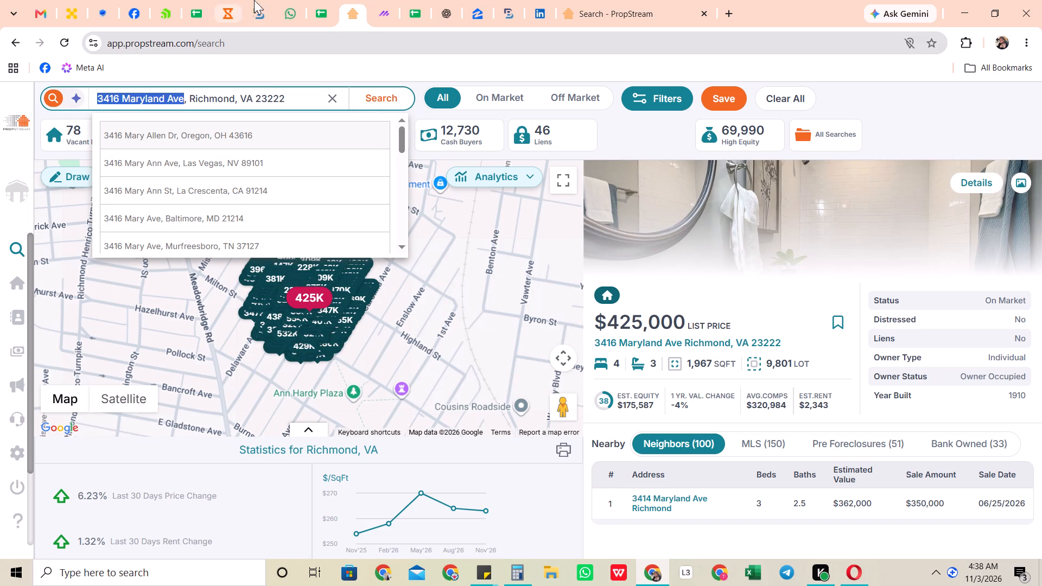
pyautogui.click(316, 11)
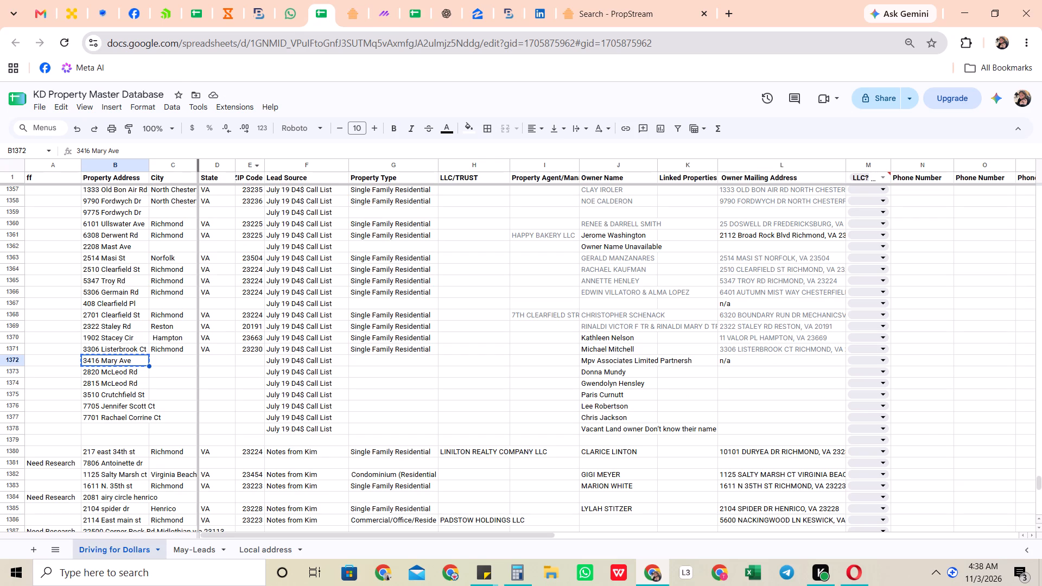
pyautogui.doubleClick(128, 360)
pyautogui.click(135, 360)
pyautogui.moveTo(135, 360); pyautogui.dragTo(66, 359)
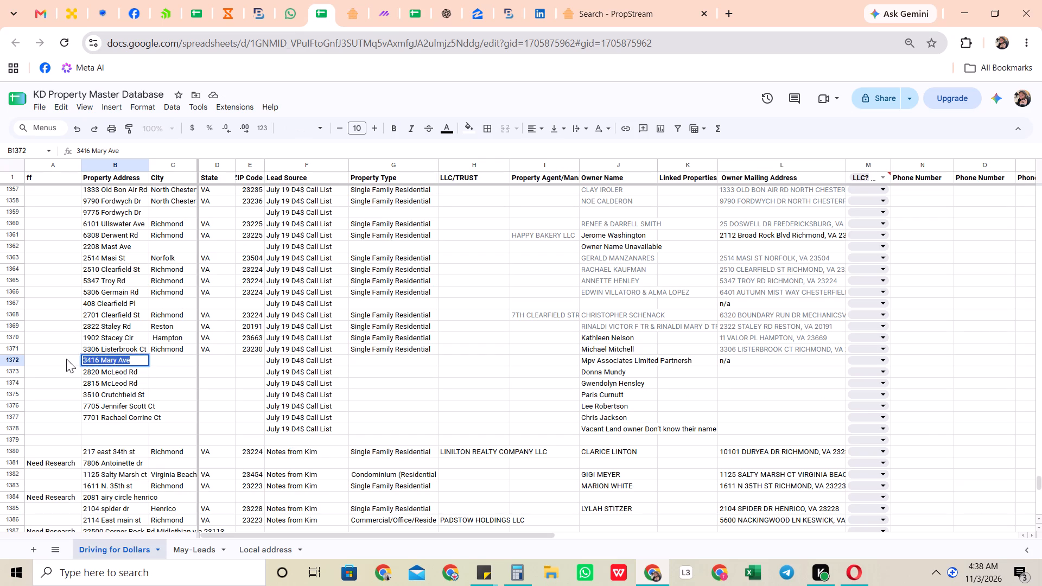
pyautogui.moveTo(66, 359); pyautogui.dragTo(52, 357)
pyautogui.hotkey('ctrl', 'v')
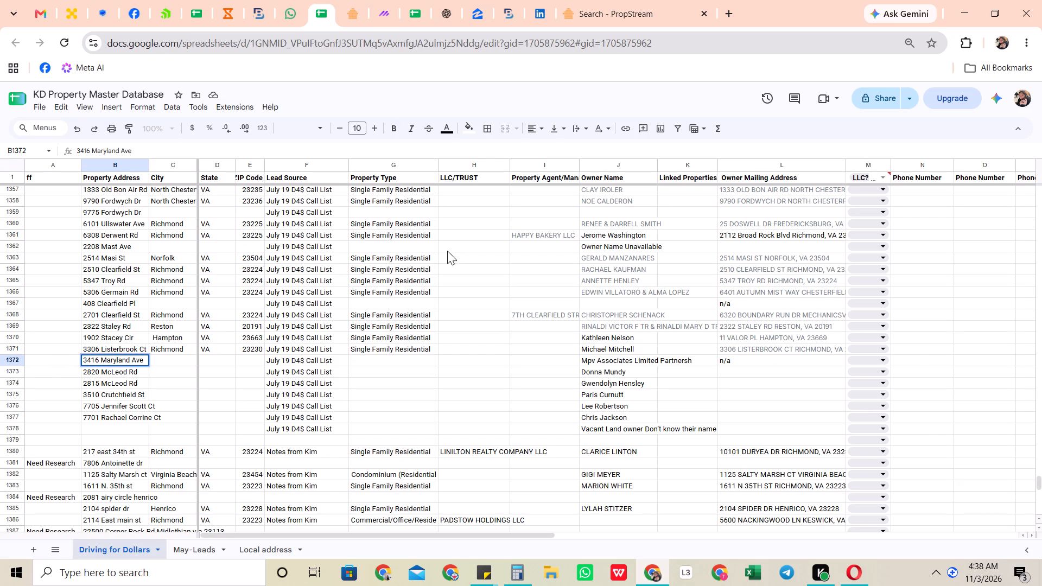
pyautogui.click(357, 20)
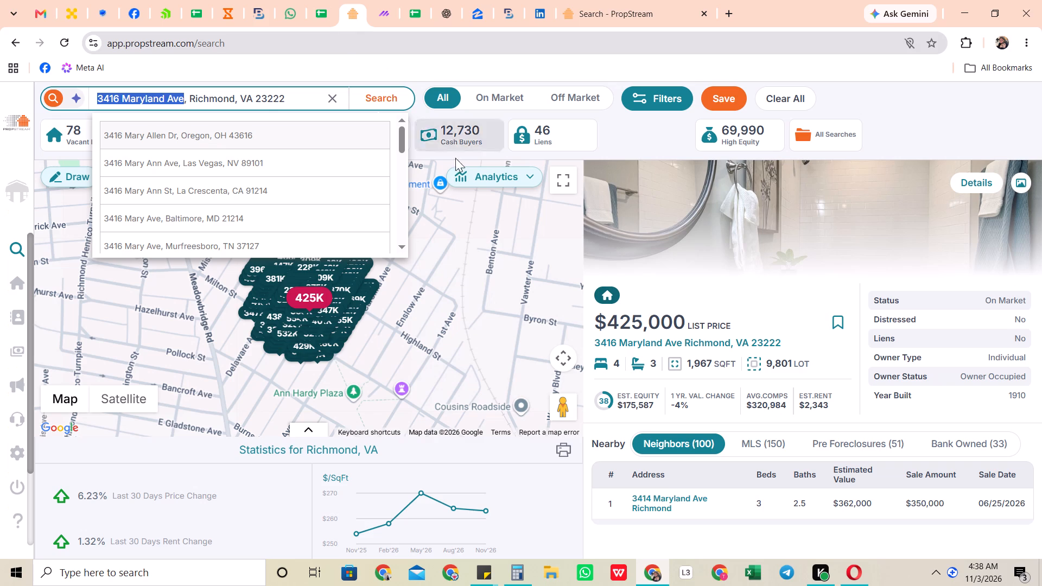
pyautogui.click(639, 341)
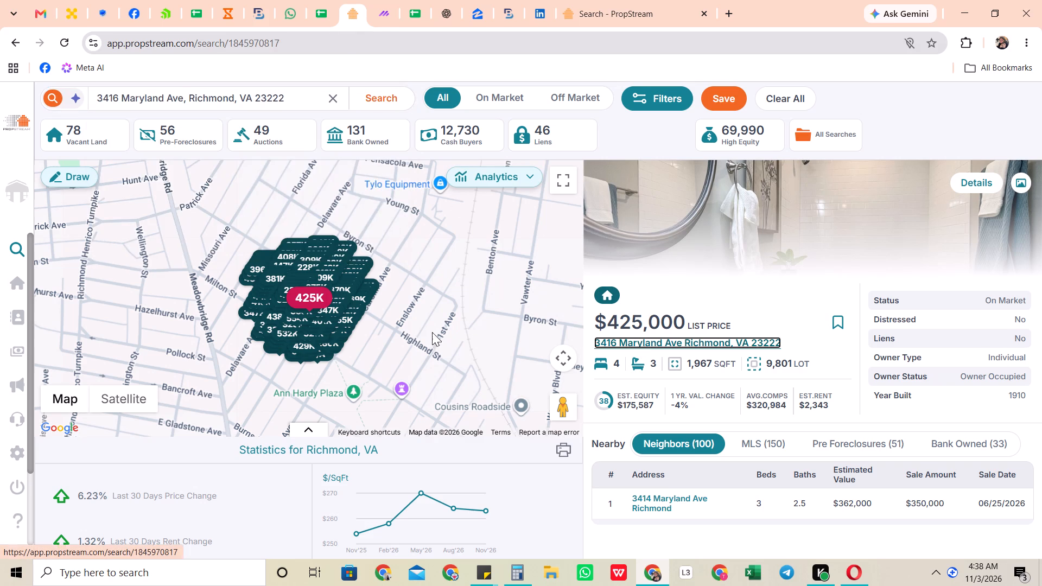